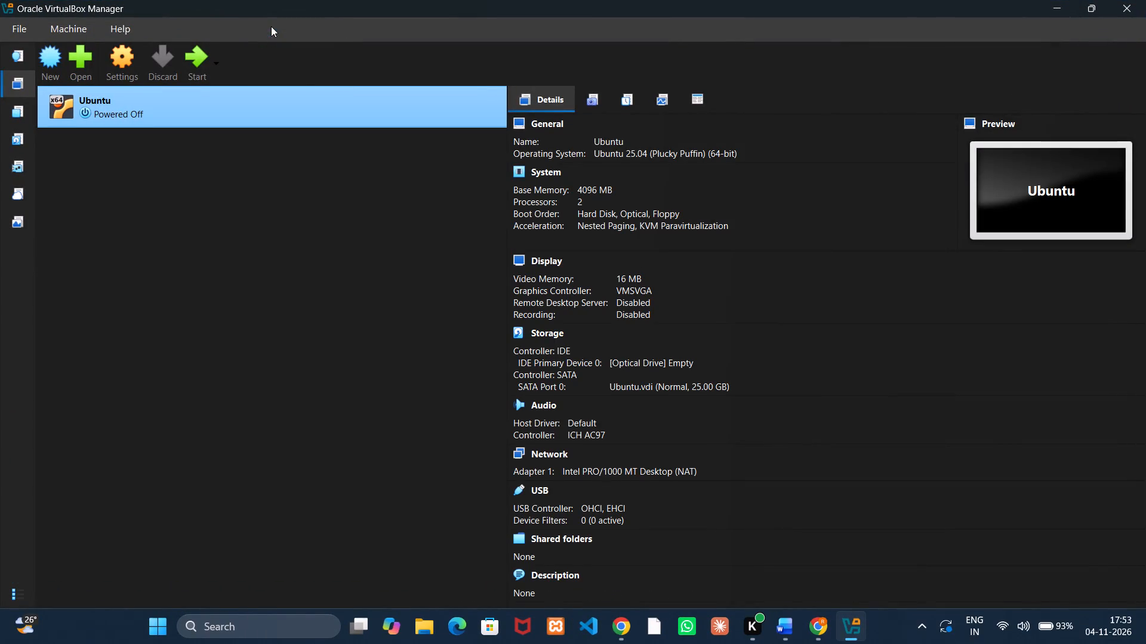
# Start the powered-off Ubuntu virtual machine.
pyautogui.doubleClick(188, 115)
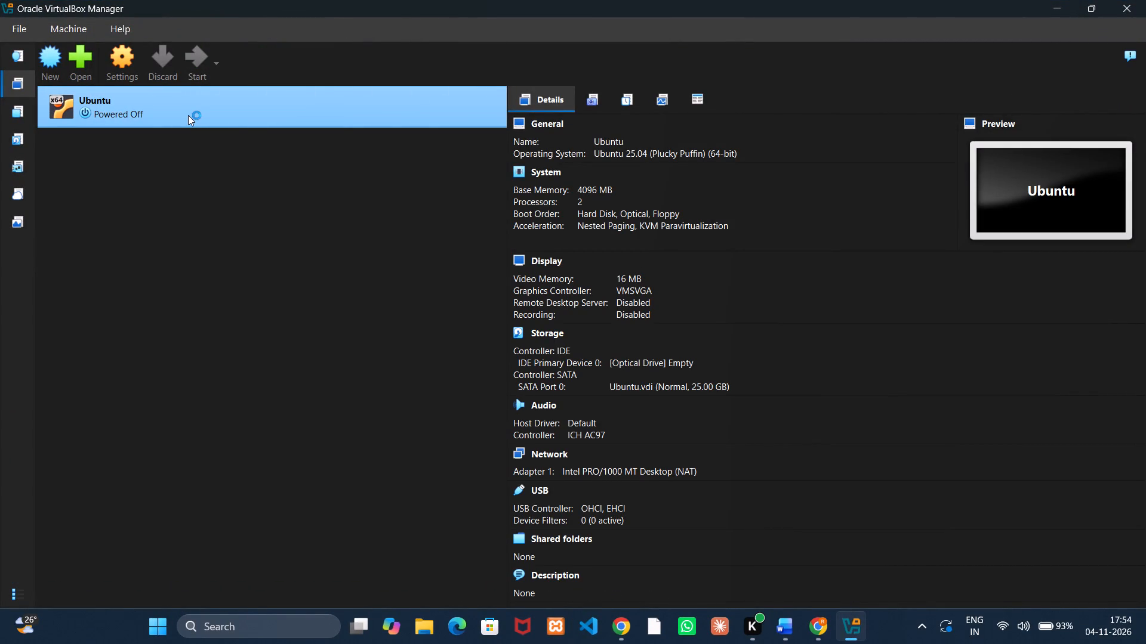
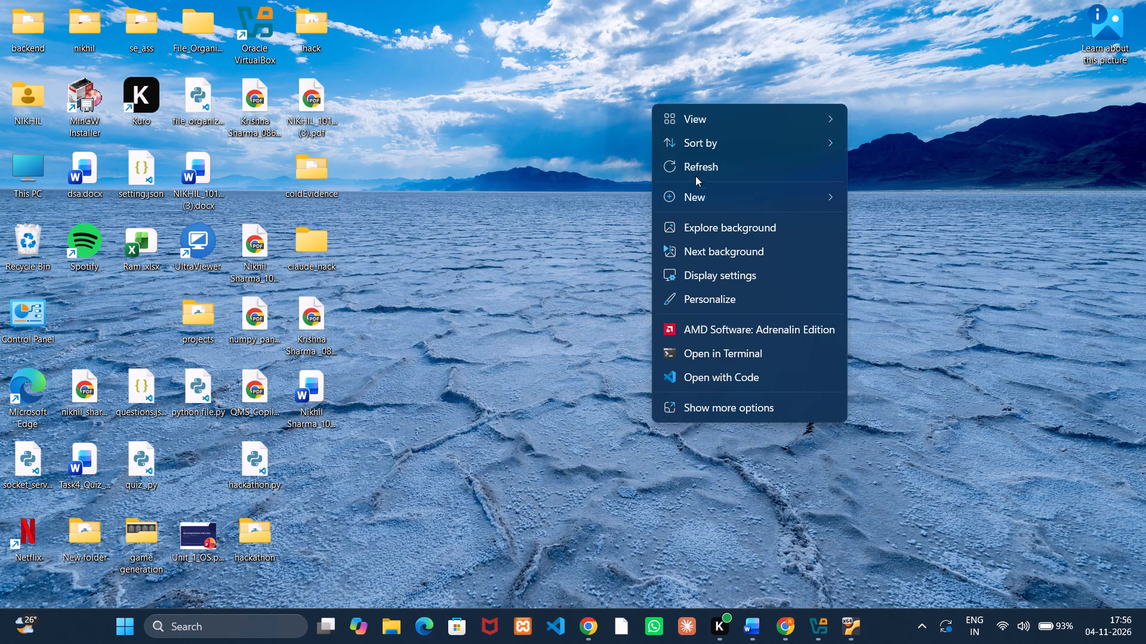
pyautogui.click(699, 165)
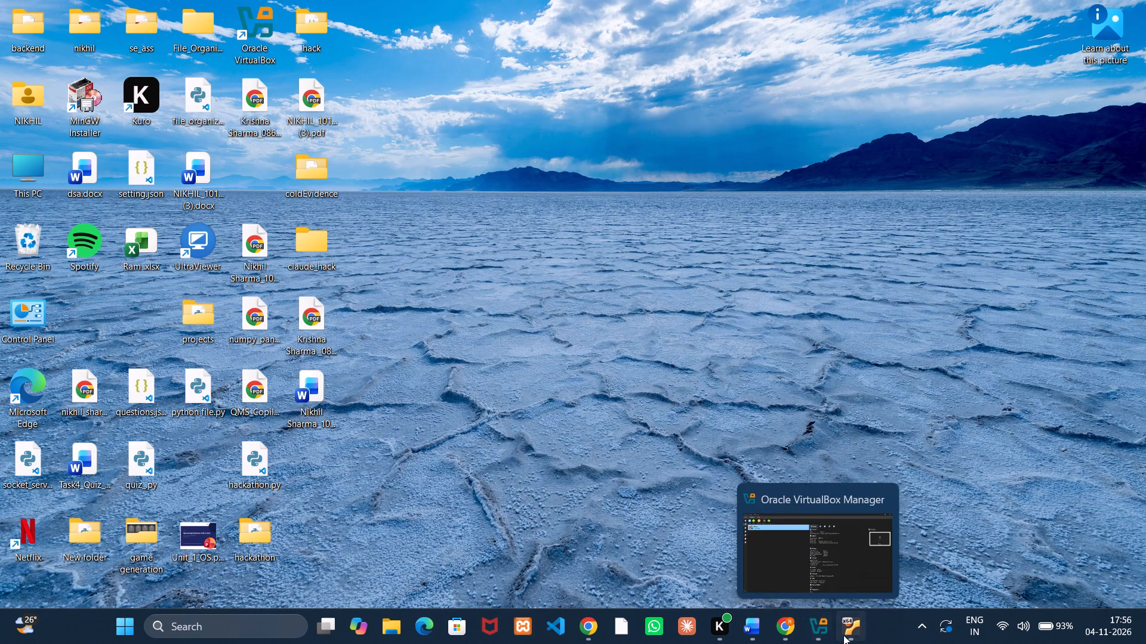
# Switch to the running Ubuntu virtual machine's window.
pyautogui.click(849, 584)
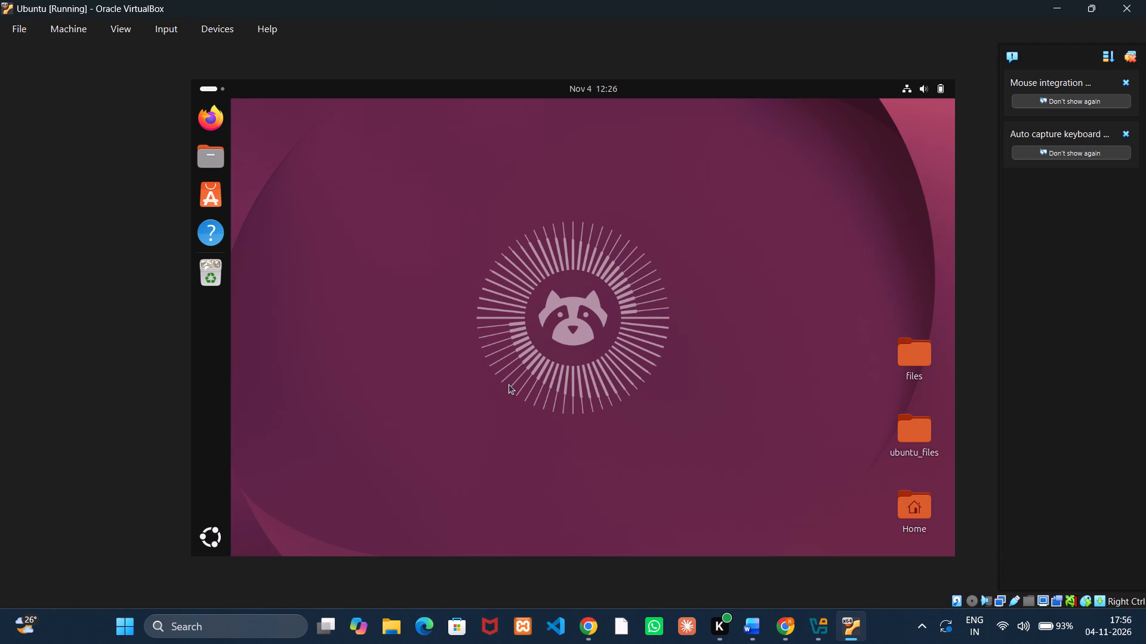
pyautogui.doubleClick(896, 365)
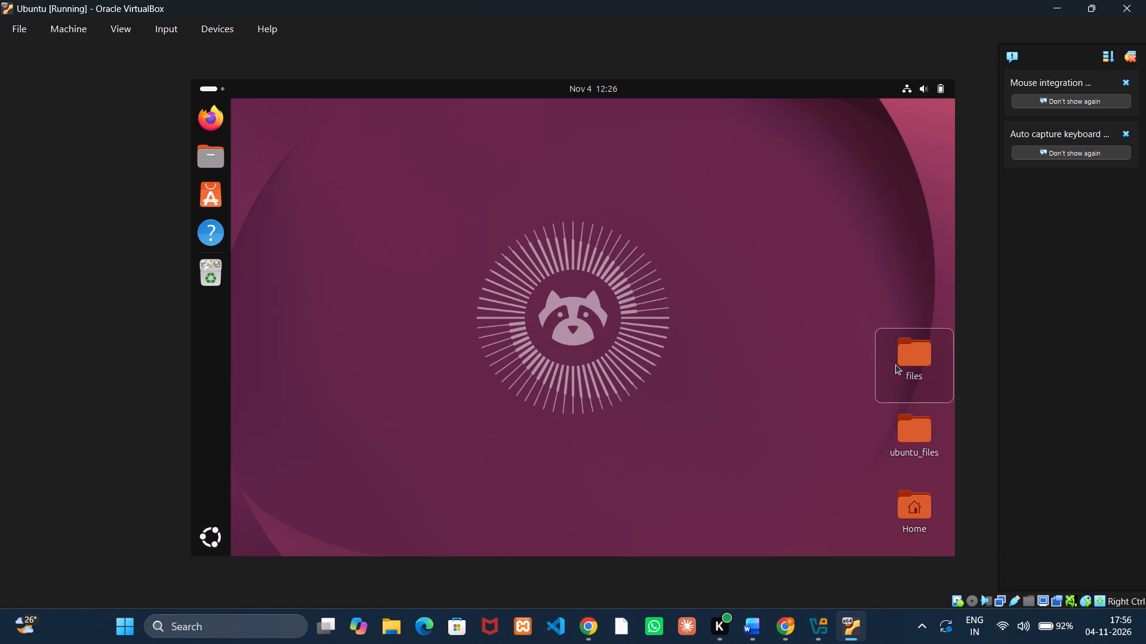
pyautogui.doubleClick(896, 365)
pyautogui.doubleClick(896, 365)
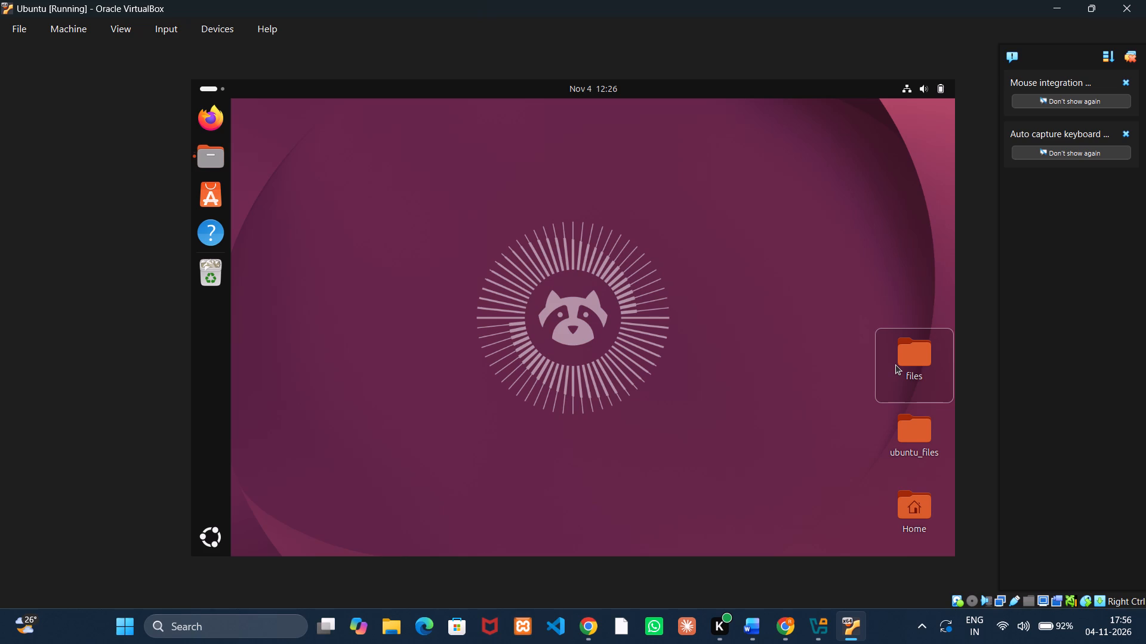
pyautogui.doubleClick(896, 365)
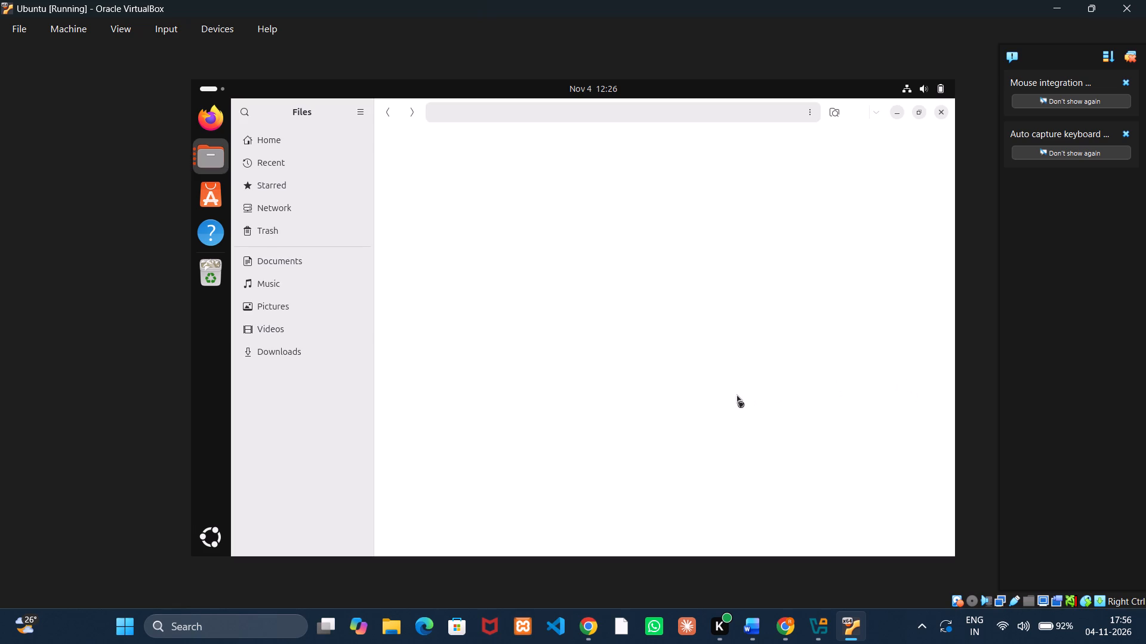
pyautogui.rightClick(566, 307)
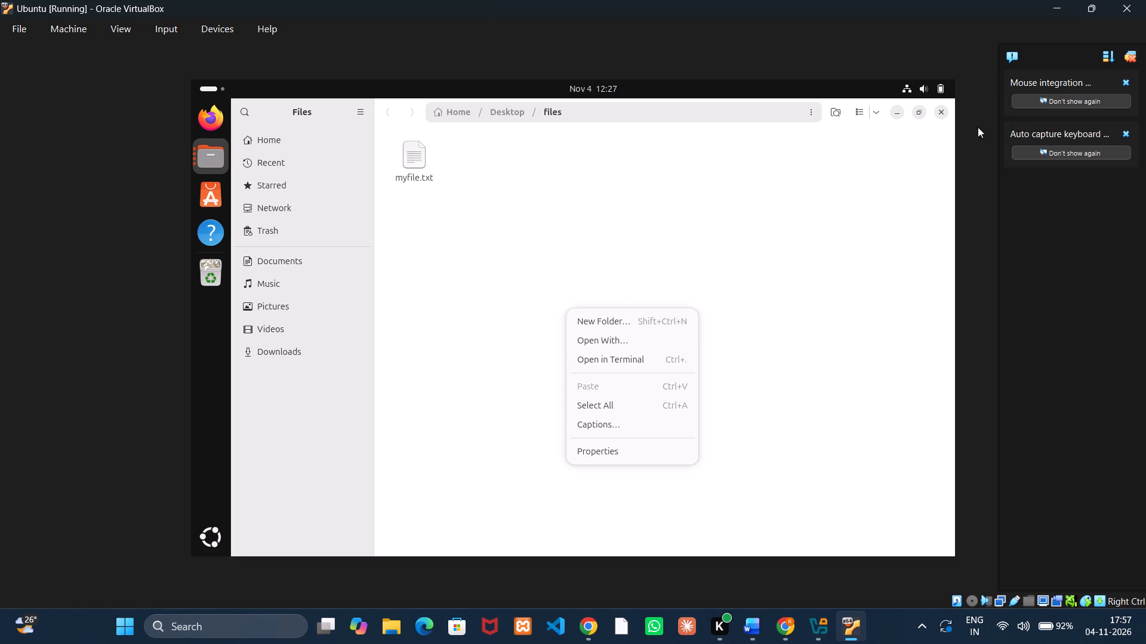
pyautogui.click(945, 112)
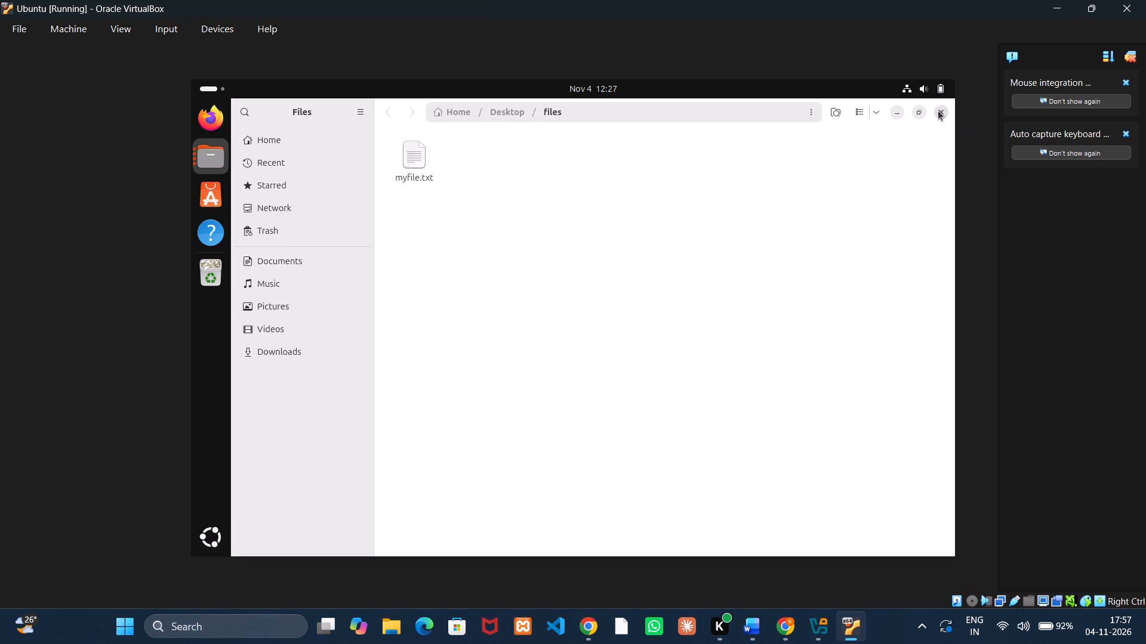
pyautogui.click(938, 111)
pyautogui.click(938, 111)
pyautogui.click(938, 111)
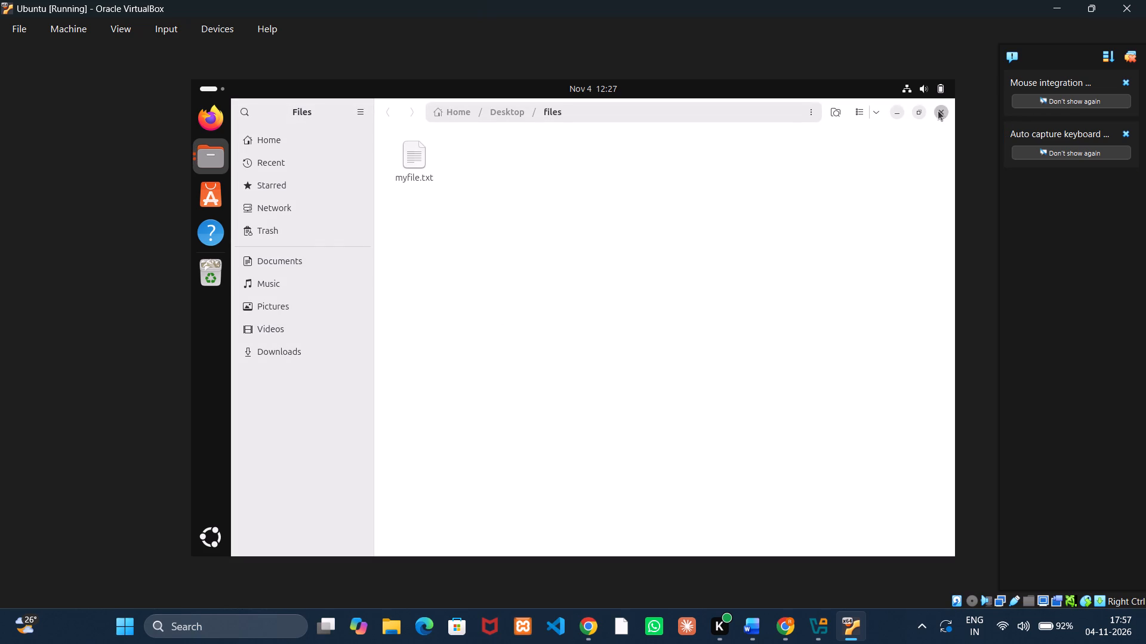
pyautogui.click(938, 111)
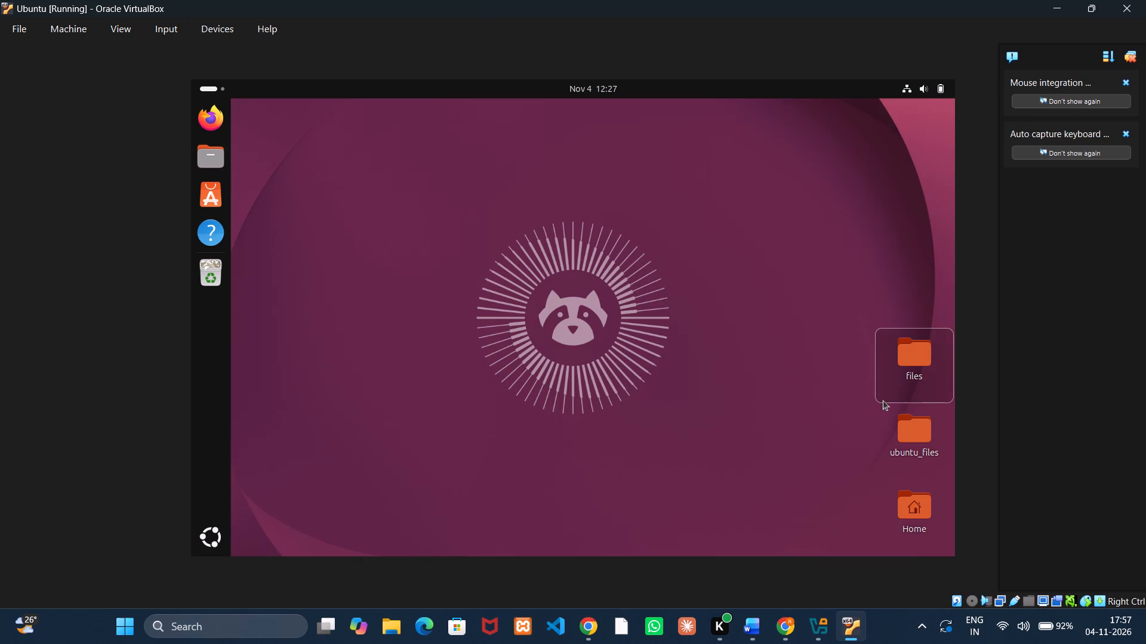
# Open the ubuntu_files folder from the Ubuntu desktop and launch a terminal in that folder.
pyautogui.doubleClick(920, 446)
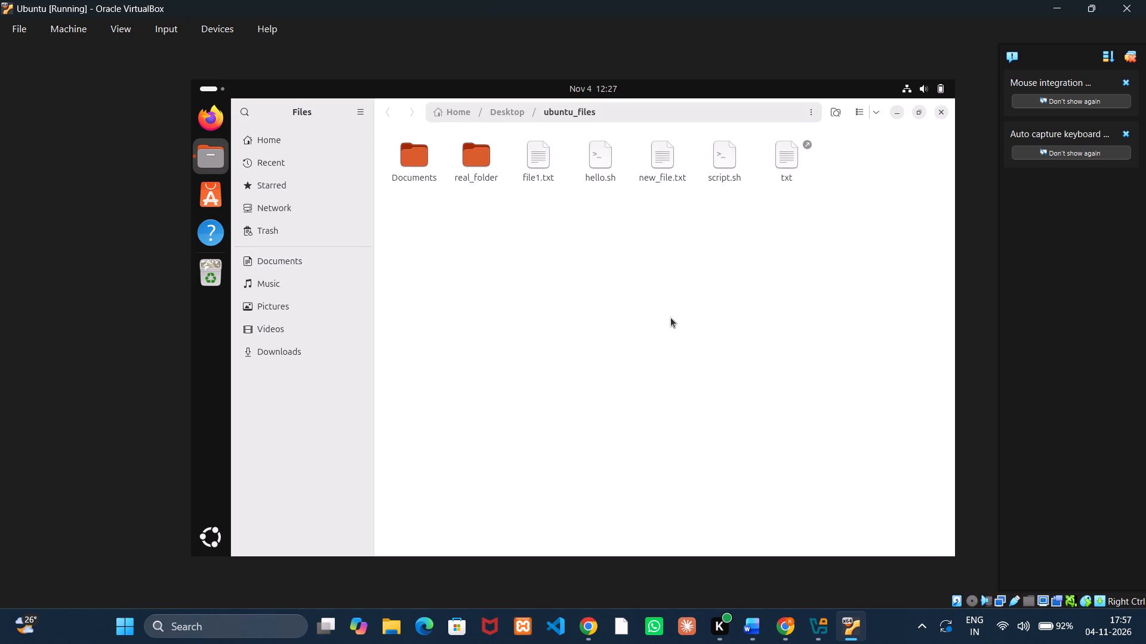
pyautogui.rightClick(671, 318)
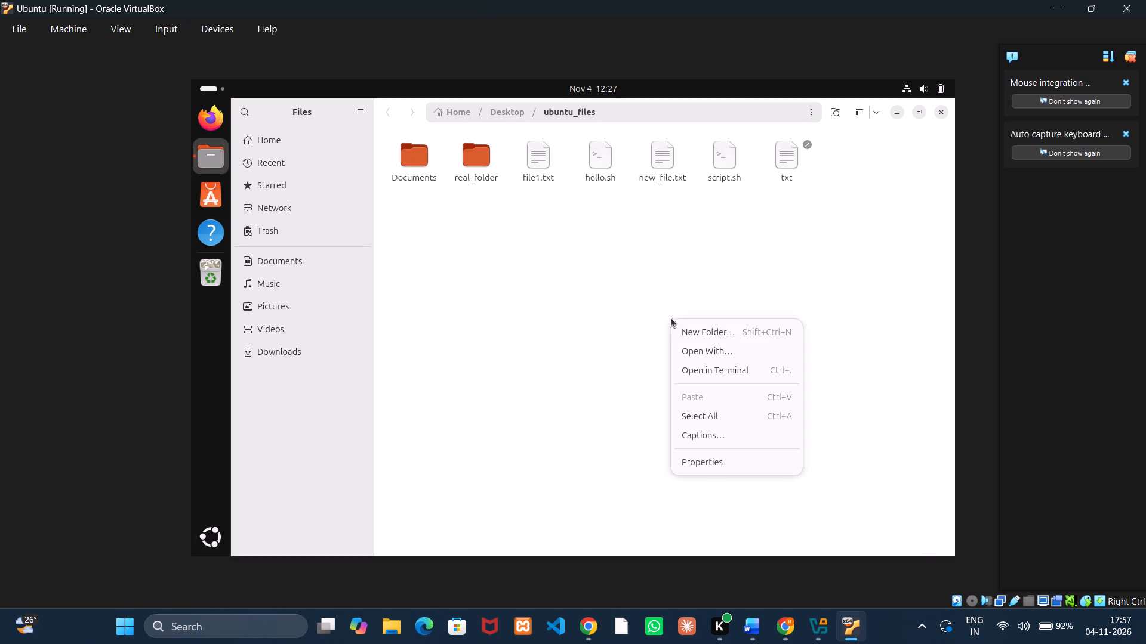
pyautogui.click(713, 379)
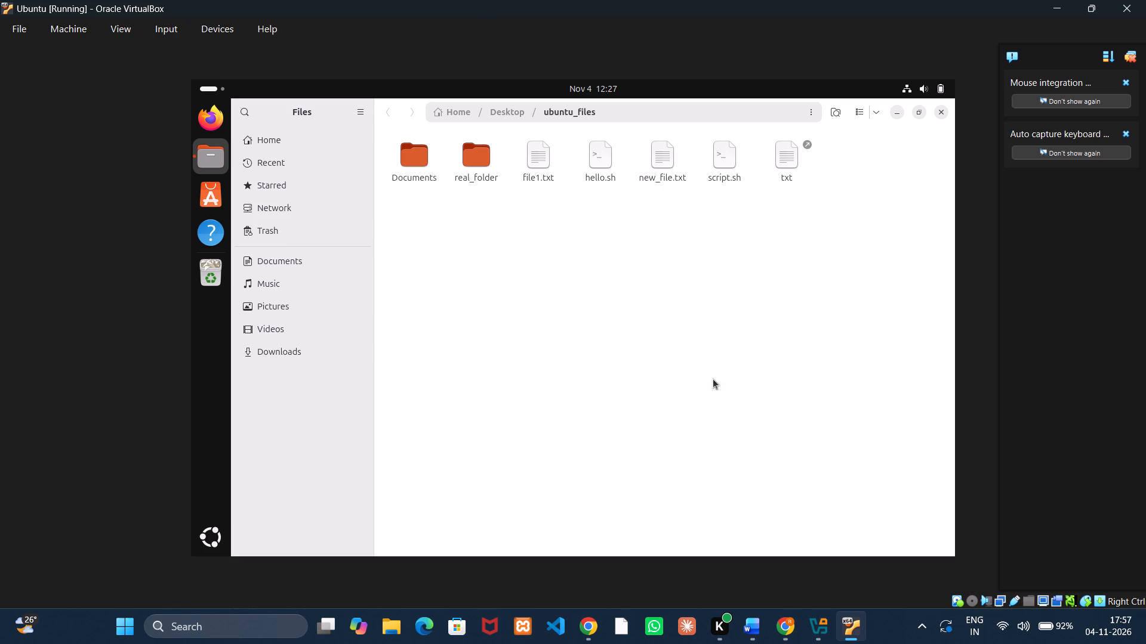
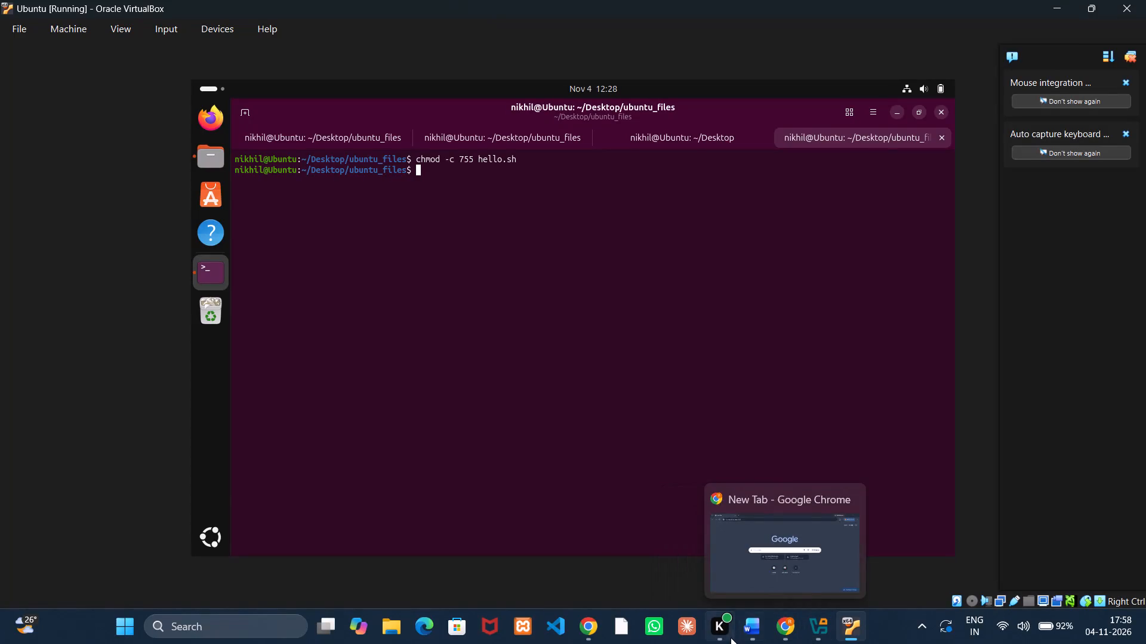
# Switch to the OS lab practicals document in Word, add an empty line below the -c option description and try pasting there.
pyautogui.click(776, 566)
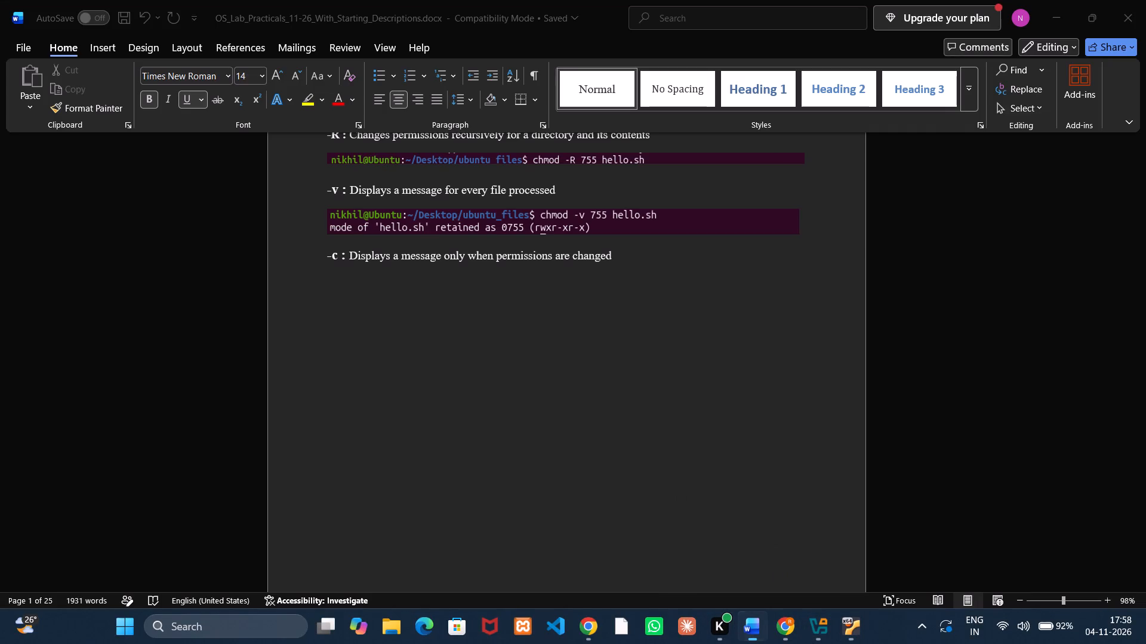
pyautogui.click(658, 255)
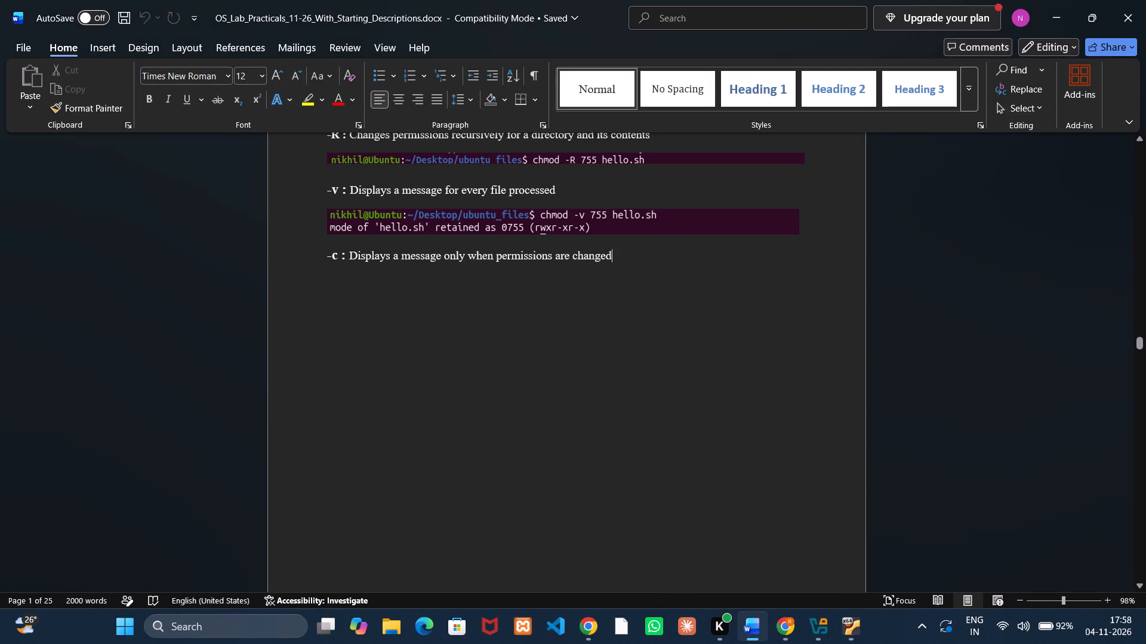
pyautogui.press('Return')
pyautogui.hotkey('ctrl', 'v')
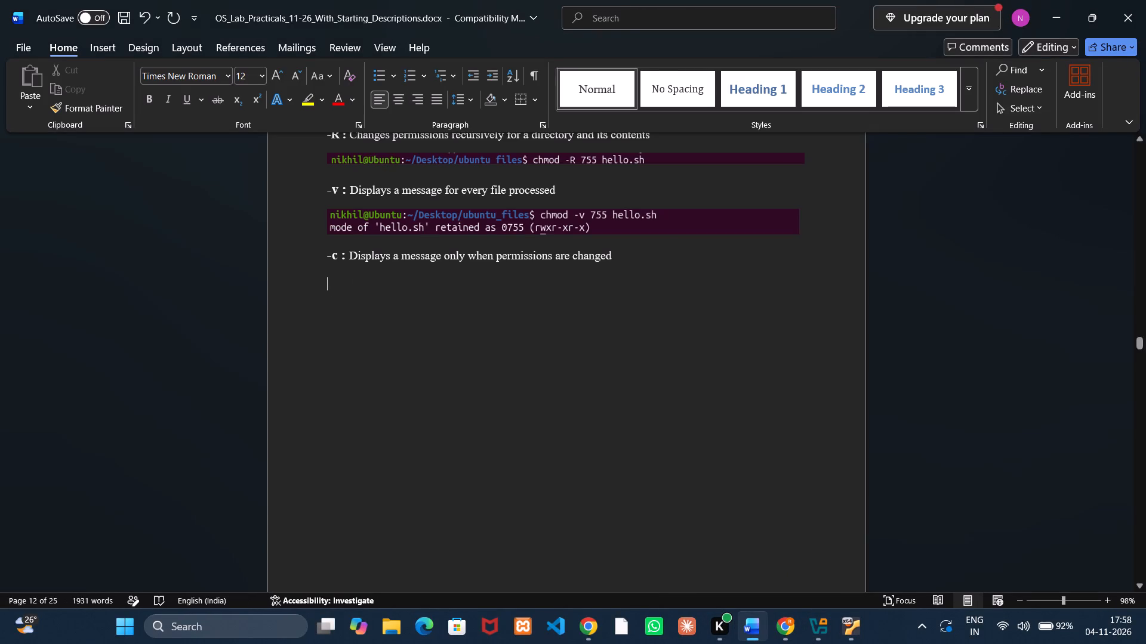
# Search Windows for the Snipping Tool and open it.
pyautogui.click(262, 631)
pyautogui.write('sn')
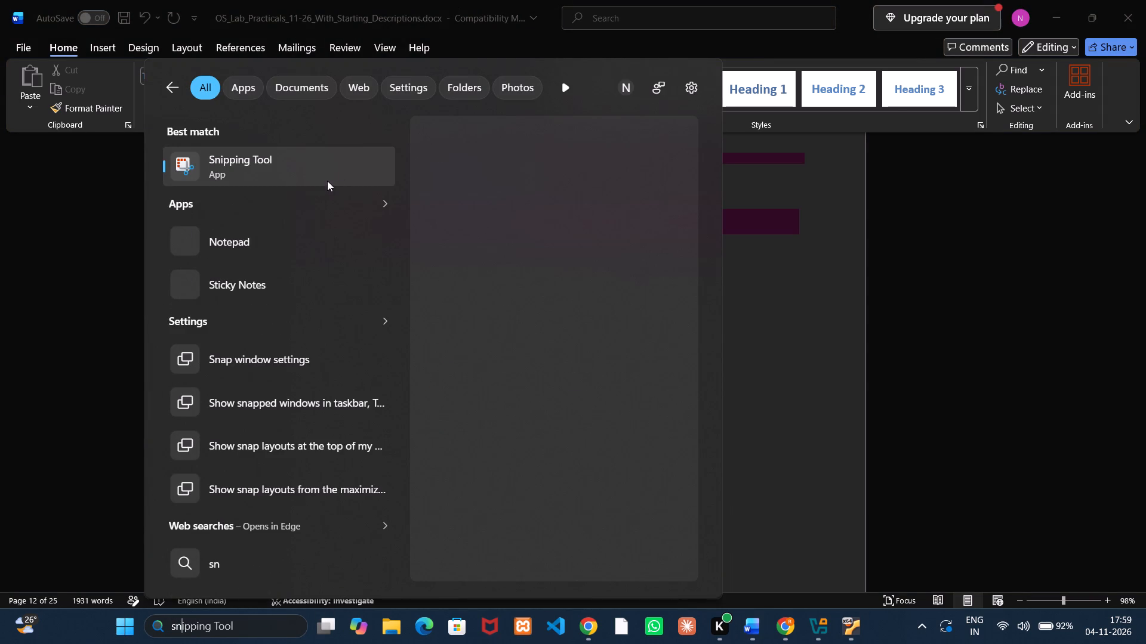
pyautogui.click(327, 181)
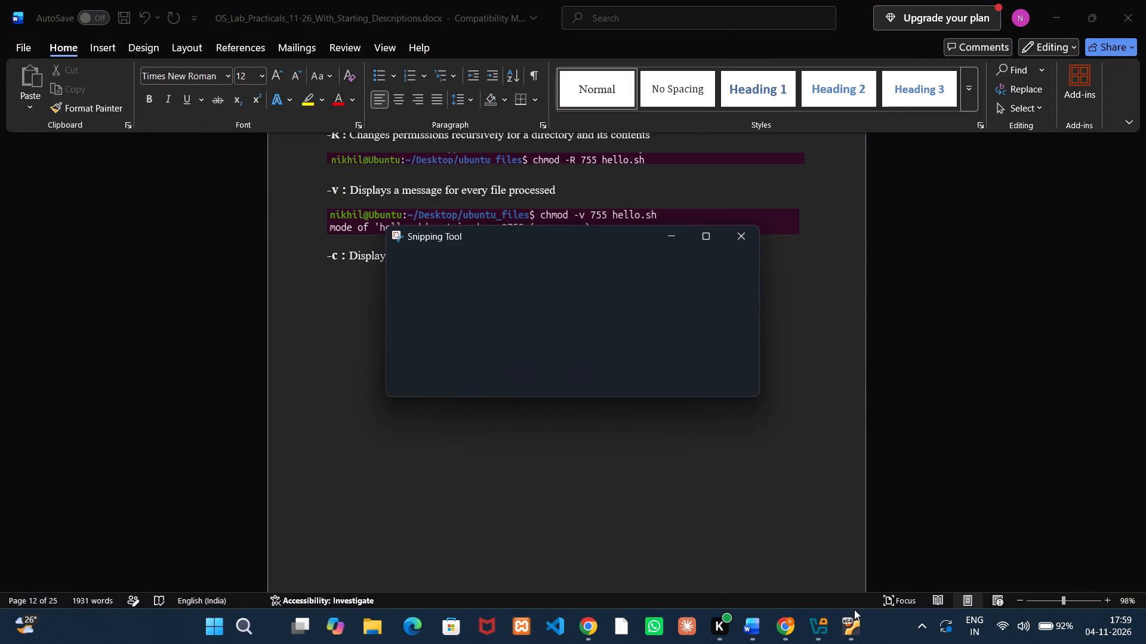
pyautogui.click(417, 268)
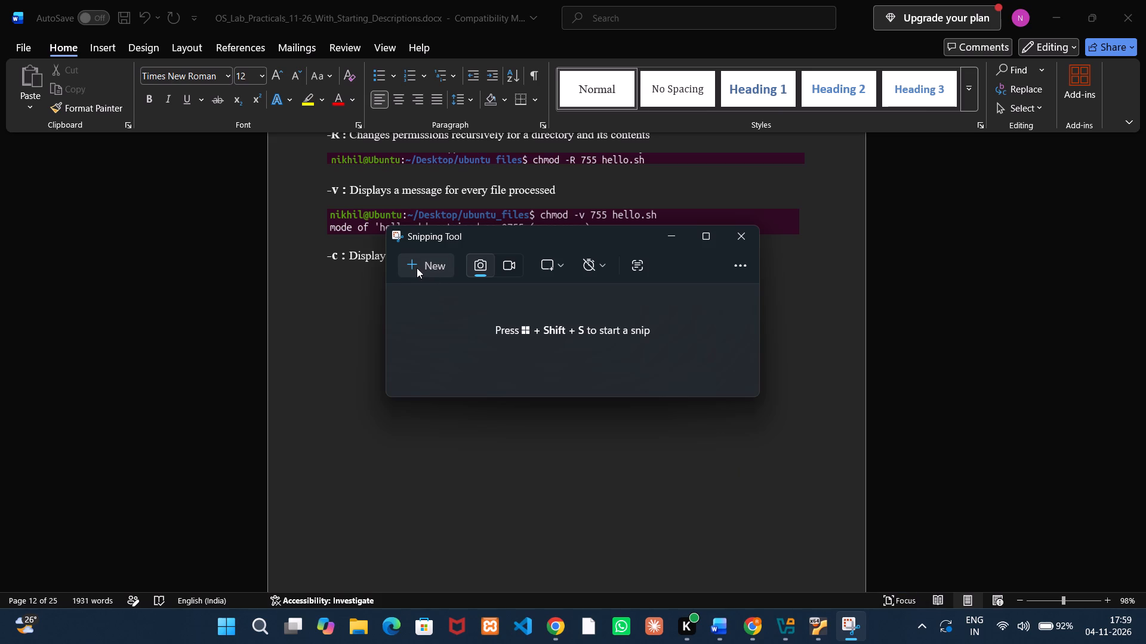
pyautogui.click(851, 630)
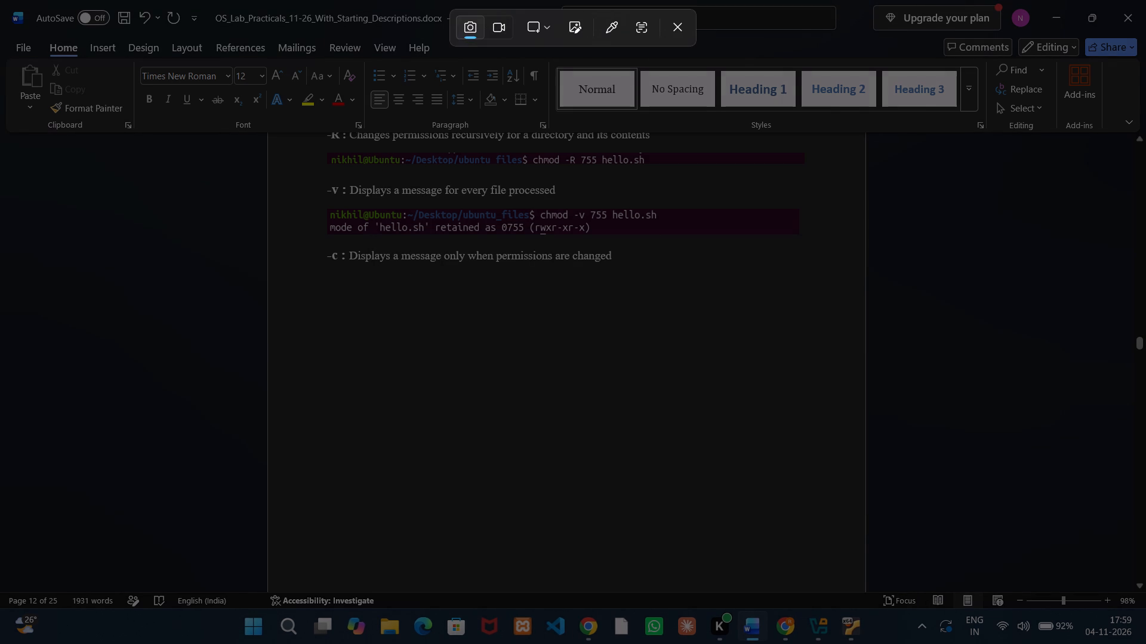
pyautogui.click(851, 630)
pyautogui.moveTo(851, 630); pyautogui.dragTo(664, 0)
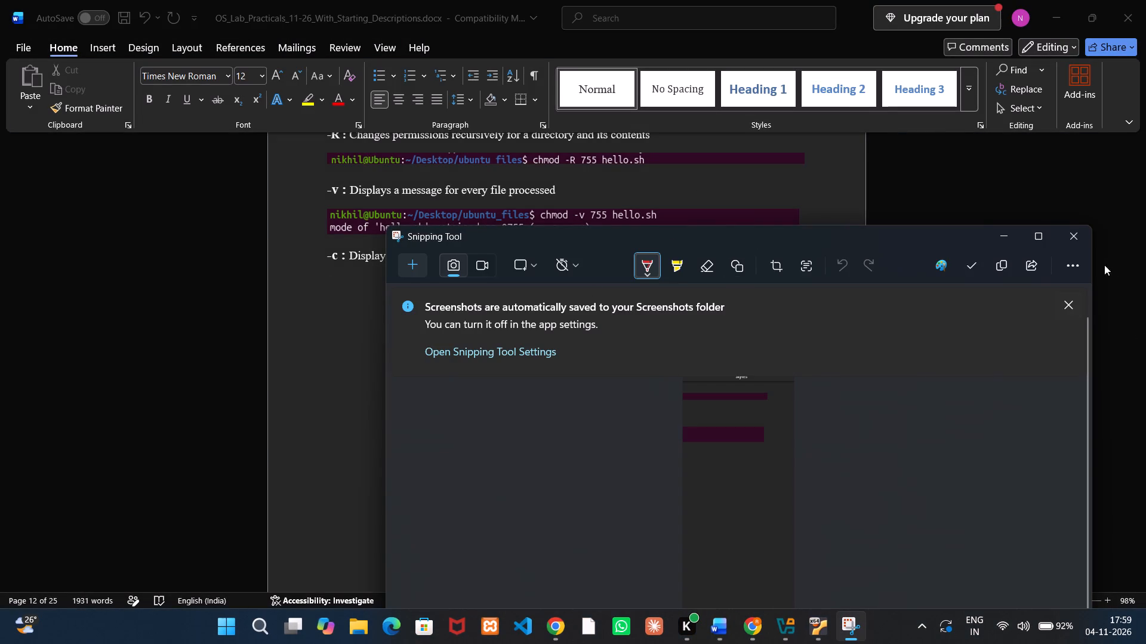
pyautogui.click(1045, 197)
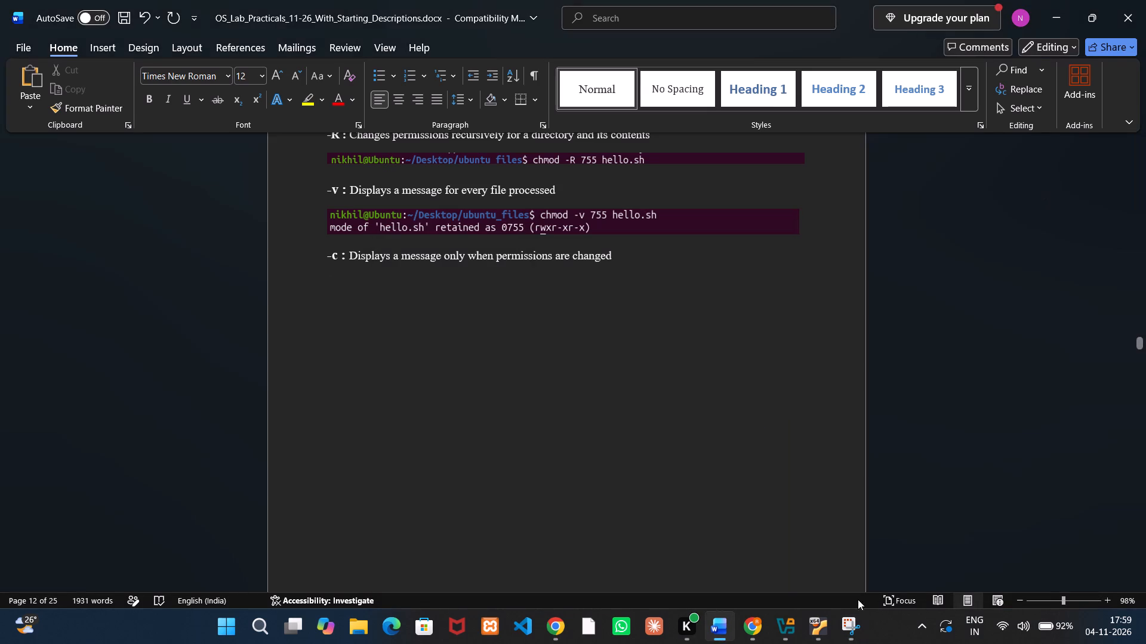
# Switch to the Ubuntu virtual machine and capture a snip of only the terminal line with the chmod -c 755 hello.sh command.
pyautogui.click(822, 614)
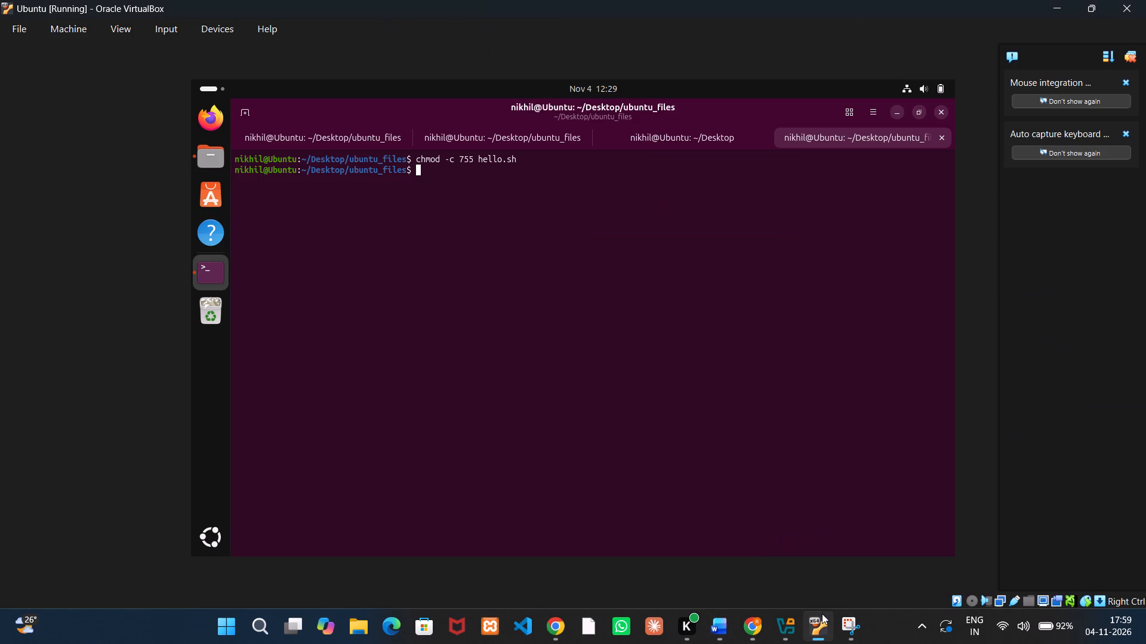
pyautogui.moveTo(858, 542); pyautogui.dragTo(417, 262)
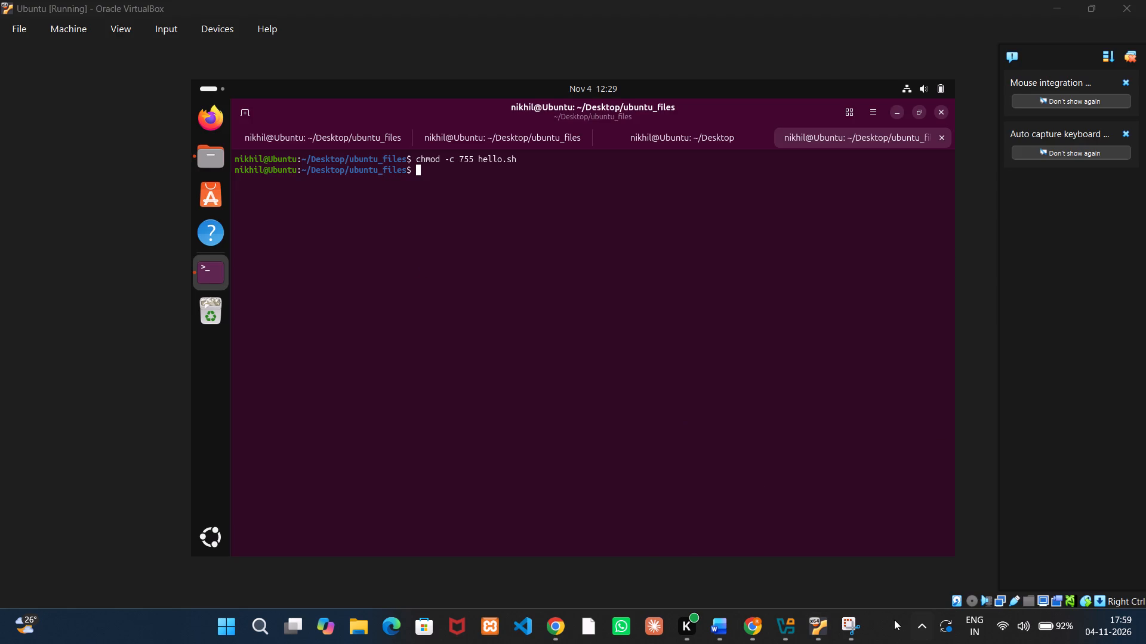
pyautogui.click(852, 617)
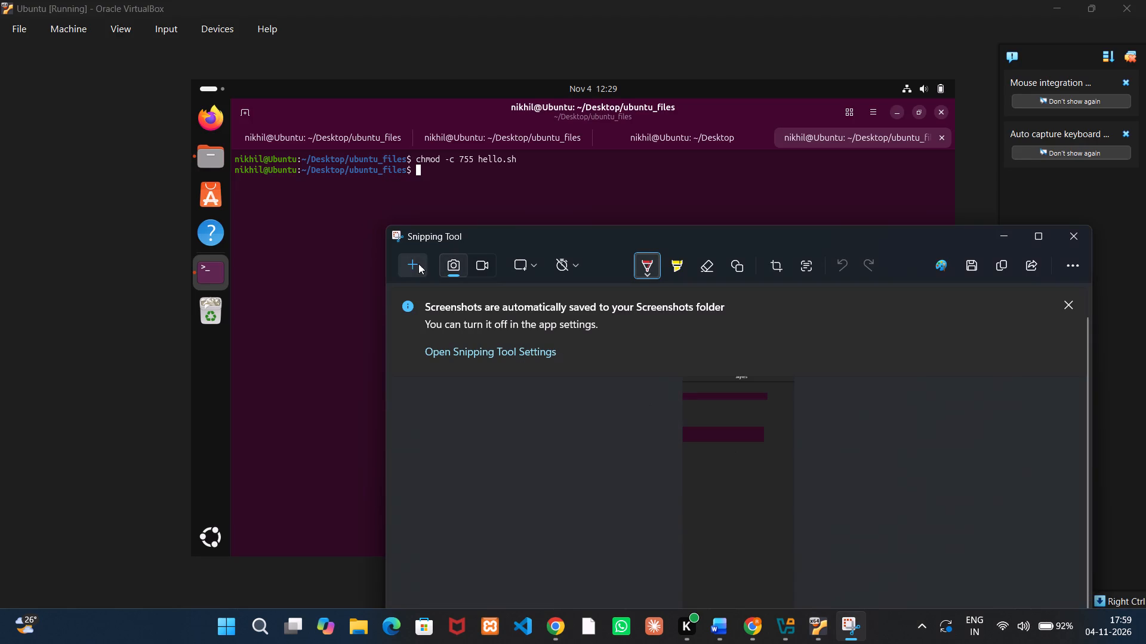
pyautogui.click(415, 263)
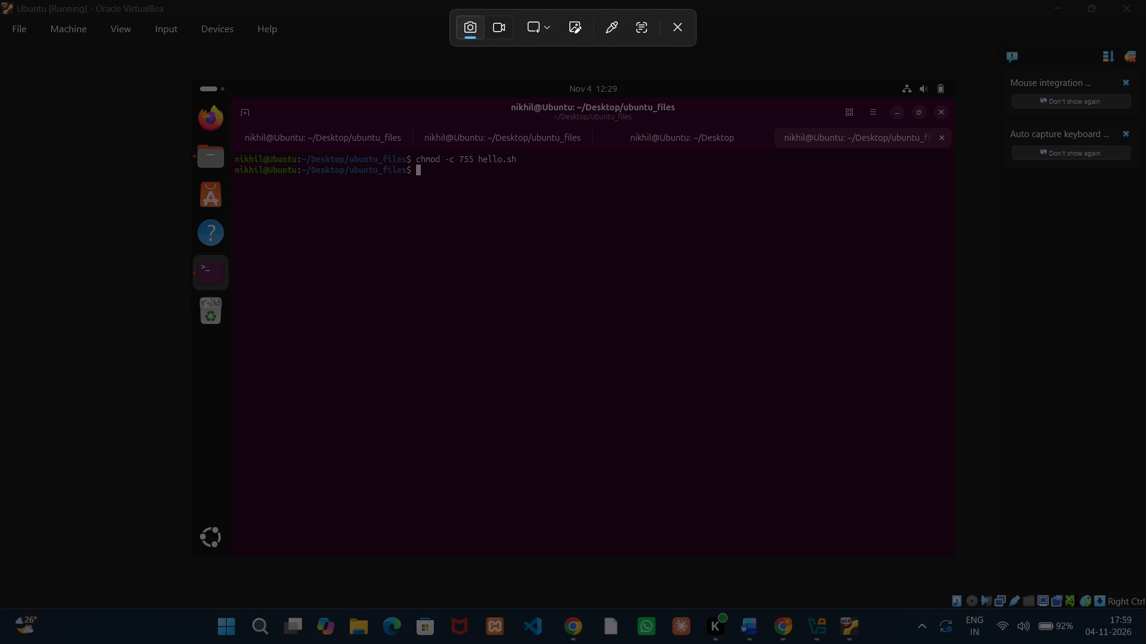
pyautogui.moveTo(232, 151); pyautogui.dragTo(874, 166)
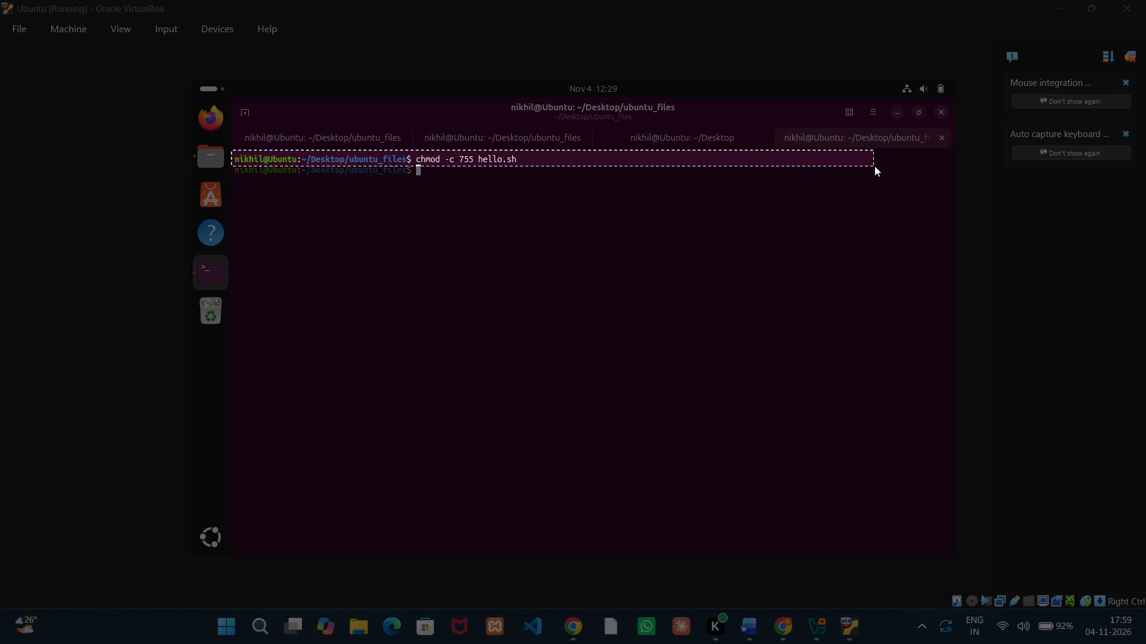
pyautogui.moveTo(874, 166); pyautogui.dragTo(660, 168)
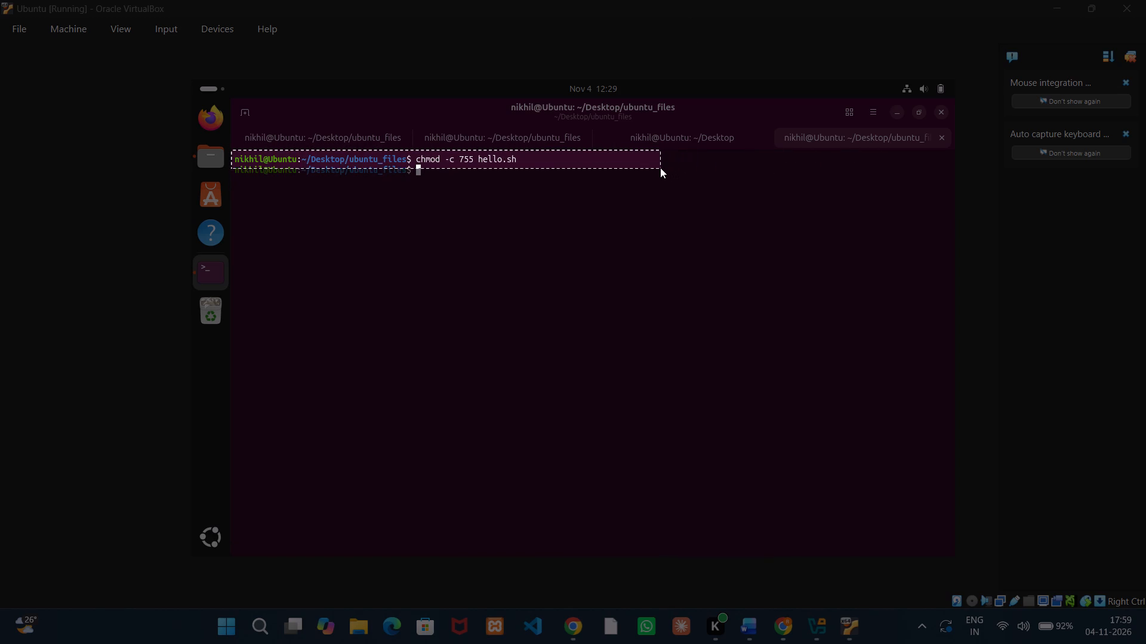
pyautogui.moveTo(660, 168); pyautogui.dragTo(659, 165)
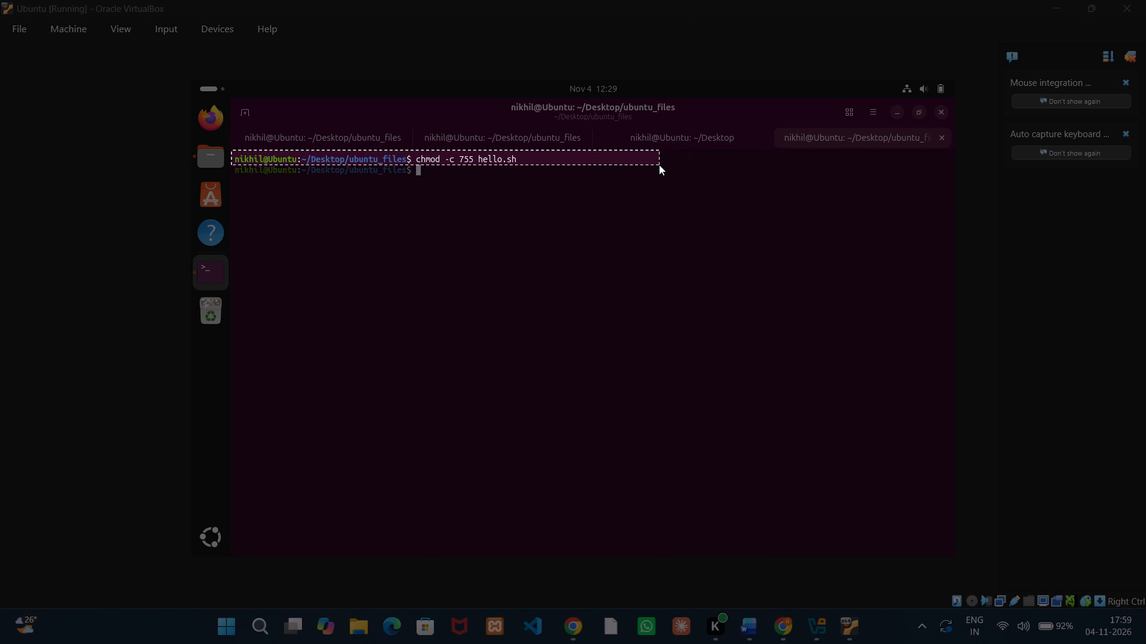
pyautogui.moveTo(659, 165); pyautogui.dragTo(659, 166)
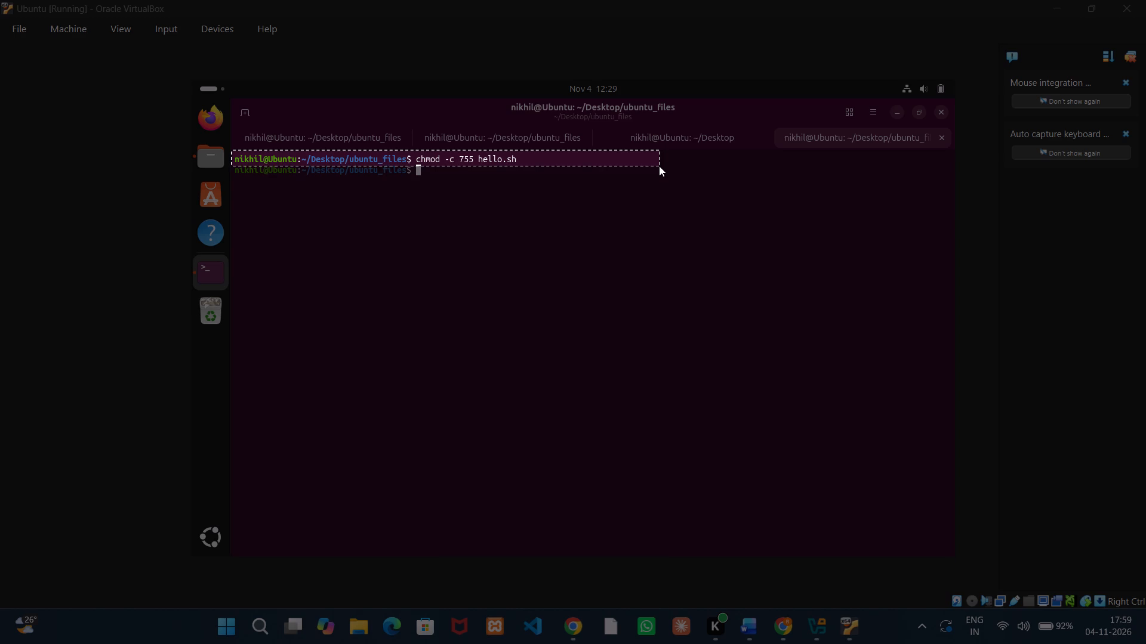
pyautogui.moveTo(659, 166); pyautogui.dragTo(659, 165)
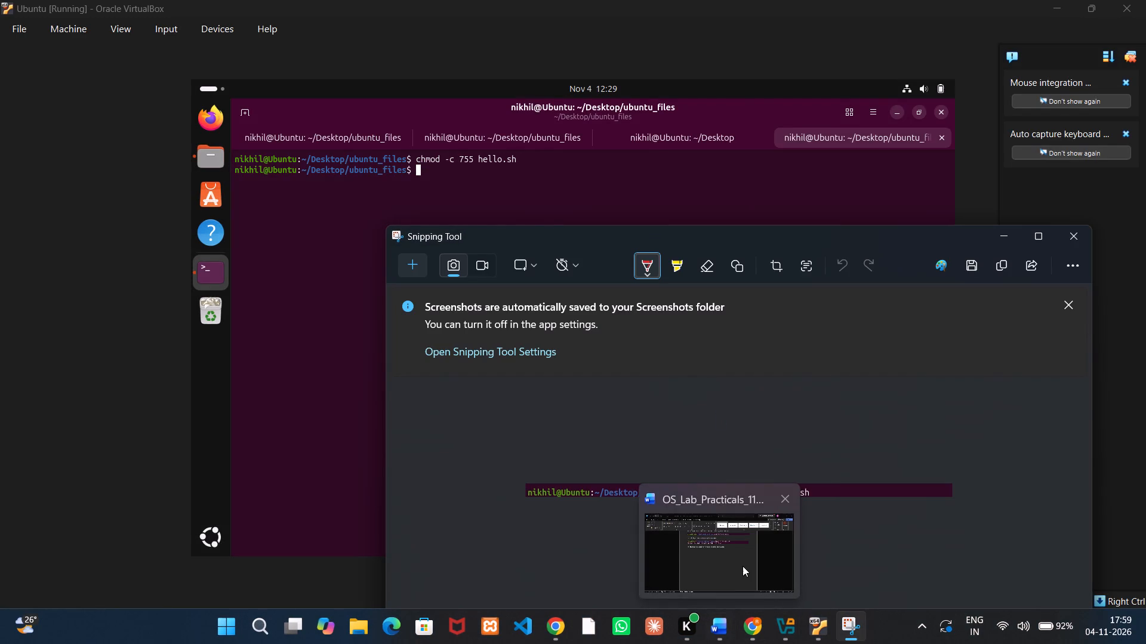
# Paste the chmod -c snip into the Word document below the -c description and enlarge it to about 17.49 cm wide.
pyautogui.click(744, 563)
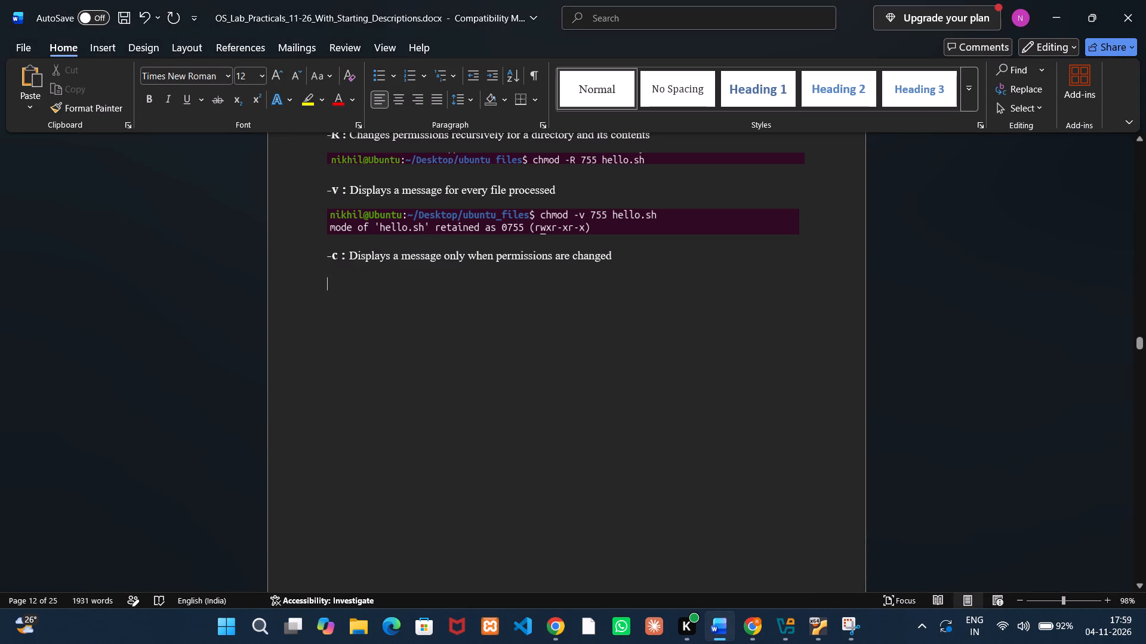
pyautogui.hotkey('ctrl', 'v')
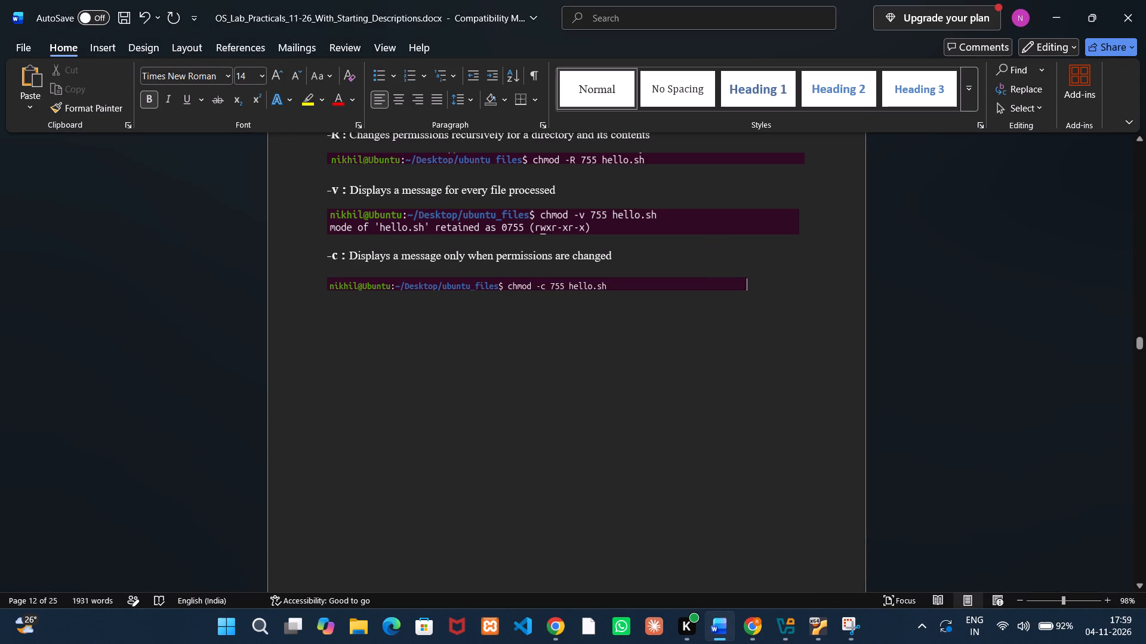
pyautogui.click(701, 284)
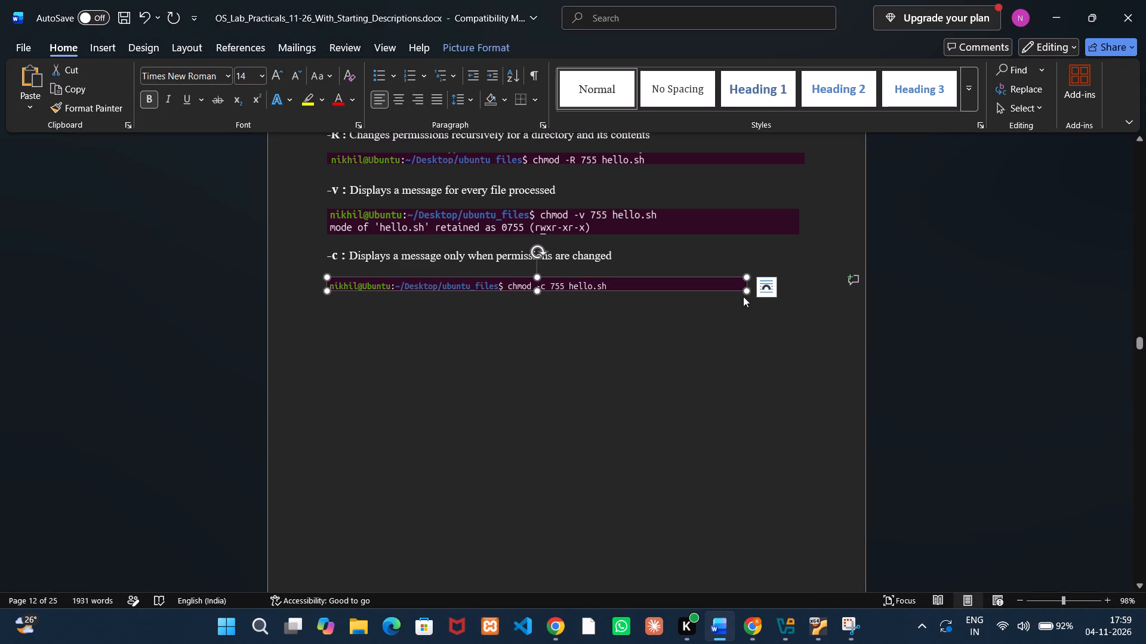
pyautogui.moveTo(743, 291); pyautogui.dragTo(759, 292)
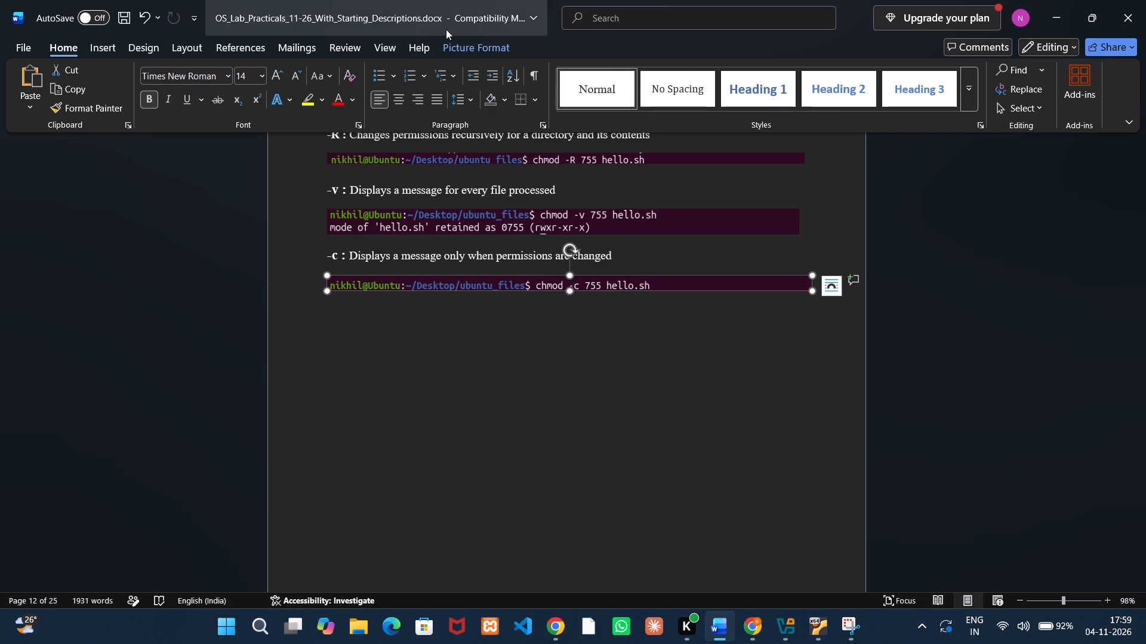
# Crop the right end of the chmod -c picture so its edge lines up with the chmod -v picture above.
pyautogui.click(482, 48)
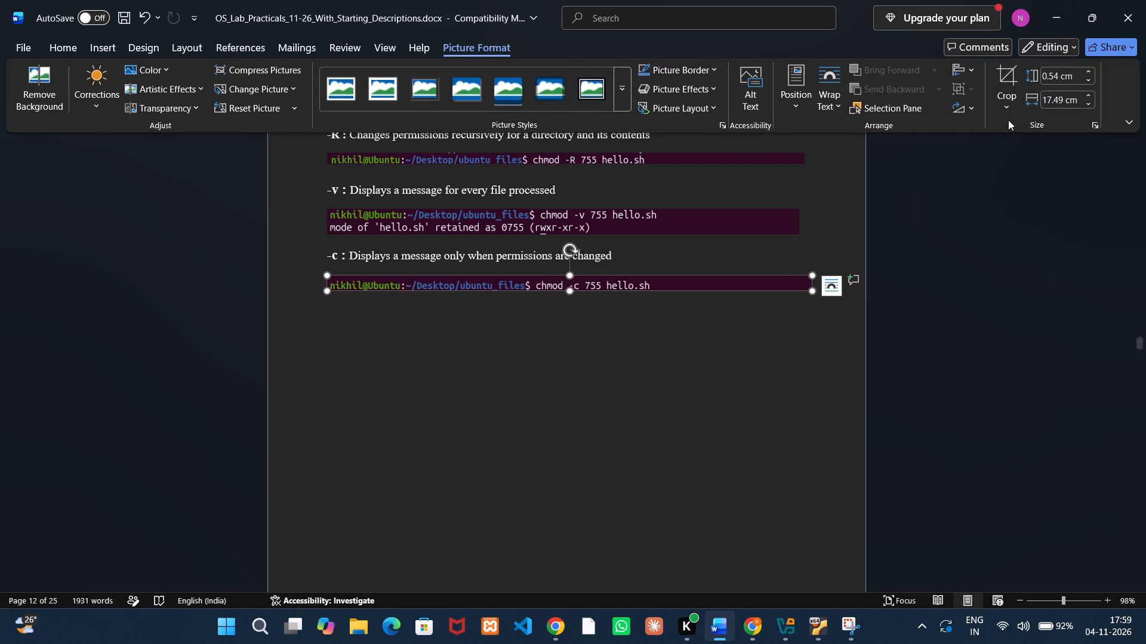
pyautogui.click(1003, 82)
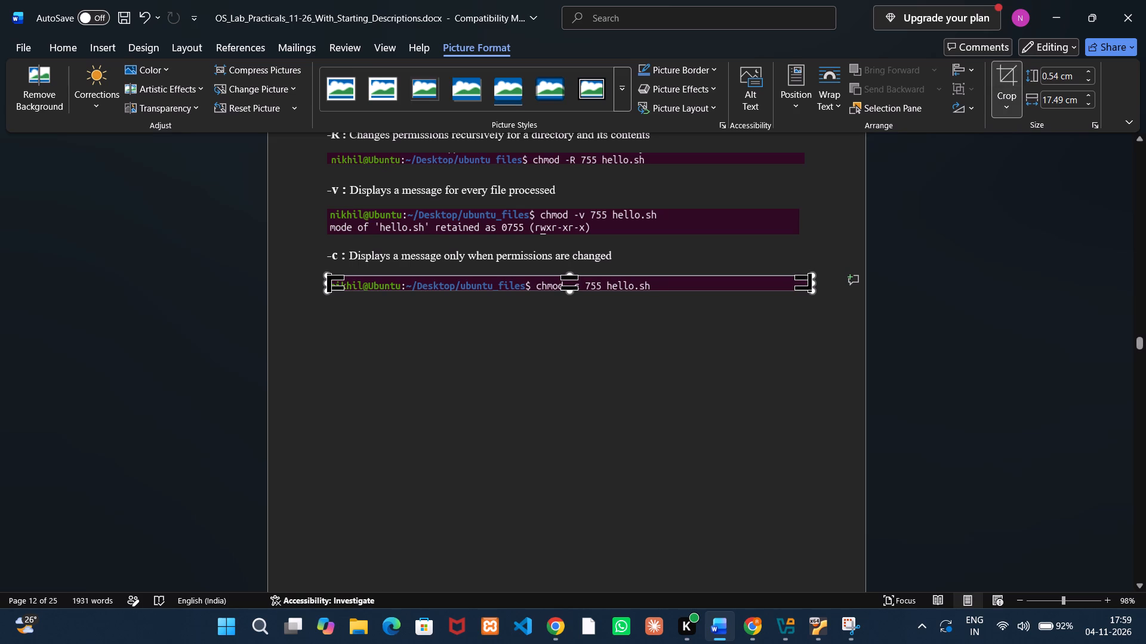
pyautogui.moveTo(811, 289); pyautogui.dragTo(798, 299)
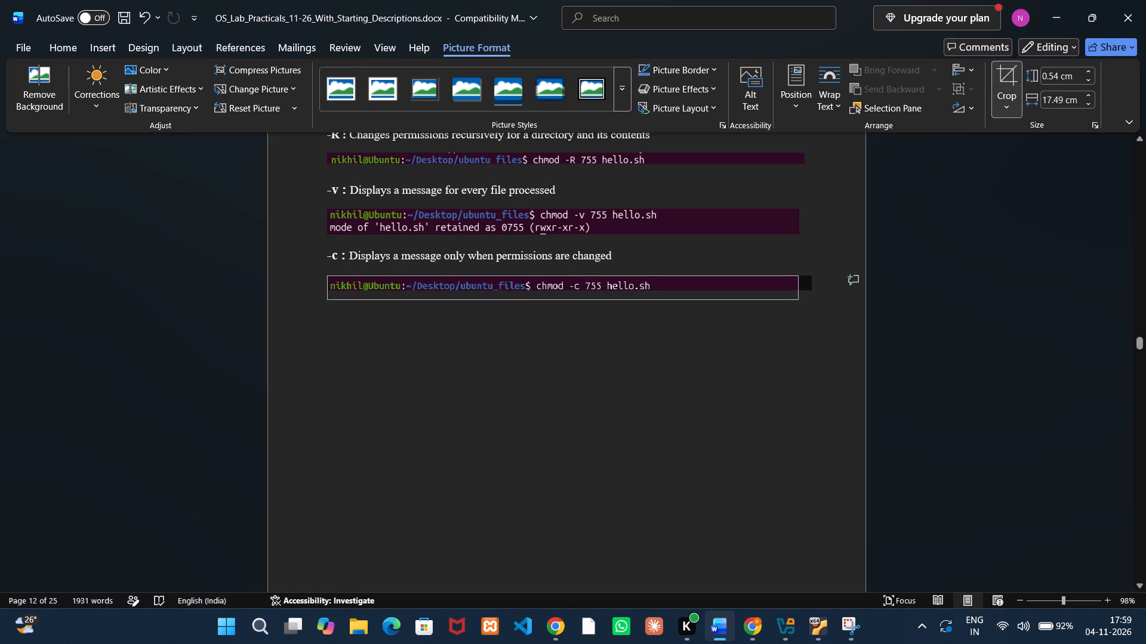
pyautogui.moveTo(798, 299); pyautogui.dragTo(798, 290)
pyautogui.click(803, 317)
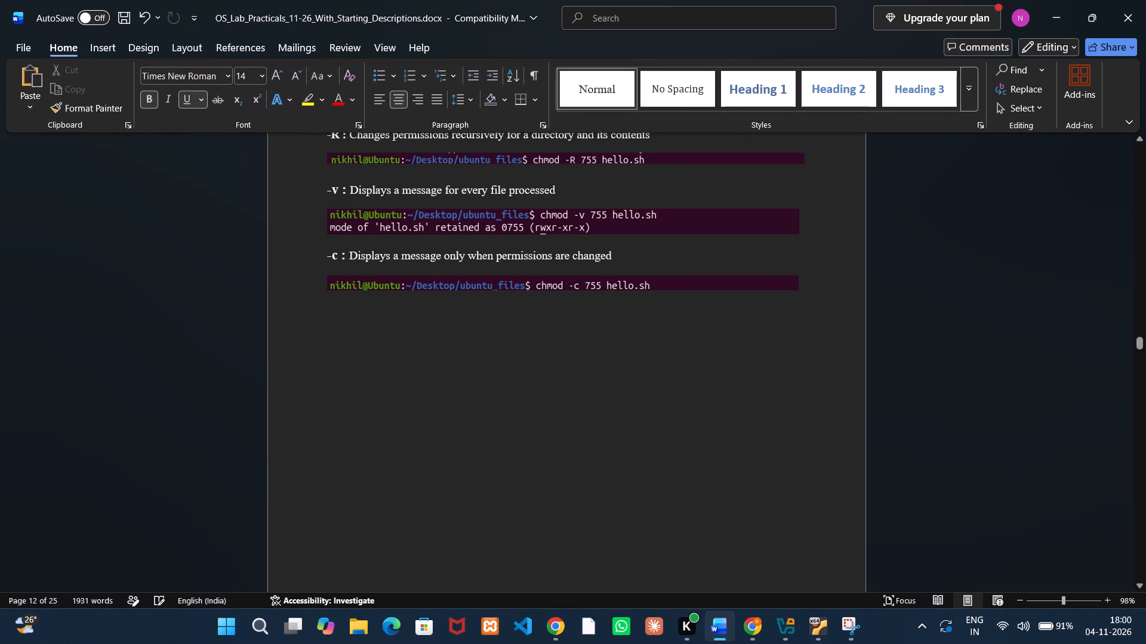
# Crop the right end of the chmod -R picture slightly to match the width of the pictures below it.
pyautogui.click(761, 163)
pyautogui.click(490, 52)
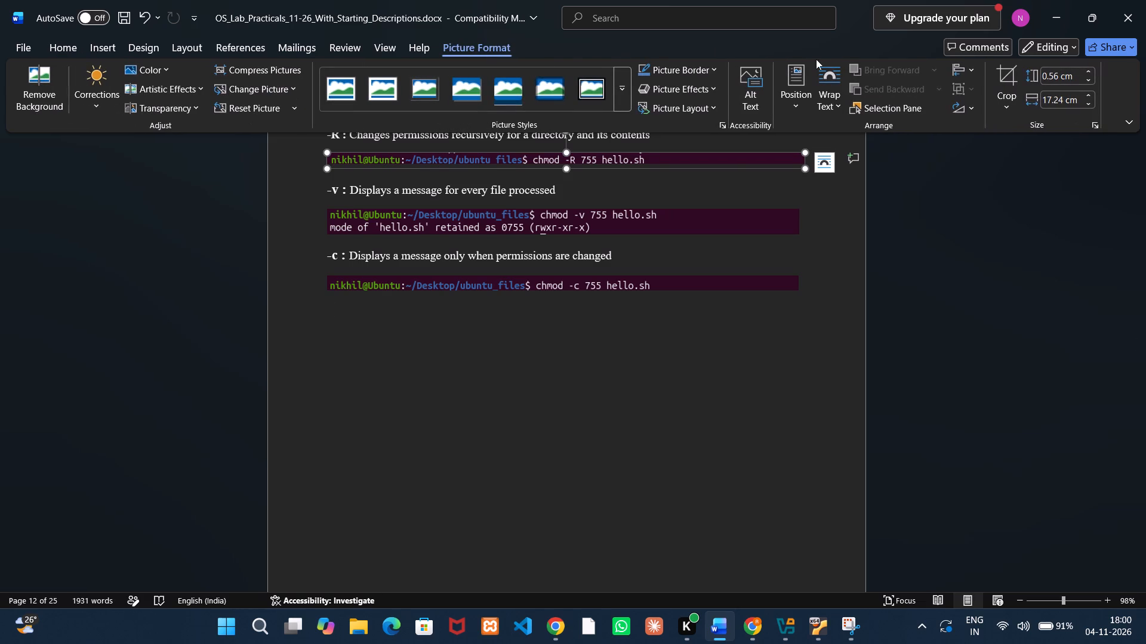
pyautogui.click(1005, 83)
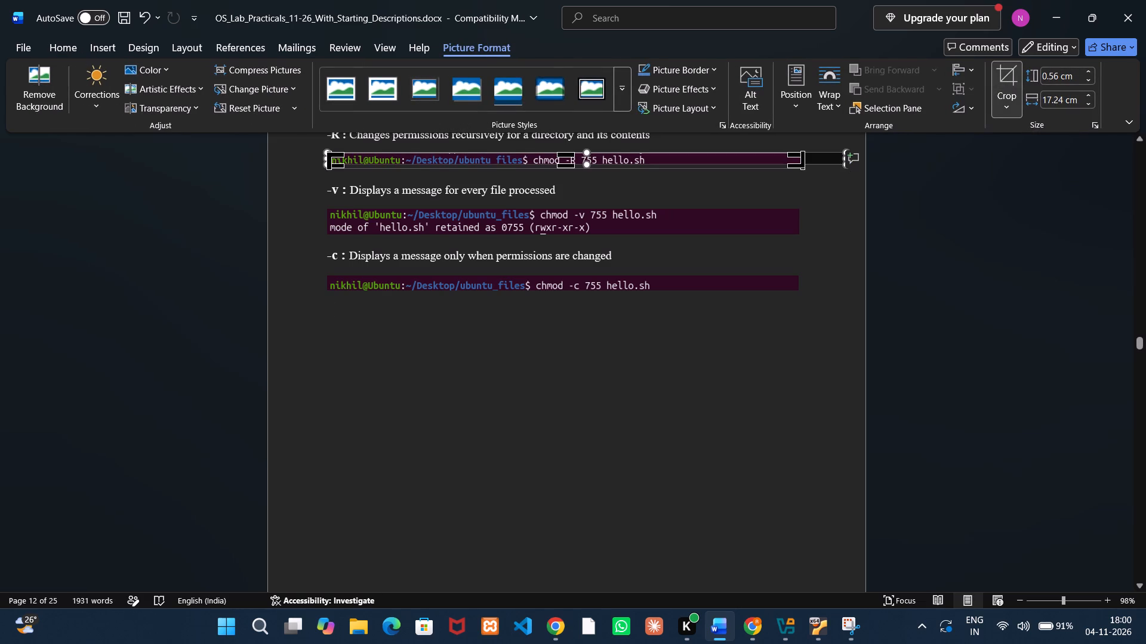
pyautogui.click(803, 164)
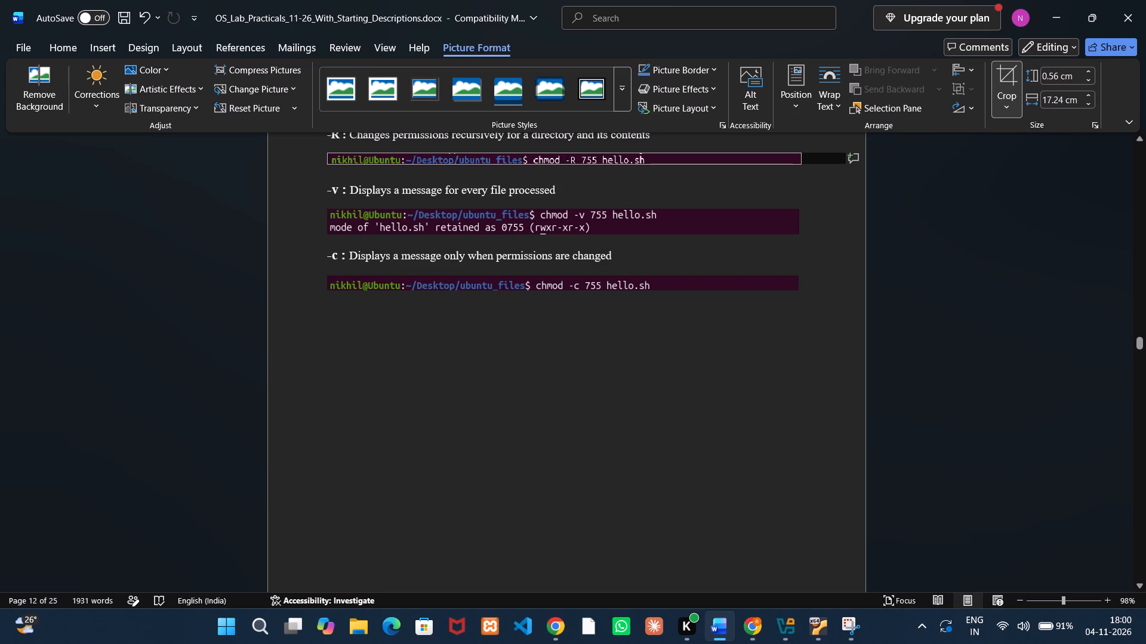
pyautogui.click(850, 213)
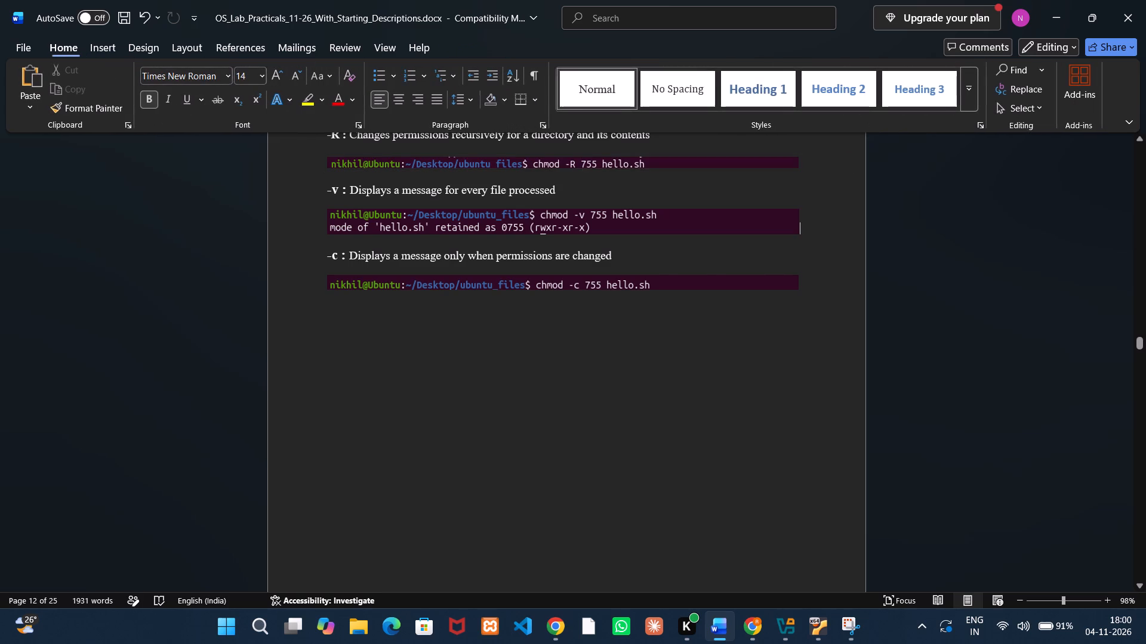
# Read through Practical 15's numeric and symbolic permission sections and check the Ubuntu terminal.
pyautogui.scroll(-4, 827, 299)
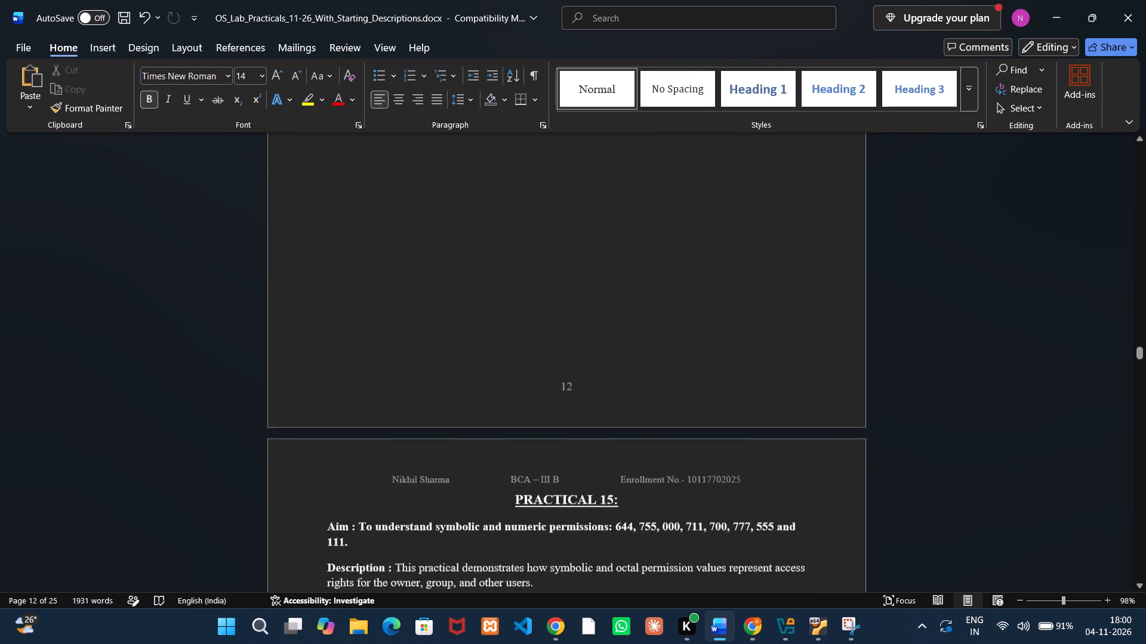
pyautogui.scroll(-1, 827, 299)
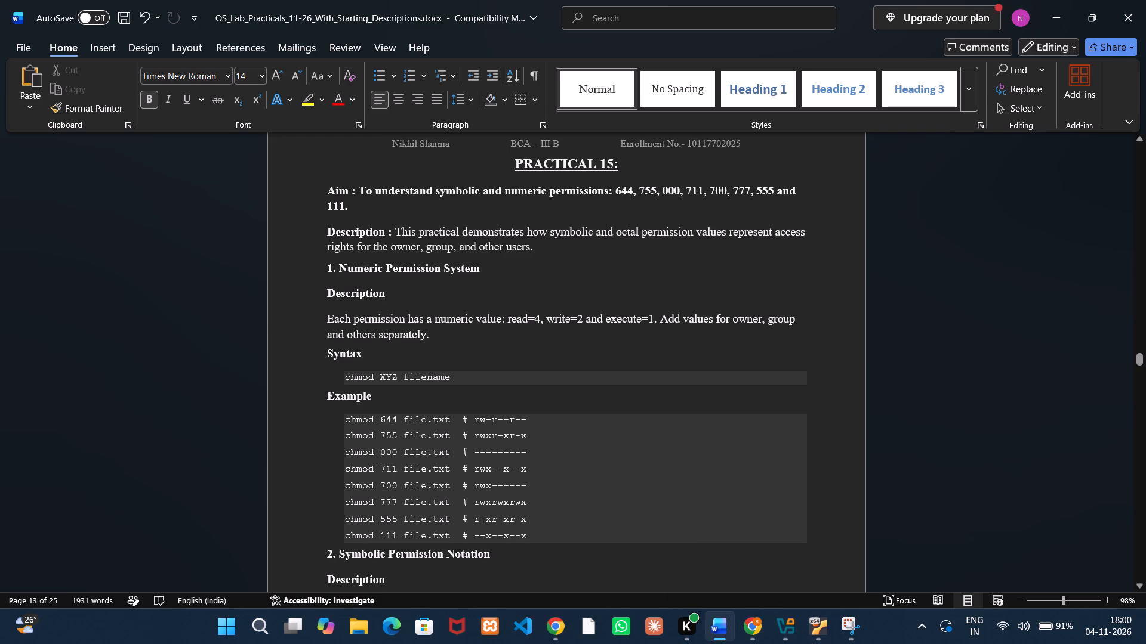
pyautogui.scroll(-1, 589, 516)
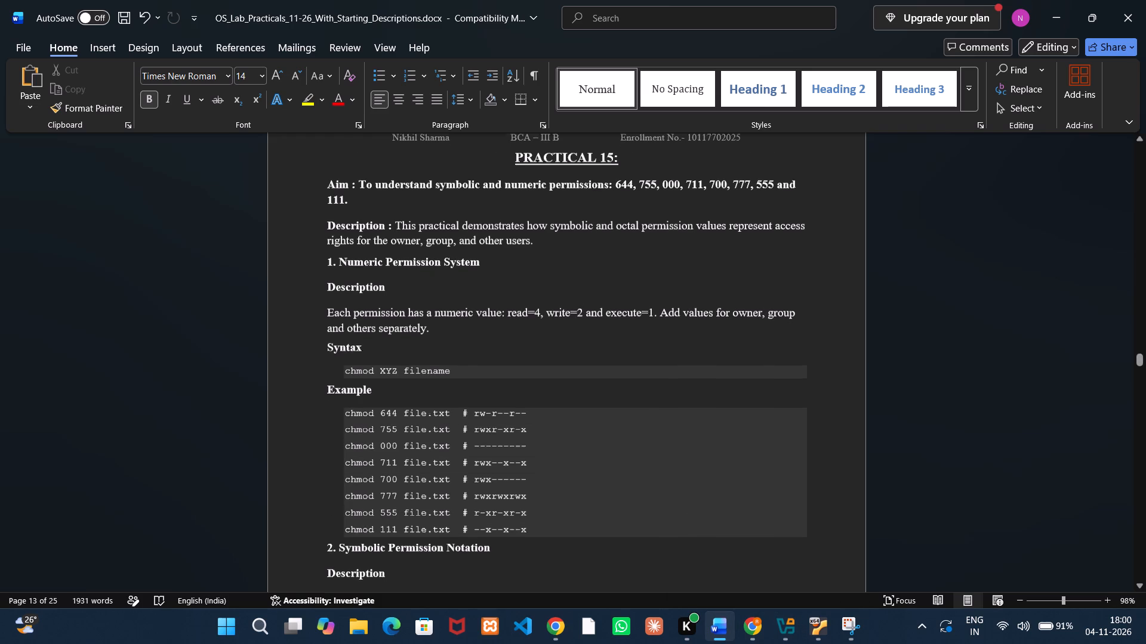
pyautogui.scroll(-1, 589, 516)
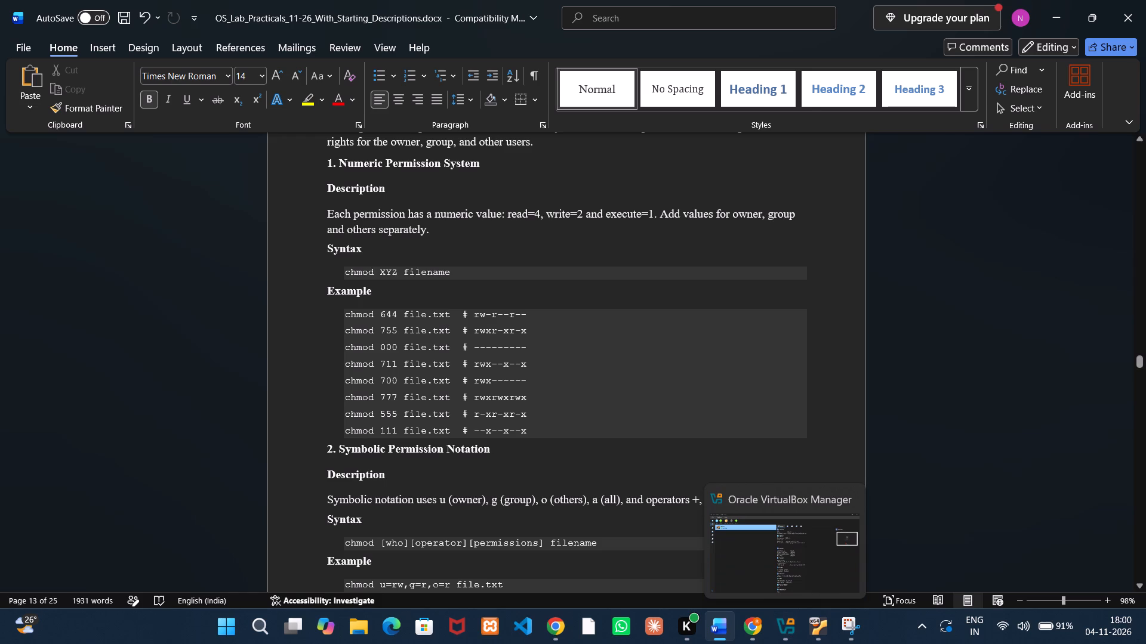
pyautogui.scroll(-2, 589, 525)
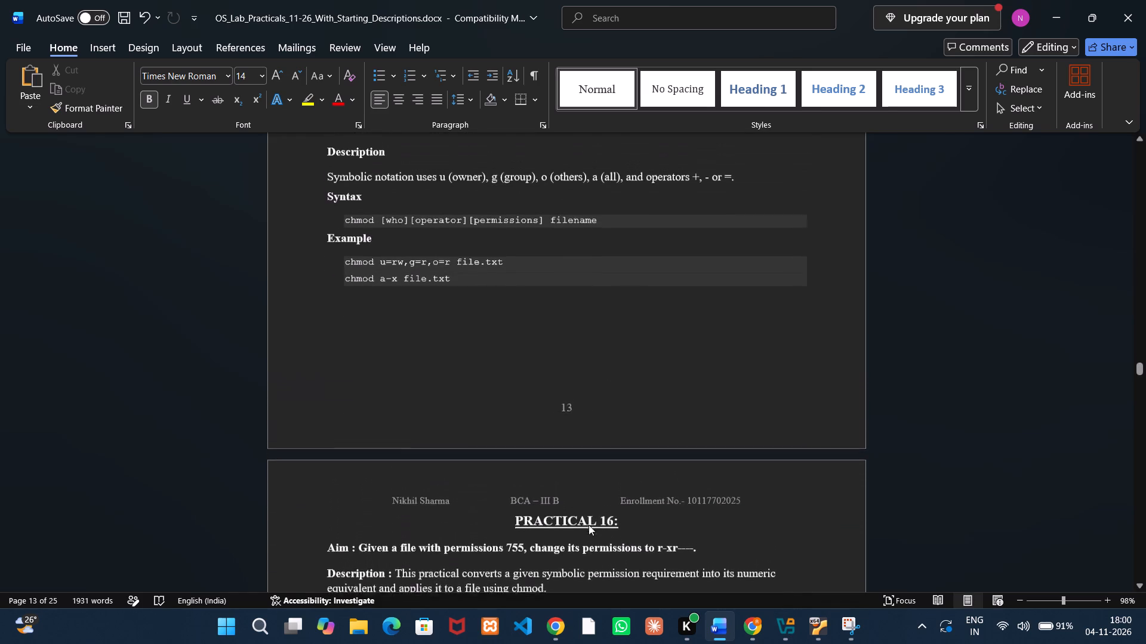
pyautogui.click(809, 595)
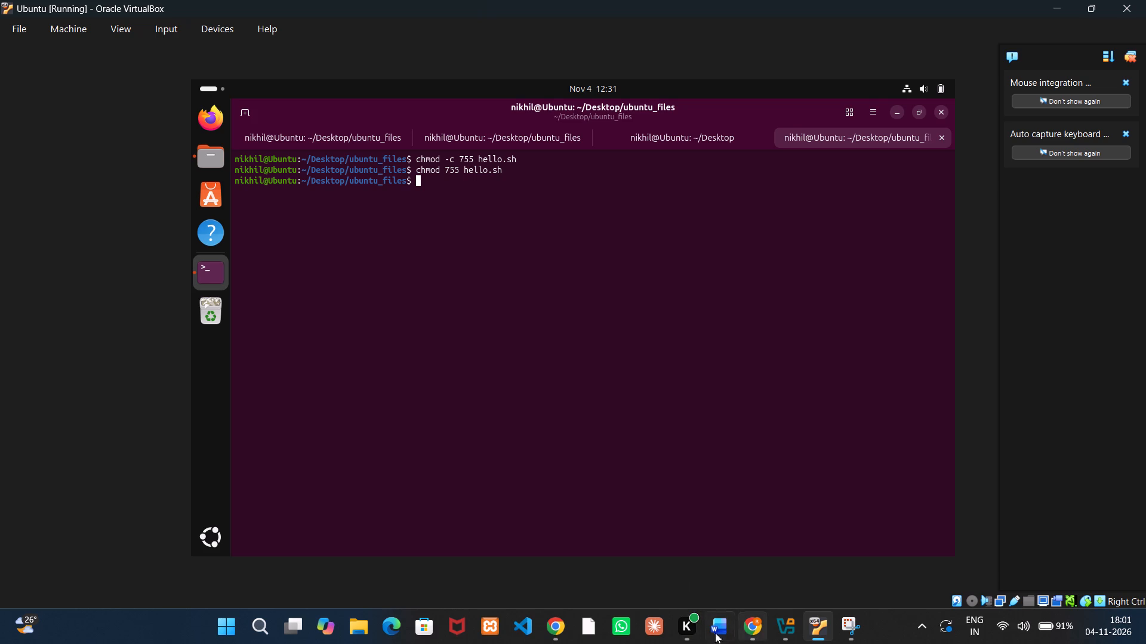
pyautogui.click(742, 540)
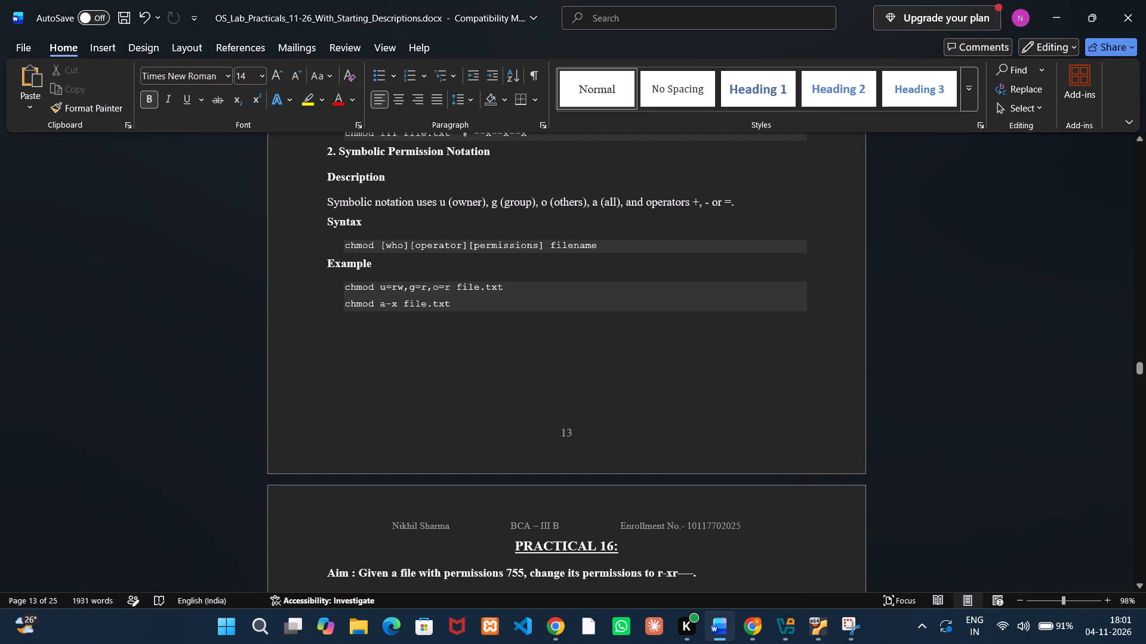
# Copy the Numeric Permission System example lines in Practical 15 of the Word document, from chmod 644 through chmod 111.
pyautogui.scroll(-1, 716, 530)
pyautogui.scroll(1, 716, 530)
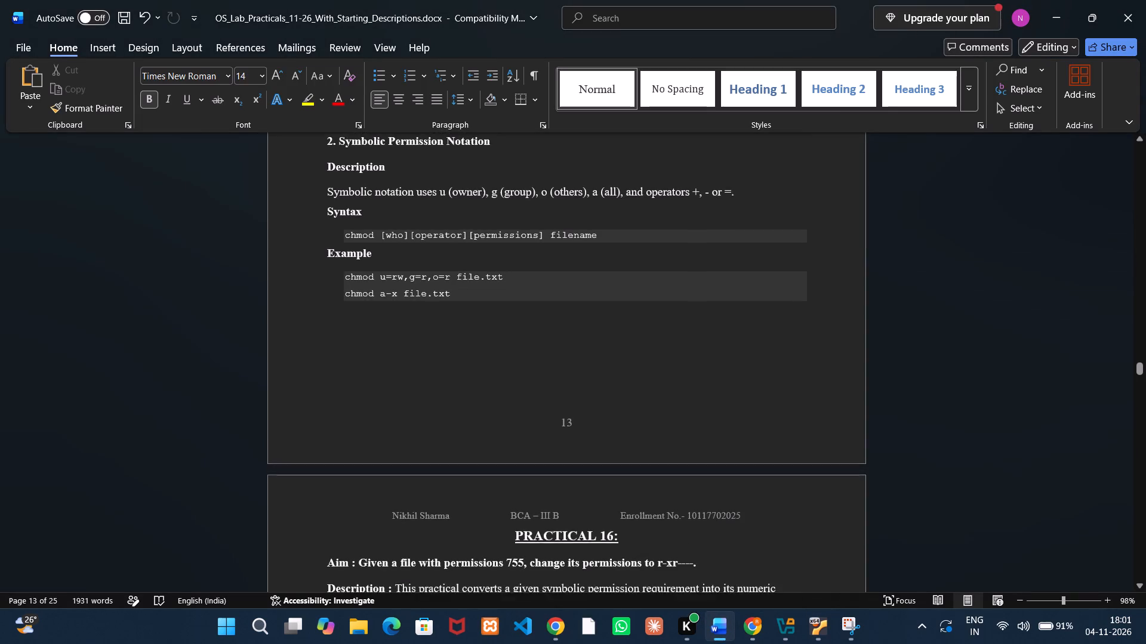
pyautogui.scroll(1, 716, 530)
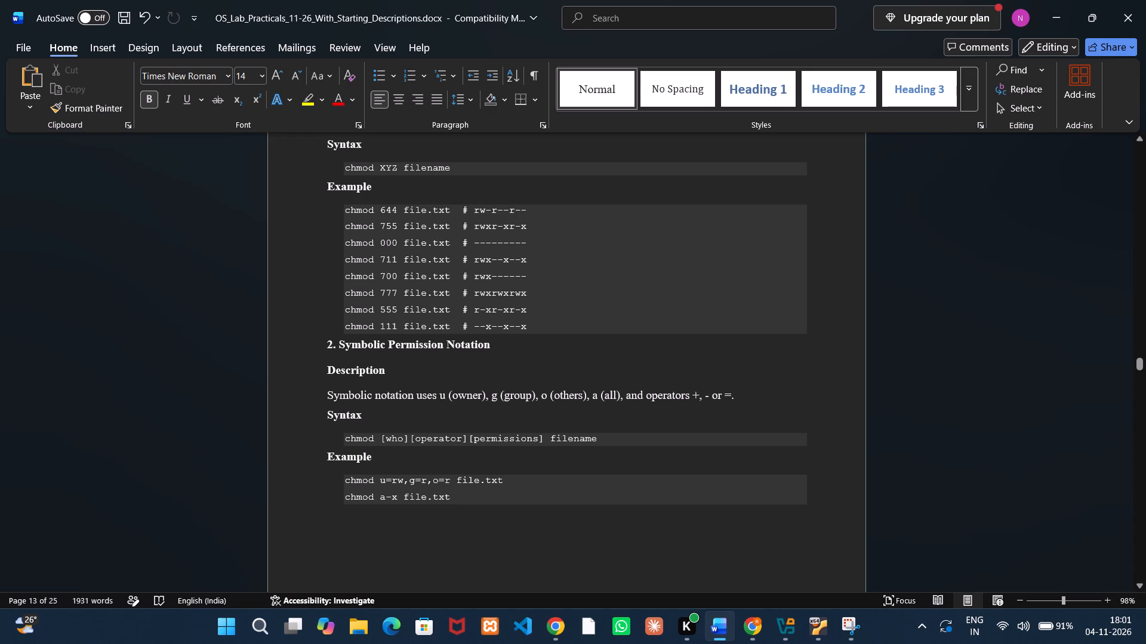
pyautogui.moveTo(347, 206); pyautogui.dragTo(512, 332)
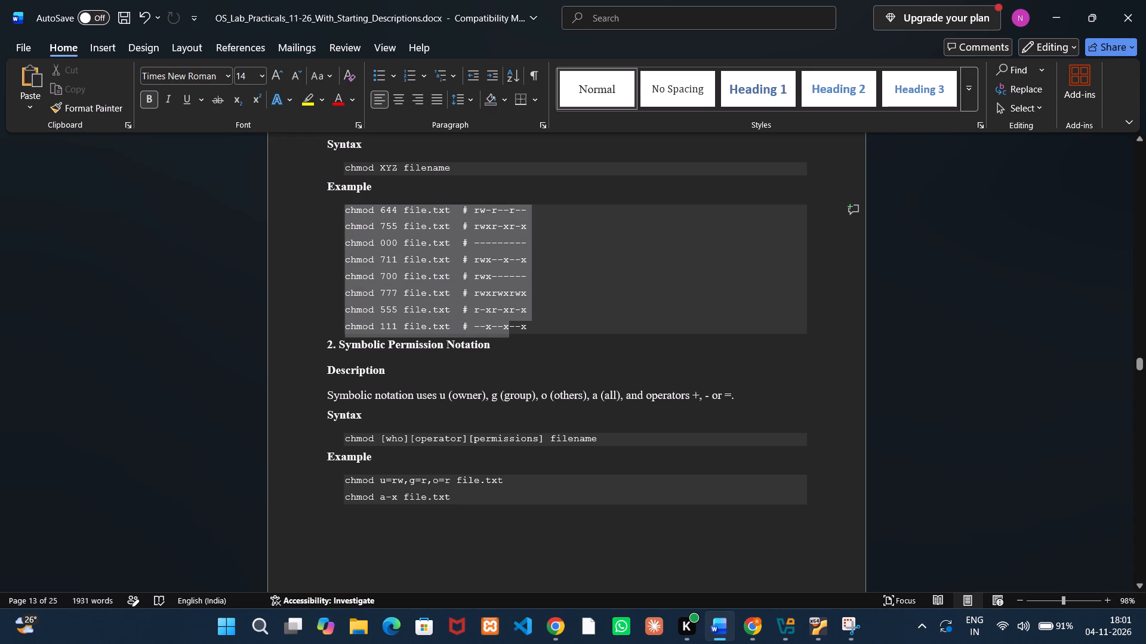
pyautogui.moveTo(512, 332); pyautogui.dragTo(526, 332)
pyautogui.moveTo(526, 332); pyautogui.dragTo(540, 336)
pyautogui.moveTo(540, 336); pyautogui.dragTo(541, 335)
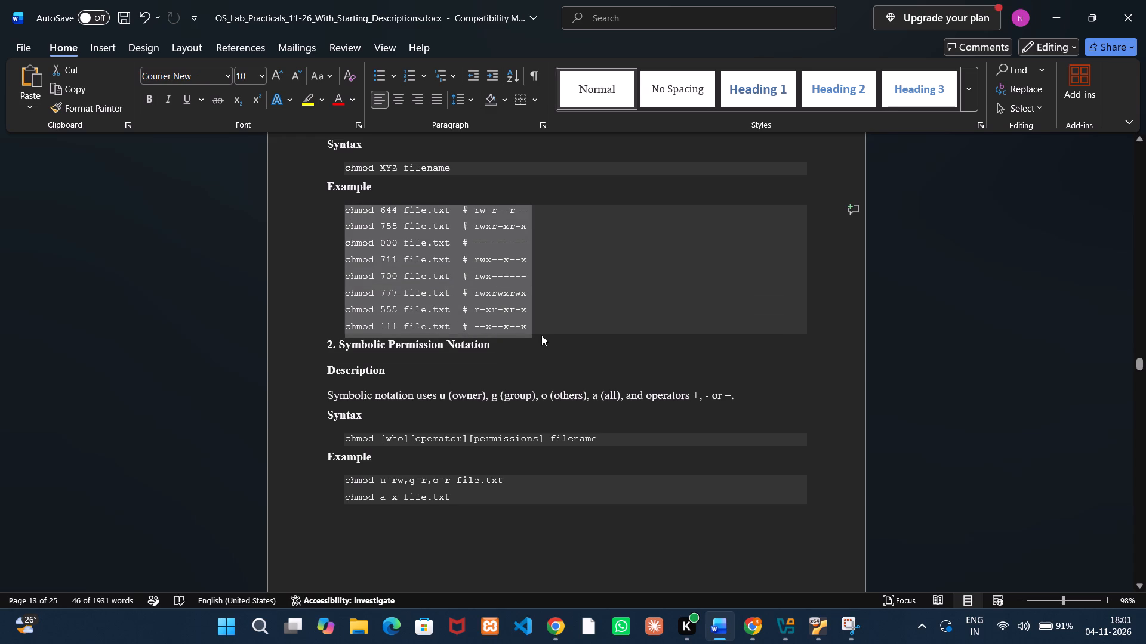
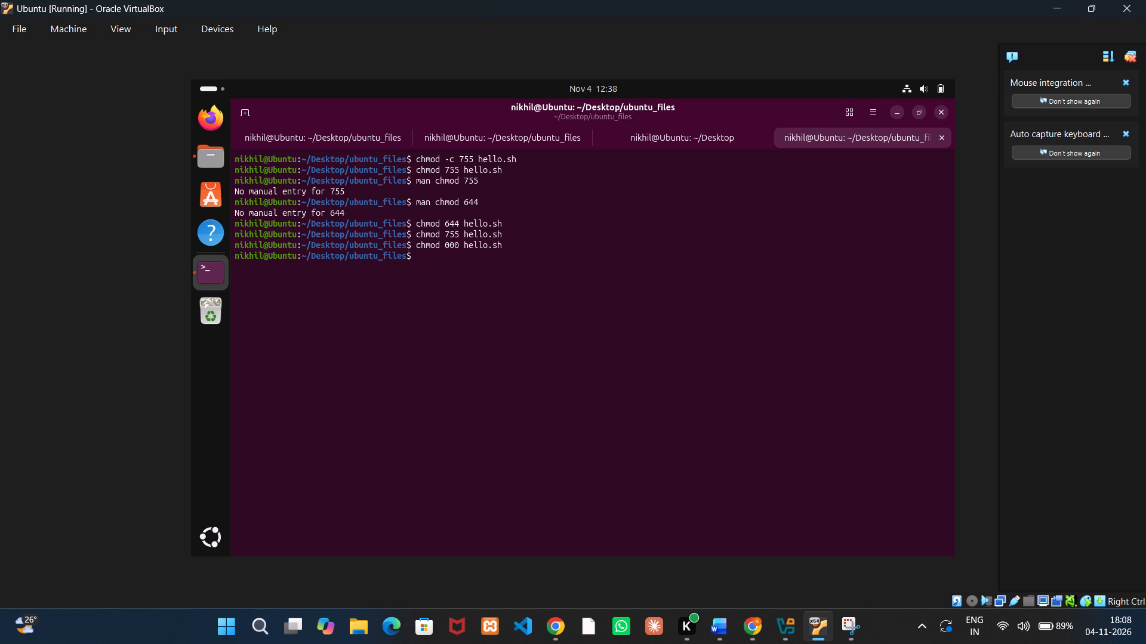
# Run the numeric permission examples chmod 711 hello.sh and chmod 700 hello.sh in the terminal.
pyautogui.write('chmod')
pyautogui.press('space')
pyautogui.write('711')
pyautogui.press('space')
pyautogui.write('hello.sh')
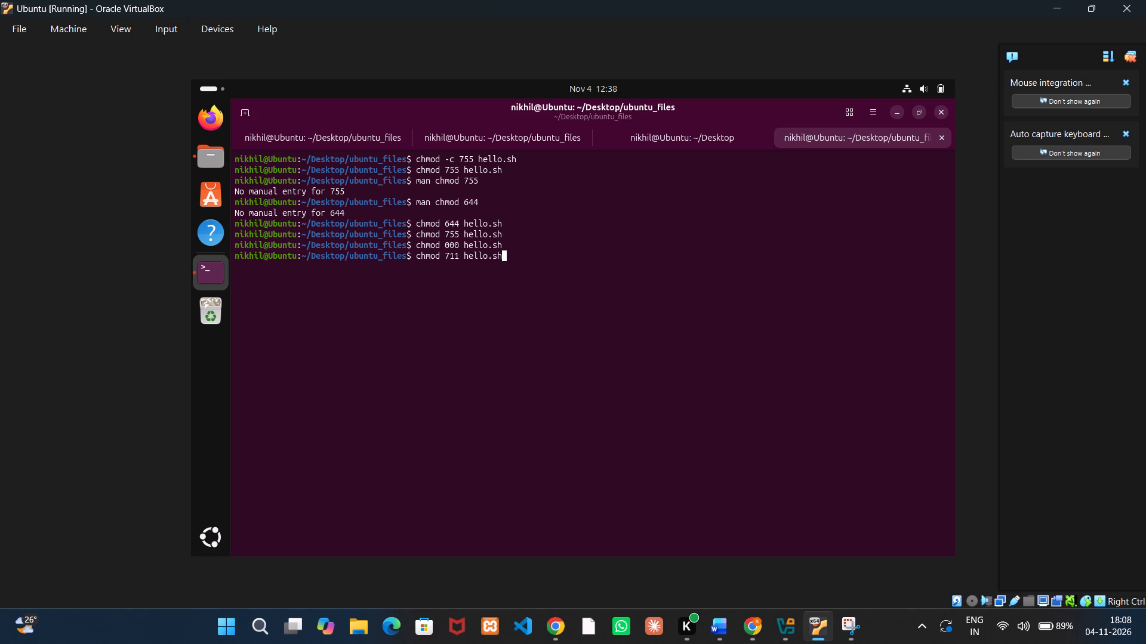
pyautogui.press('Return')
pyautogui.write('chmod')
pyautogui.press('space')
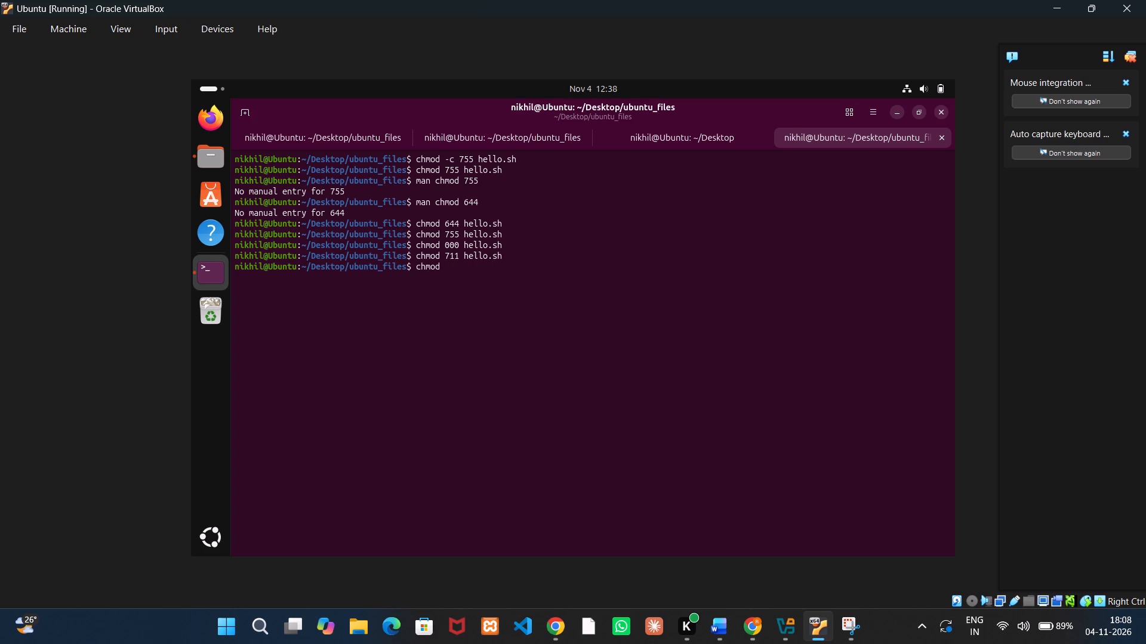
pyautogui.write('700 hello.sh')
pyautogui.press('Return')
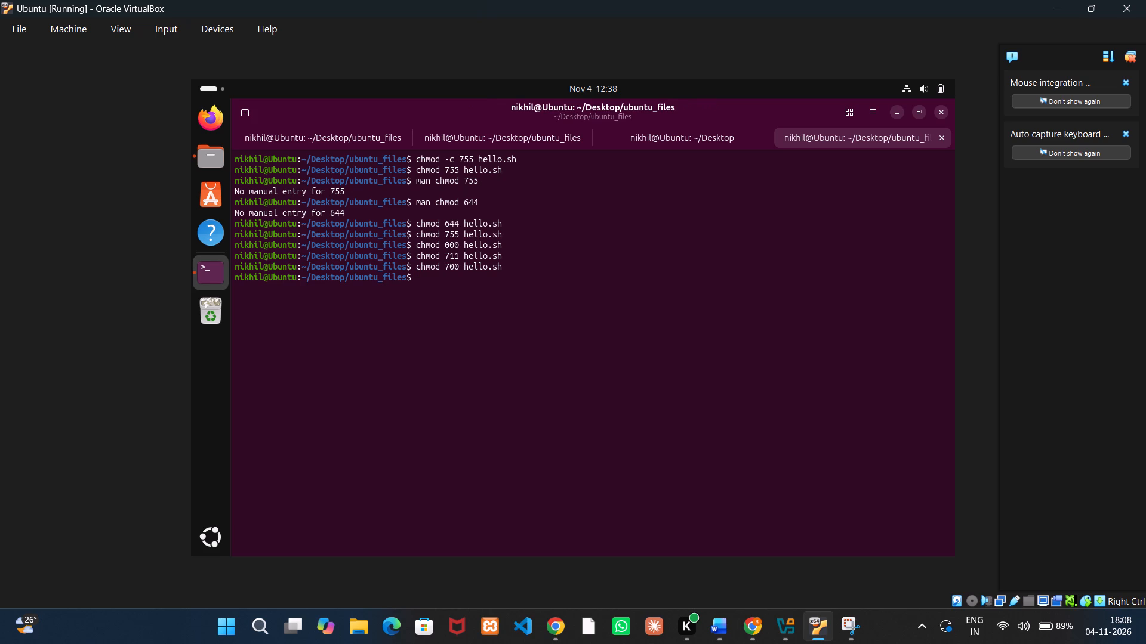
# Run the remaining examples chmod 555 hello.sh and chmod 111 hello.sh, checking the Practical 15 list in Word between them.
pyautogui.write('chmod 555 hello.sh')
pyautogui.press('Return')
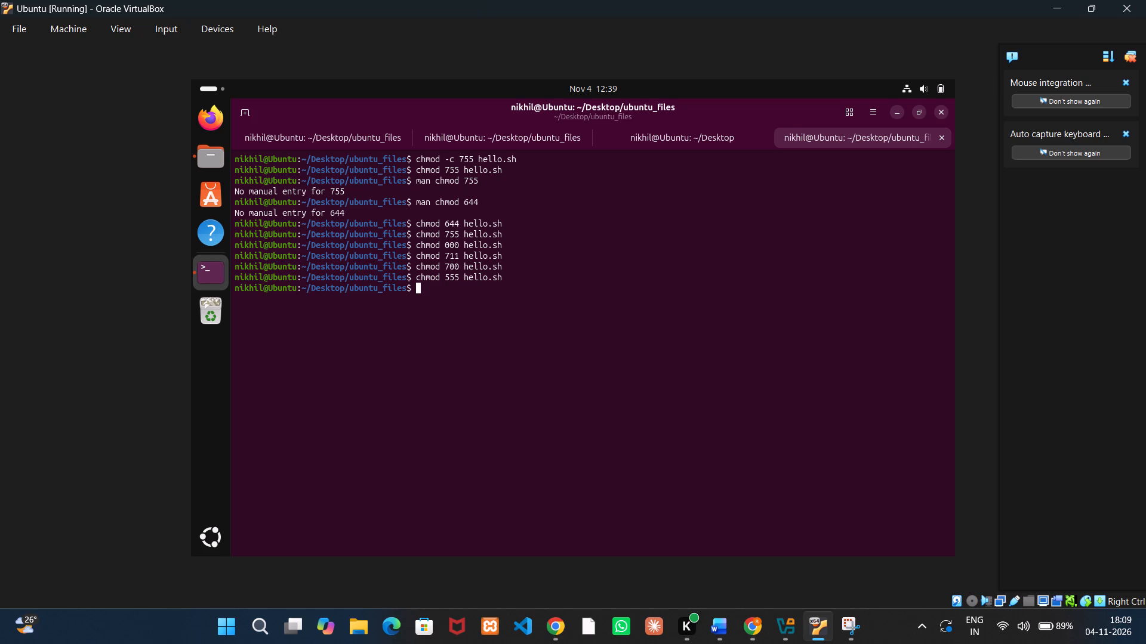
pyautogui.write('chmod')
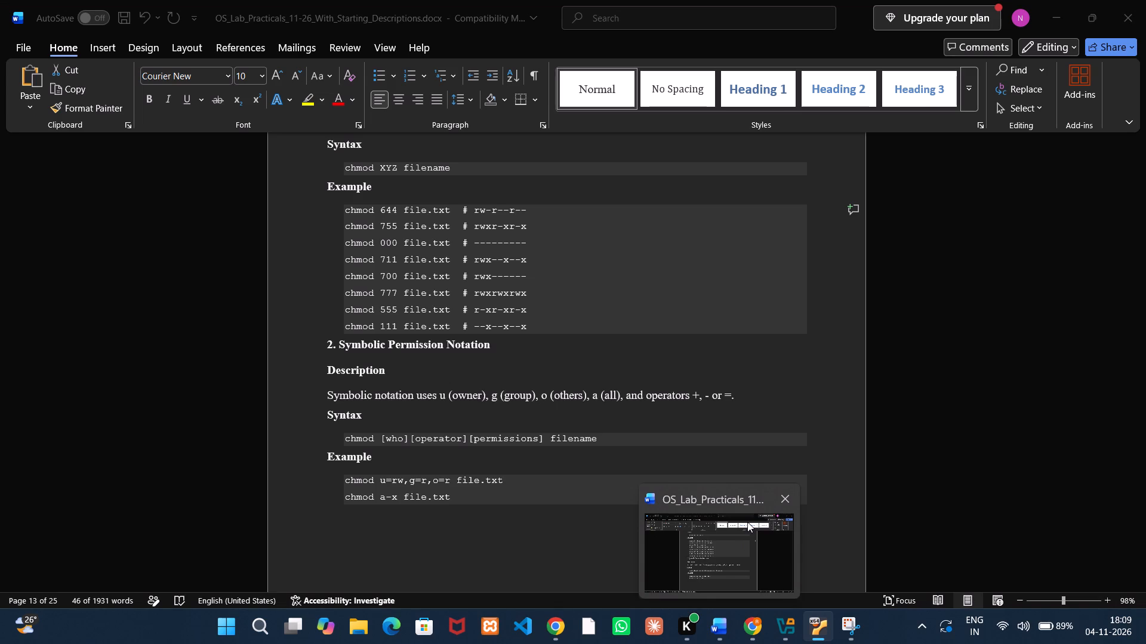
pyautogui.press('space')
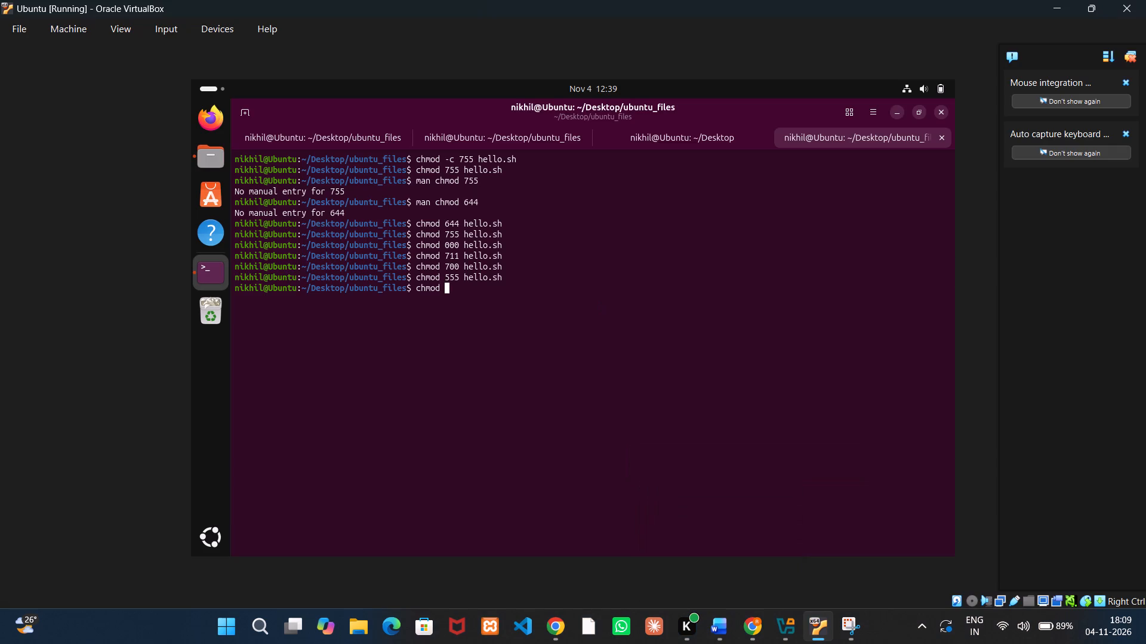
pyautogui.write('111 hell')
pyautogui.press('.')
pyautogui.press('BackSpace')
pyautogui.write('o.sh')
pyautogui.press('Return')
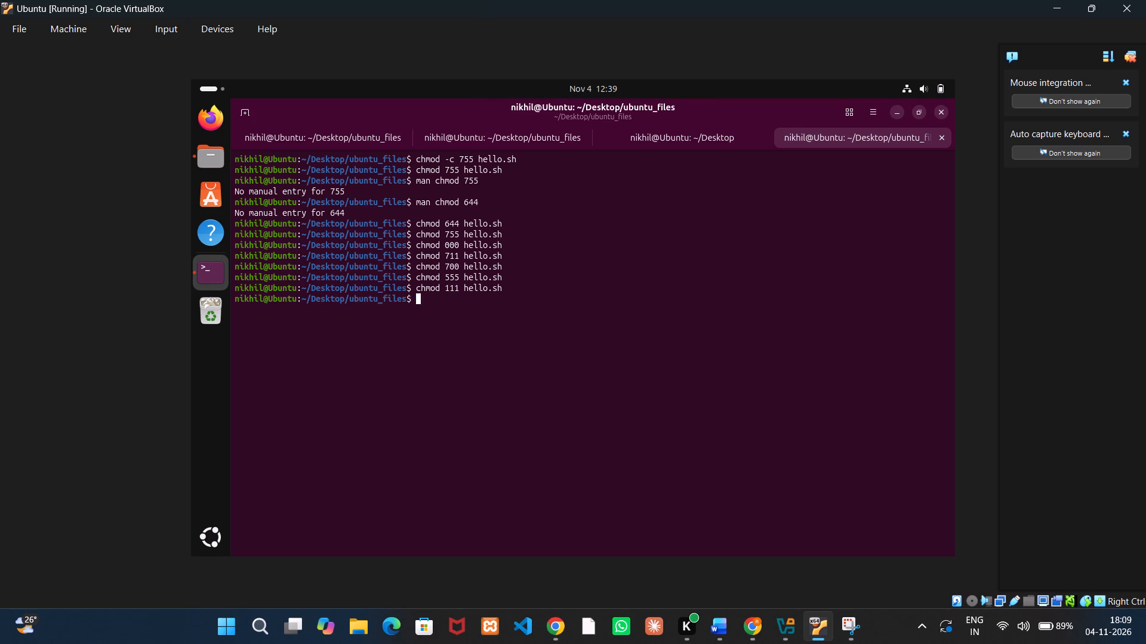
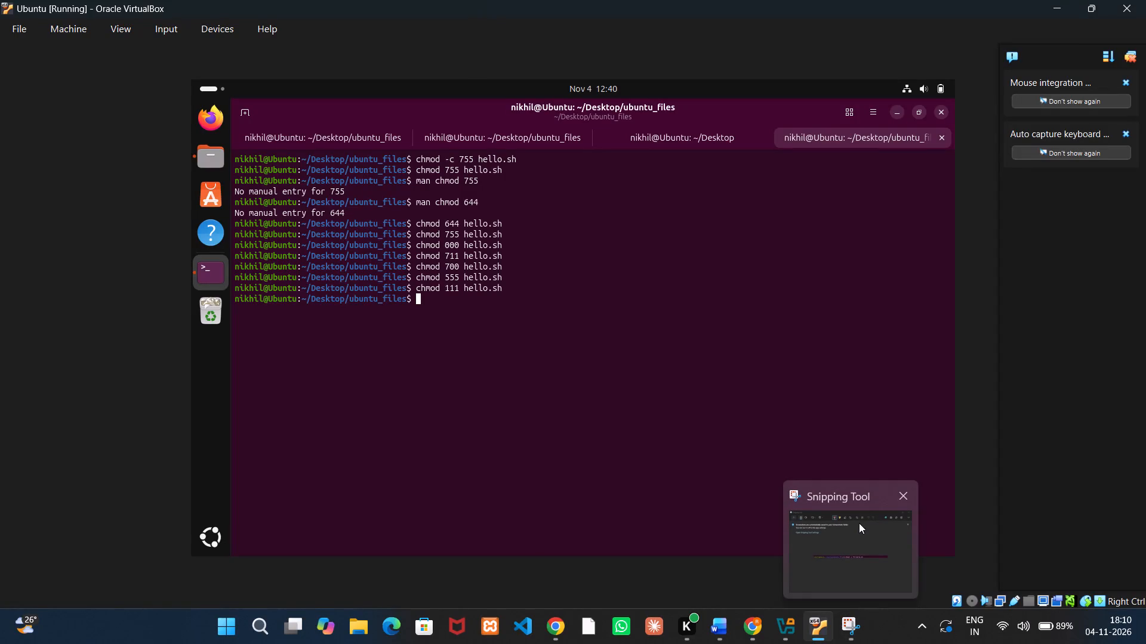
# Capture a screen snip of the terminal lines from chmod 644 hello.sh through chmod 111 hello.sh.
pyautogui.click(859, 522)
pyautogui.click(420, 269)
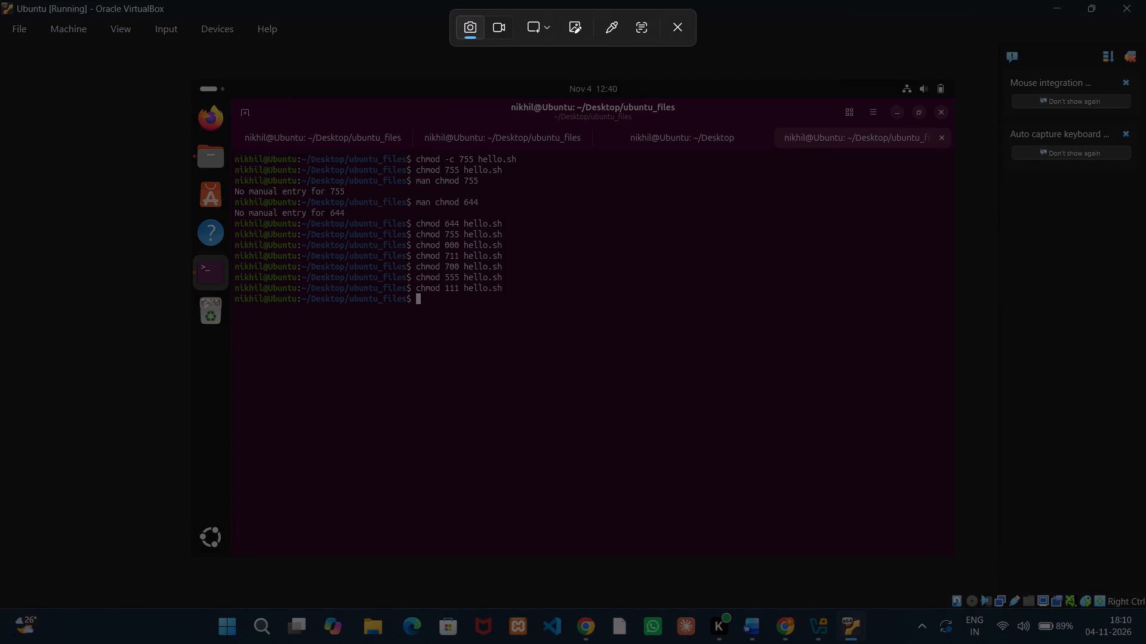
pyautogui.moveTo(231, 218); pyautogui.dragTo(619, 296)
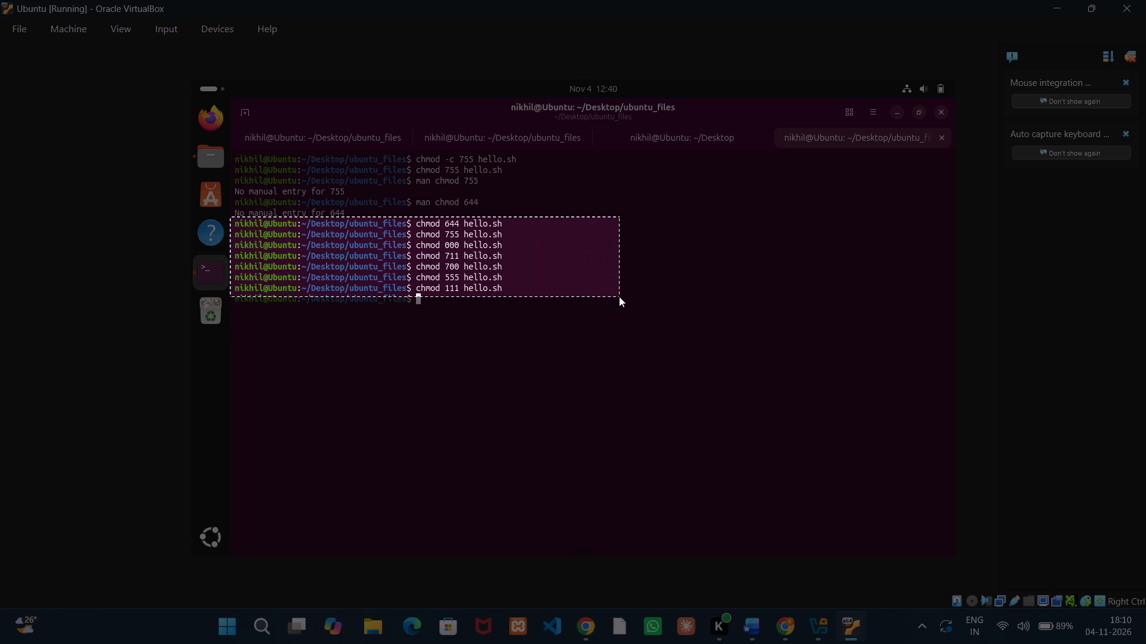
pyautogui.moveTo(619, 296); pyautogui.dragTo(619, 295)
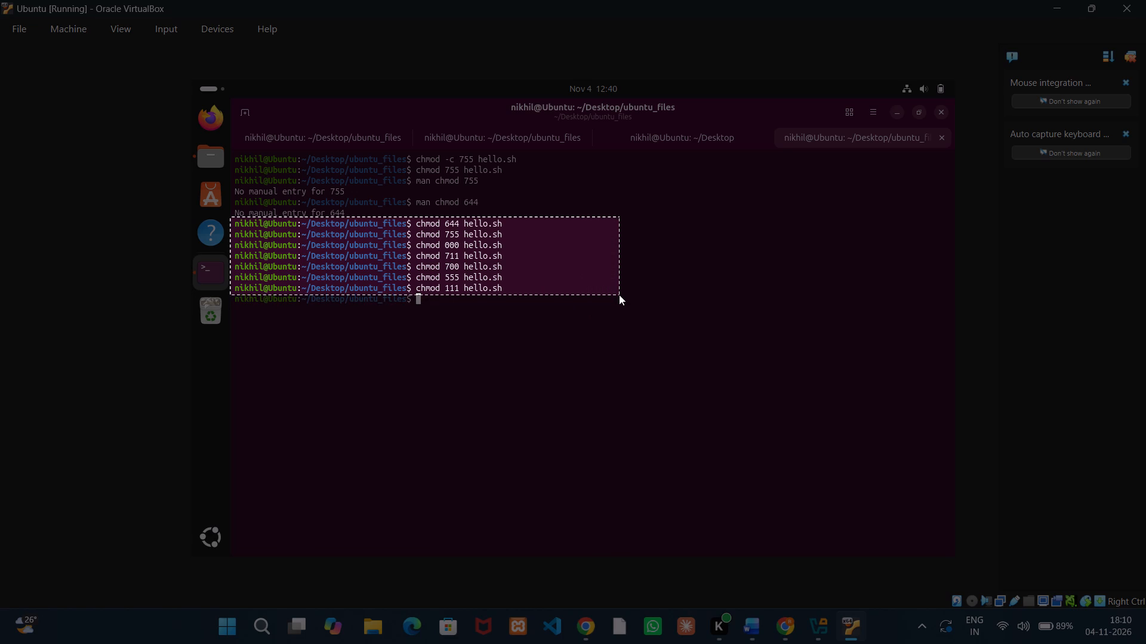
pyautogui.moveTo(619, 295); pyautogui.dragTo(719, 295)
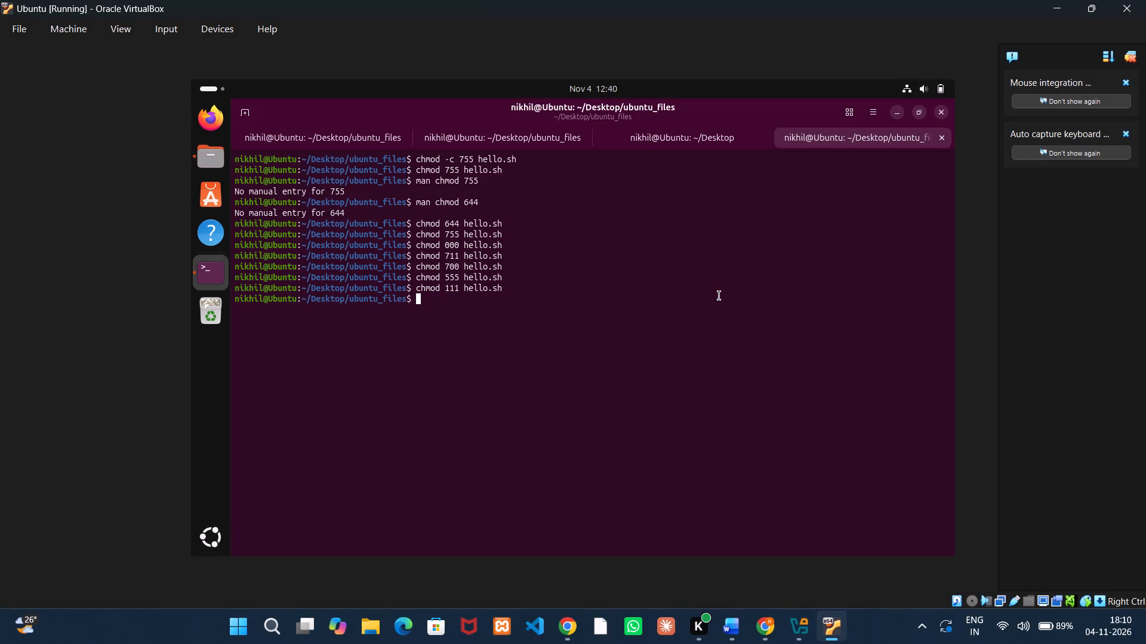
# In the Word document, replace the chmod 644 to 111 example lines under Numeric Permission System with the captured terminal screenshot.
pyautogui.click(717, 554)
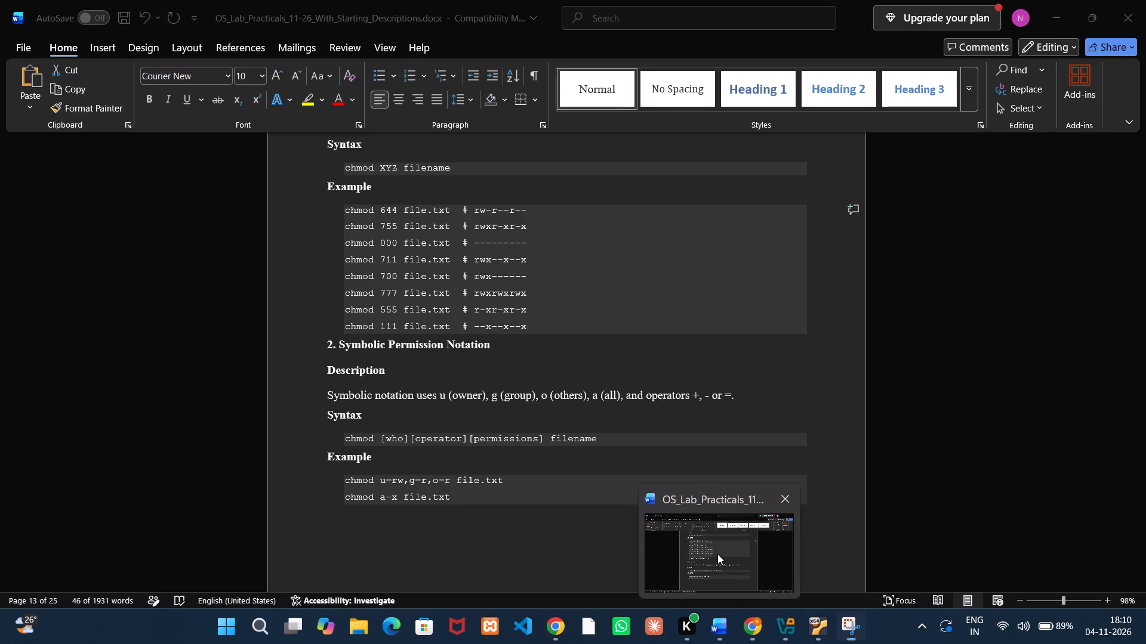
pyautogui.click(546, 323)
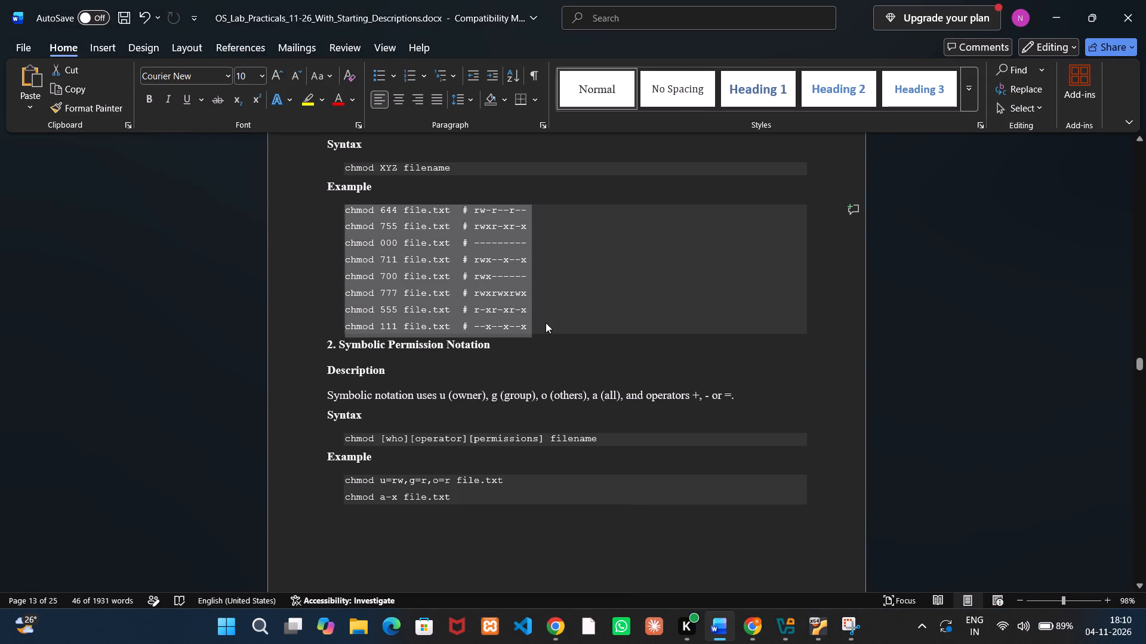
pyautogui.press('BackSpace')
pyautogui.press('BackSpace')
pyautogui.press('BackSpace')
pyautogui.press('BackSpace')
pyautogui.press('BackSpace')
pyautogui.press('BackSpace')
pyautogui.press('BackSpace')
pyautogui.press('BackSpace')
pyautogui.press('BackSpace')
pyautogui.press('BackSpace')
pyautogui.press('BackSpace')
pyautogui.press('BackSpace')
pyautogui.press('BackSpace')
pyautogui.press('BackSpace')
pyautogui.press('BackSpace')
pyautogui.press('BackSpace')
pyautogui.press('BackSpace')
pyautogui.press('BackSpace')
pyautogui.press('BackSpace')
pyautogui.press('BackSpace')
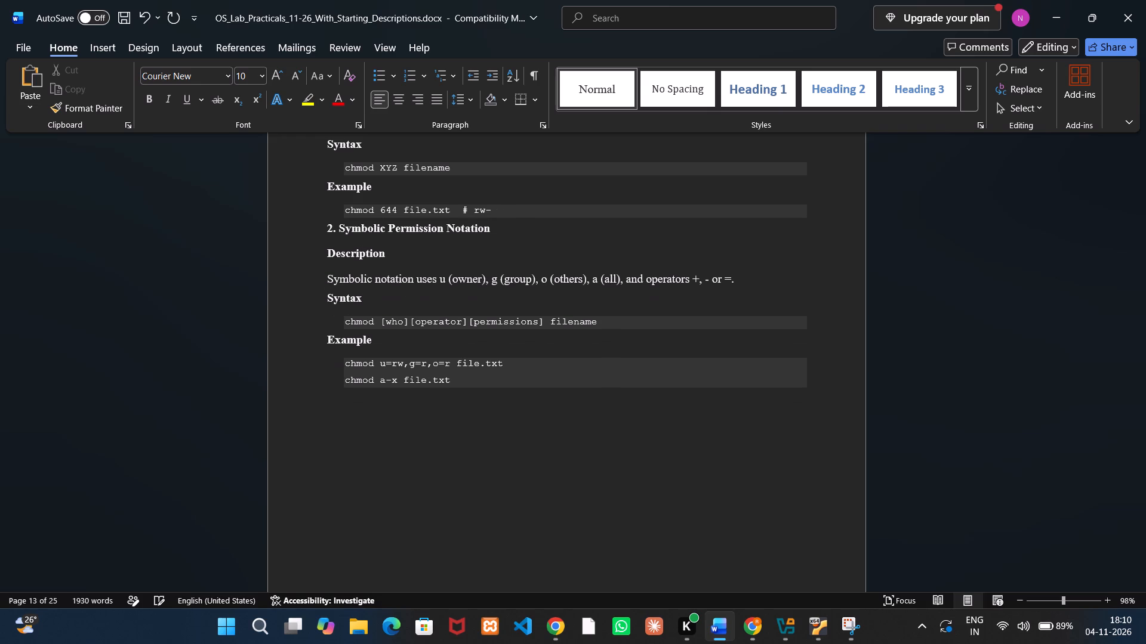
pyautogui.press('BackSpace')
pyautogui.press('BackSpace')
pyautogui.press('BackSpace')
pyautogui.press('BackSpace')
pyautogui.press('BackSpace')
pyautogui.press('BackSpace')
pyautogui.hotkey('ctrl', 'v')
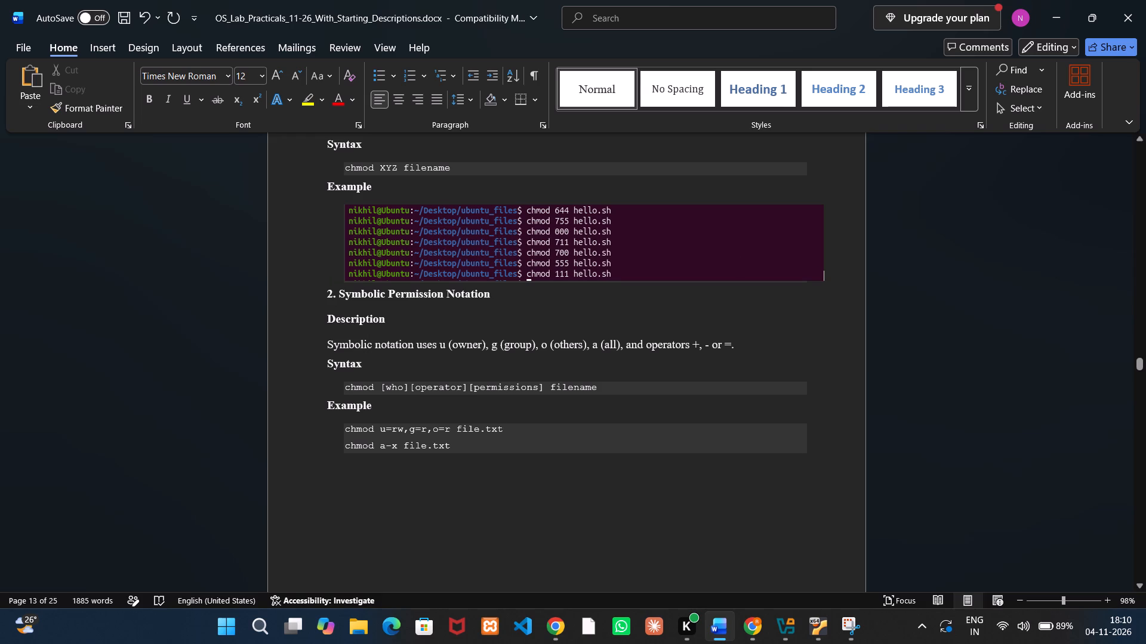
# Crop the right side of the inserted numeric permission screenshot to a width of about 16.7 cm.
pyautogui.click(744, 258)
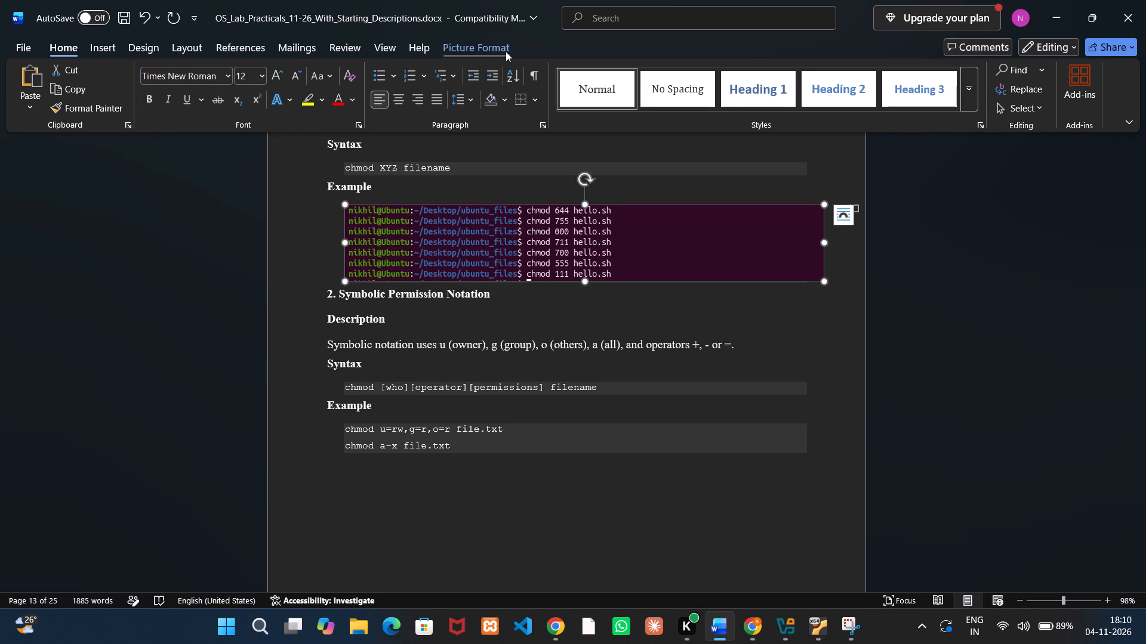
pyautogui.click(504, 47)
pyautogui.click(1001, 67)
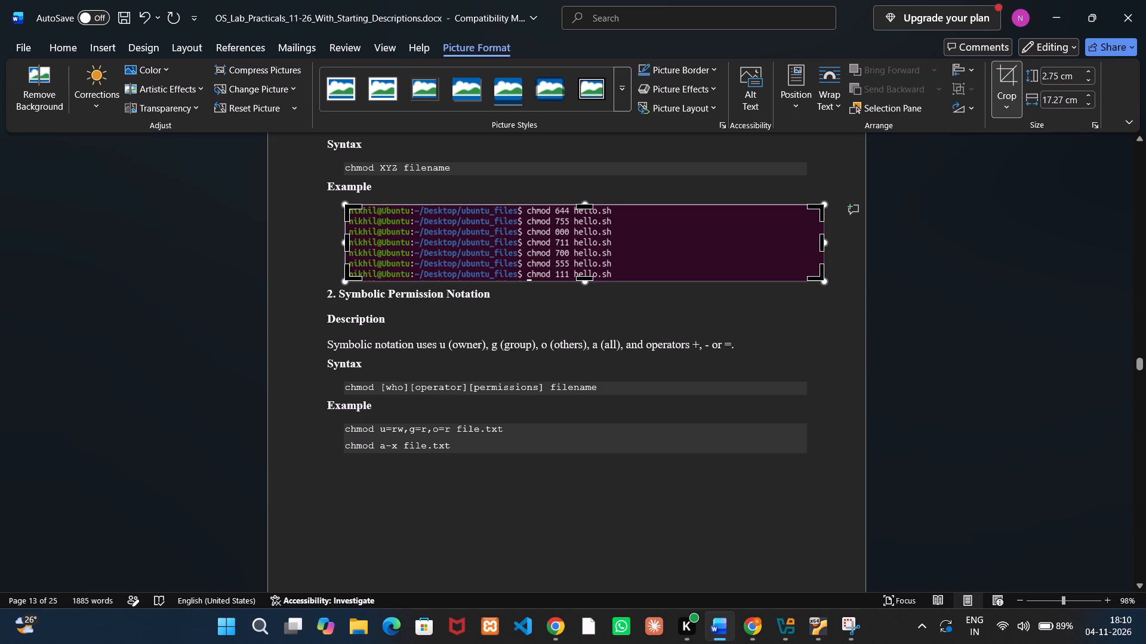
pyautogui.moveTo(820, 242); pyautogui.dragTo(809, 243)
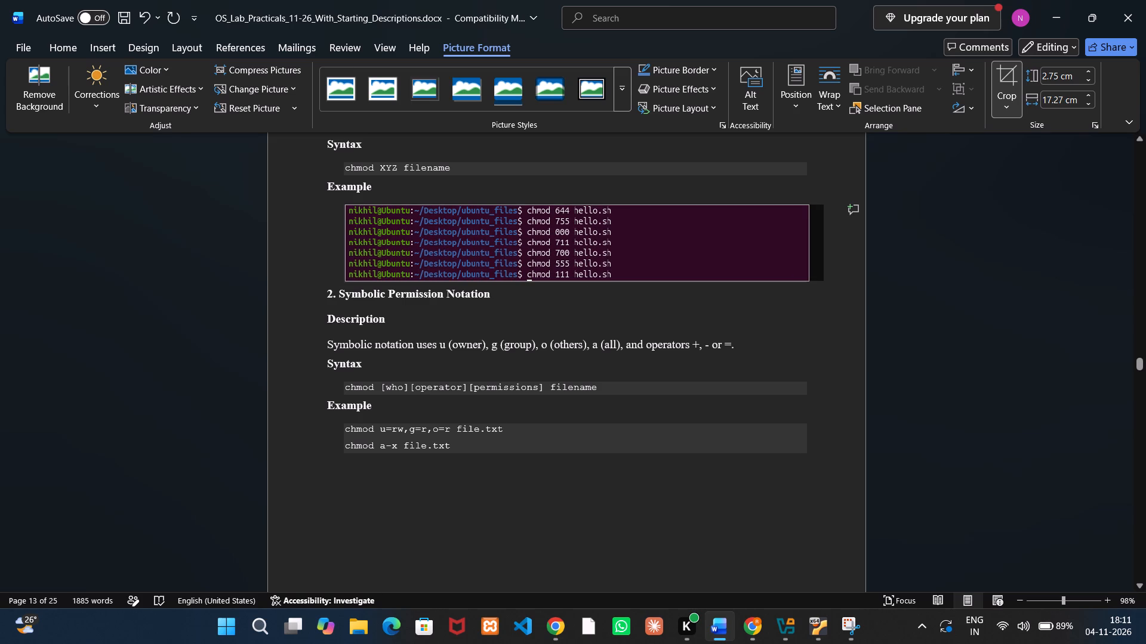
pyautogui.moveTo(809, 243); pyautogui.dragTo(808, 245)
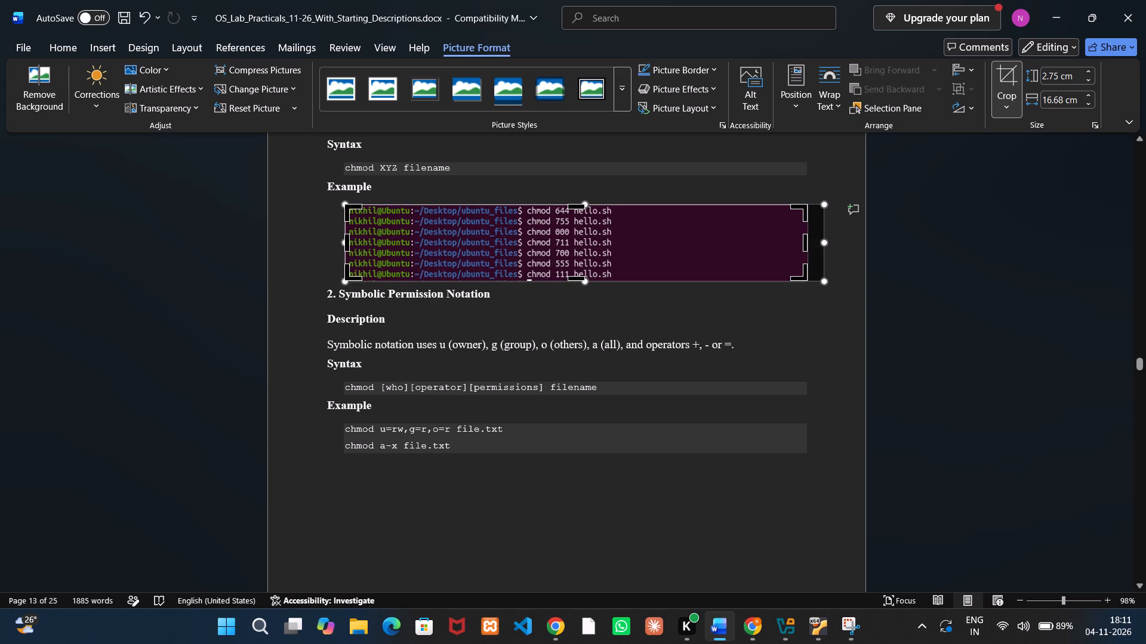
pyautogui.click(816, 339)
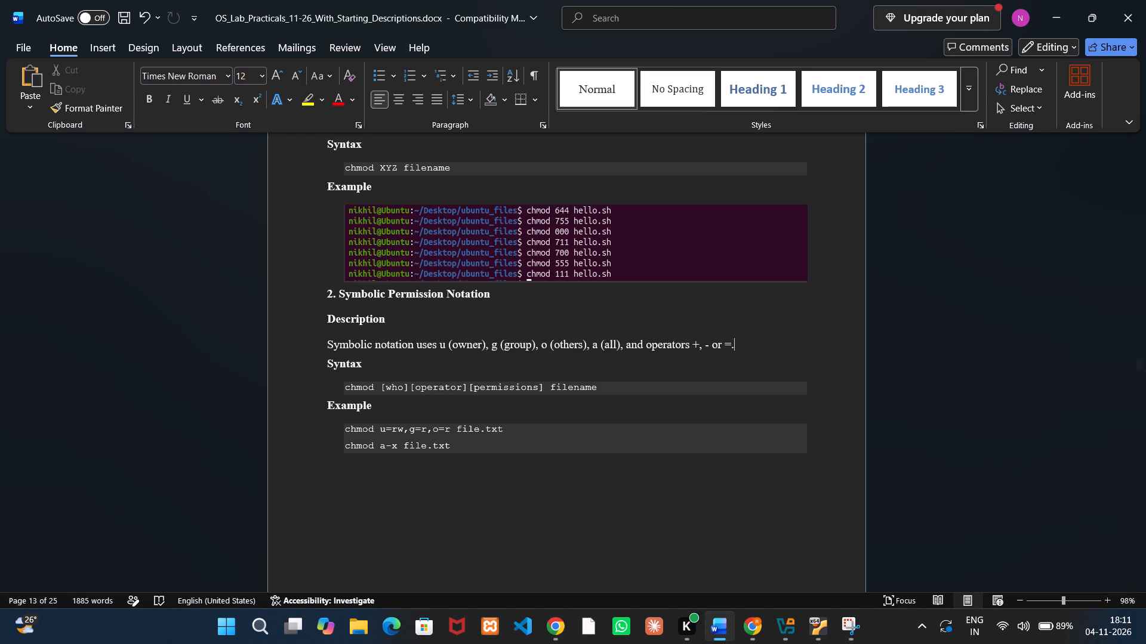
# Review the Numeric Permission System section with its screenshot and the Symbolic Permission Notation section below it.
pyautogui.scroll(1, 441, 442)
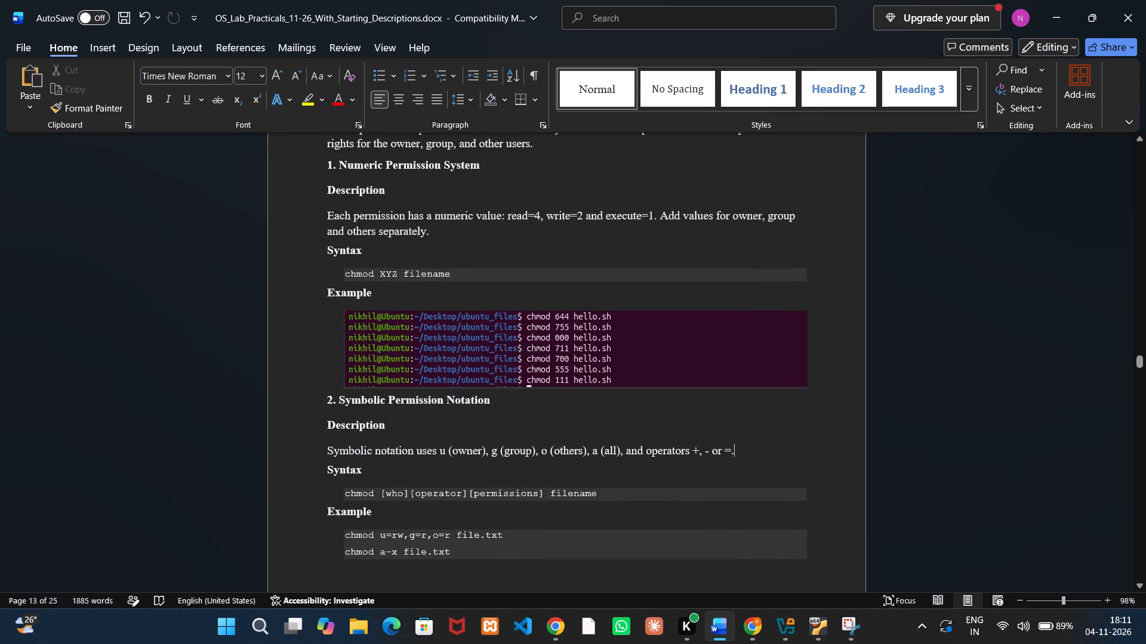
pyautogui.scroll(1, 441, 442)
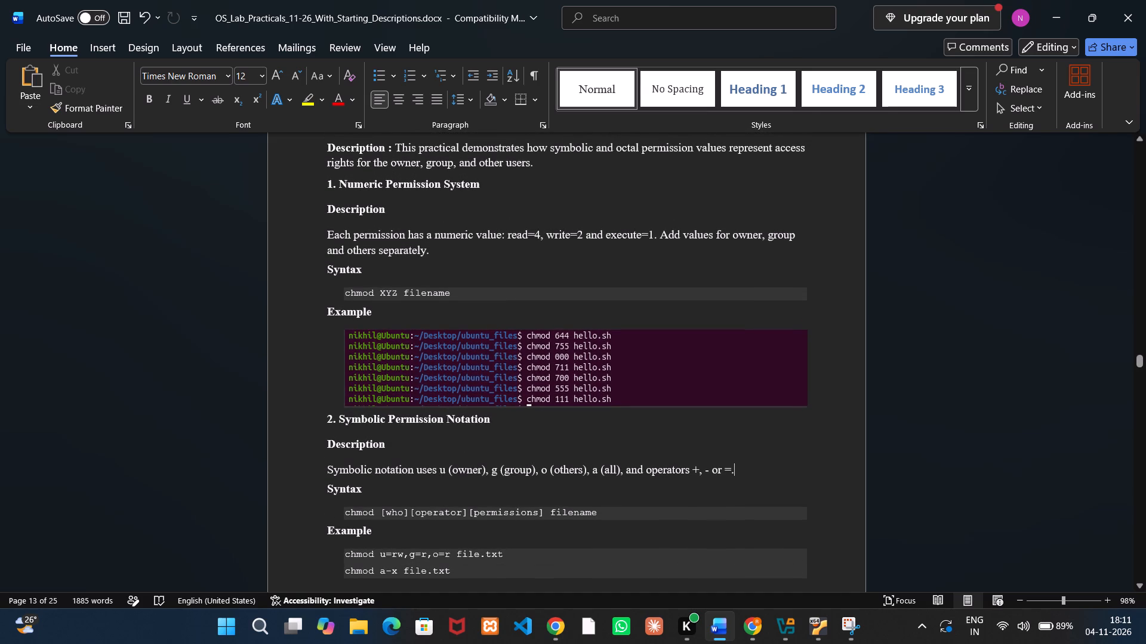
pyautogui.scroll(1, 441, 442)
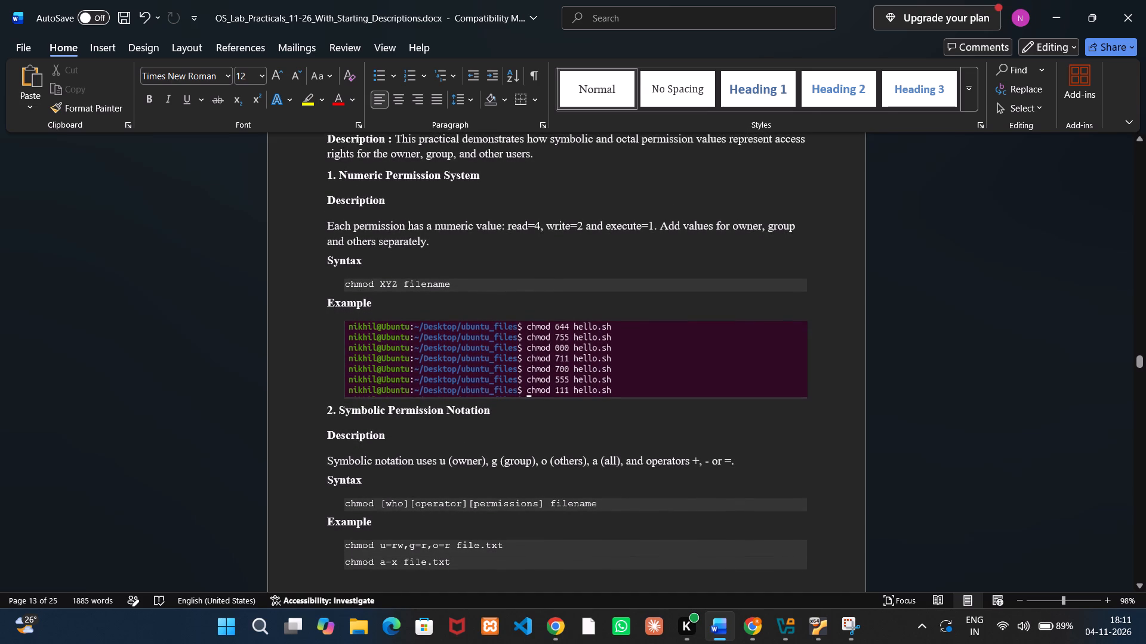
pyautogui.scroll(2, 441, 442)
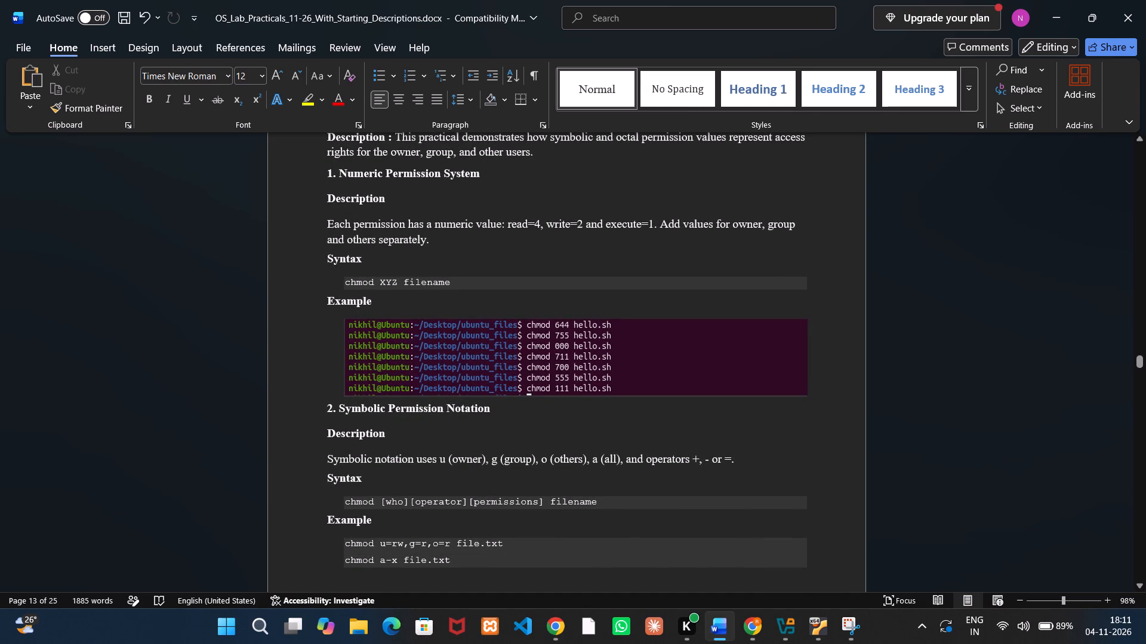
pyautogui.scroll(1, 441, 442)
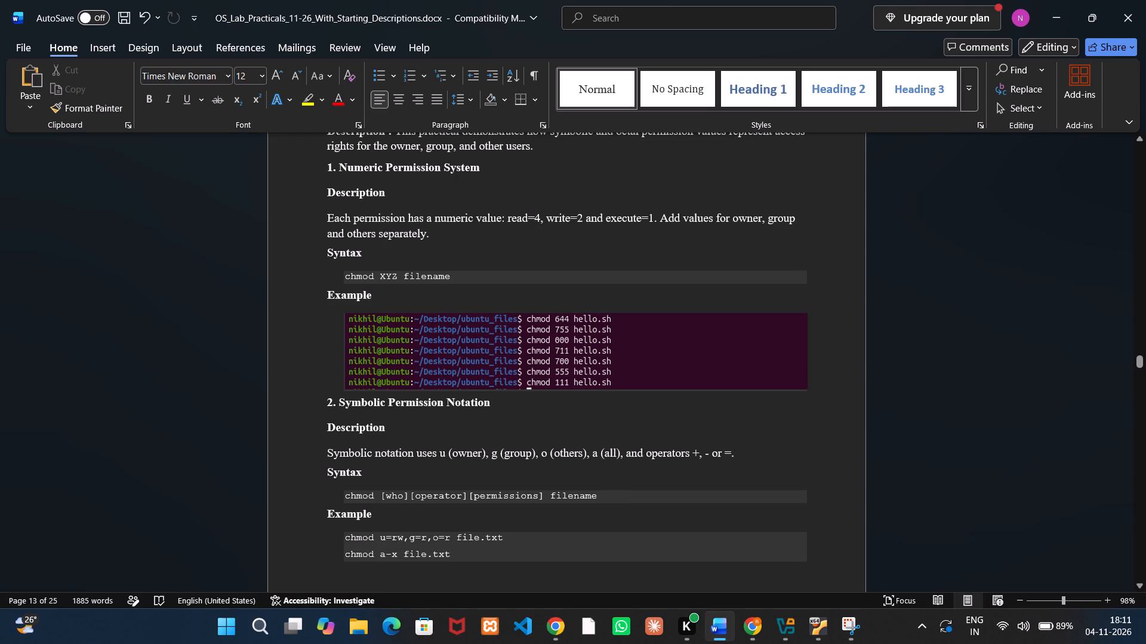
pyautogui.scroll(-1, 441, 442)
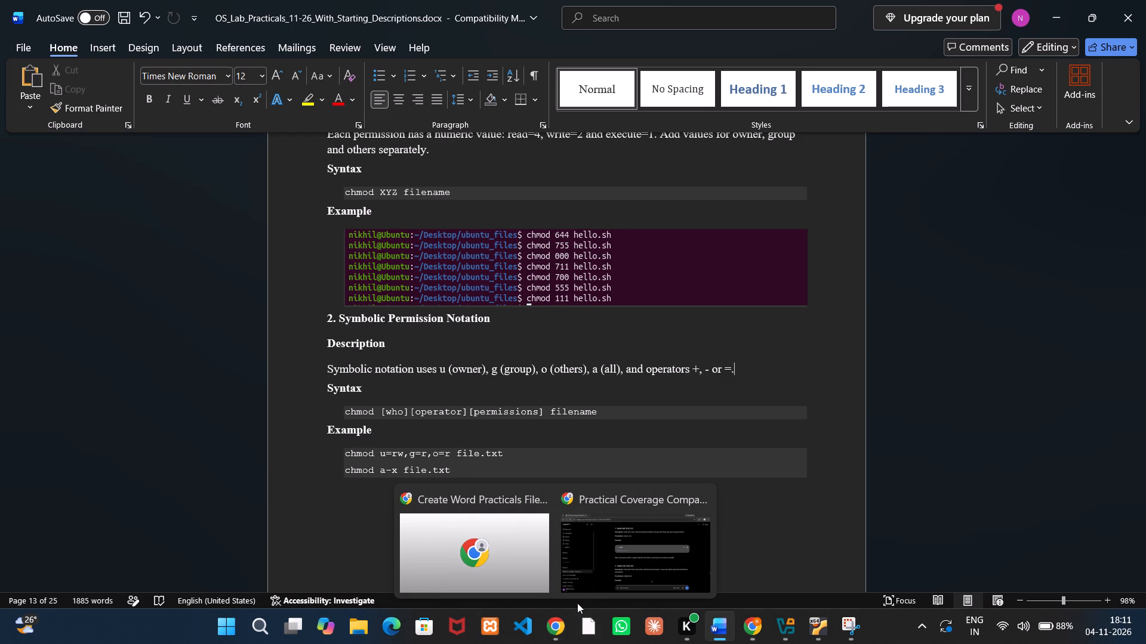
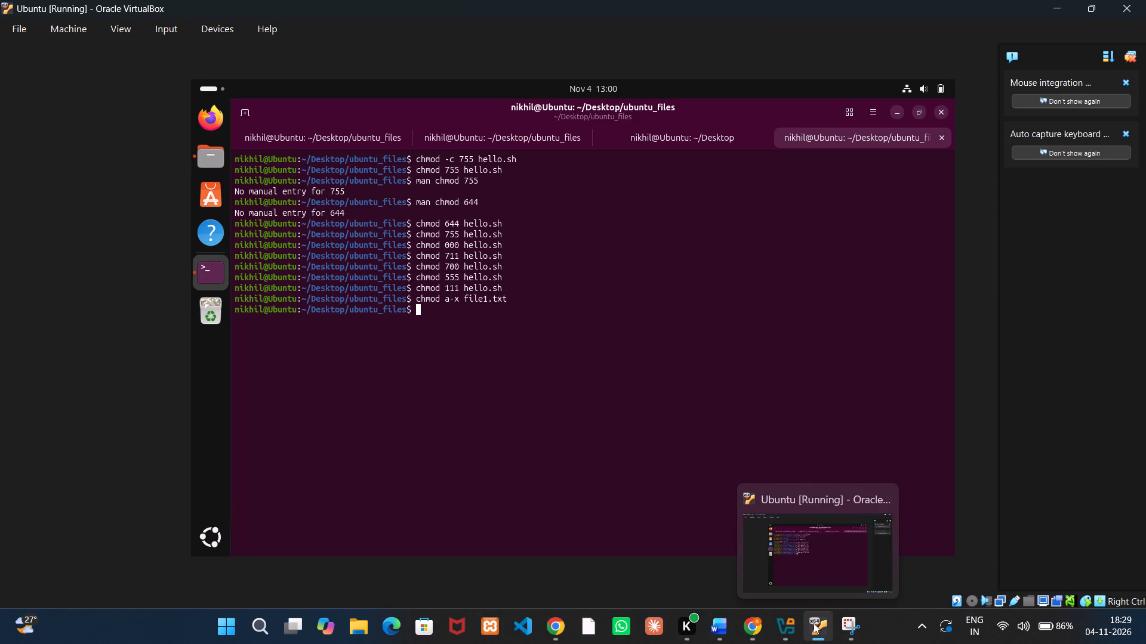
# Capture the chmod a-x file1.txt command line from the Ubuntu virtual machine's terminal with Snipping Tool.
pyautogui.click(841, 574)
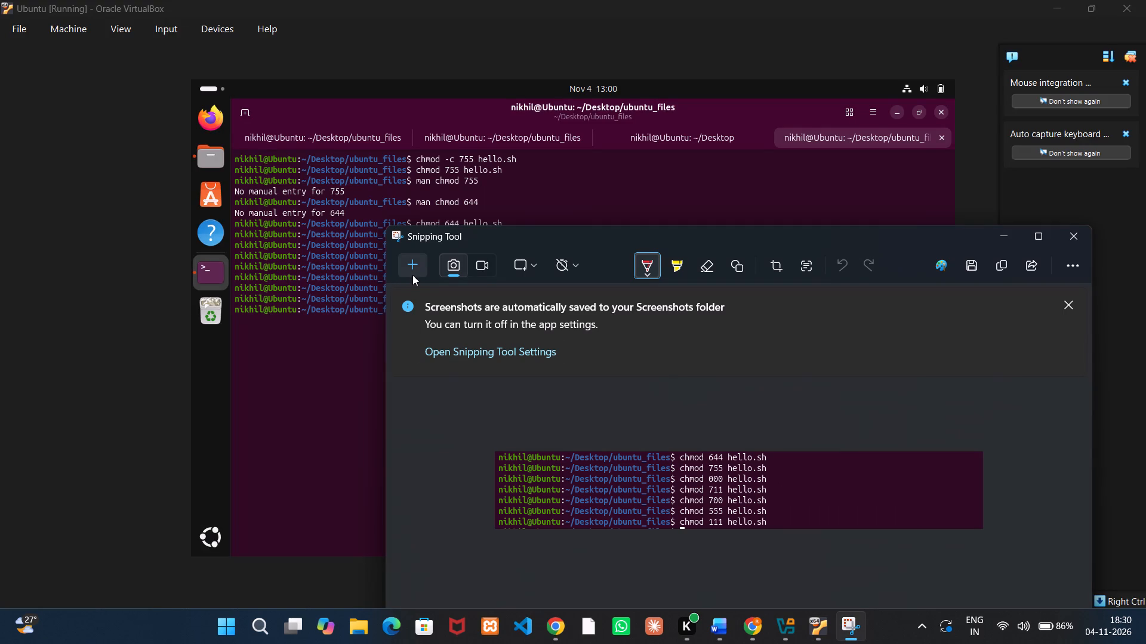
pyautogui.click(412, 275)
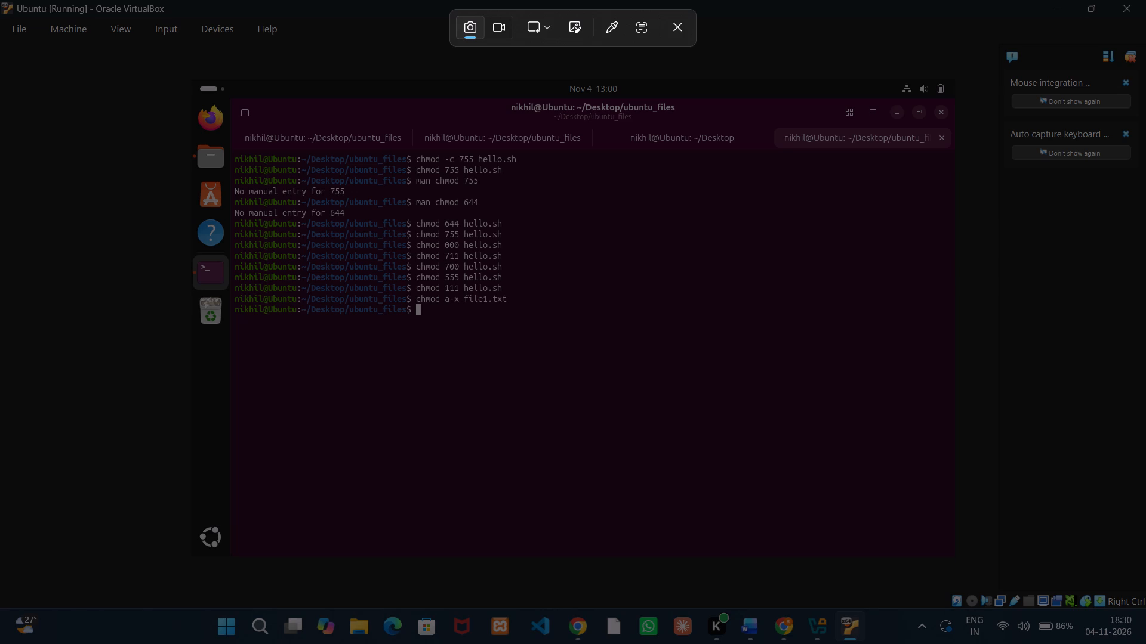
pyautogui.moveTo(233, 293); pyautogui.dragTo(608, 307)
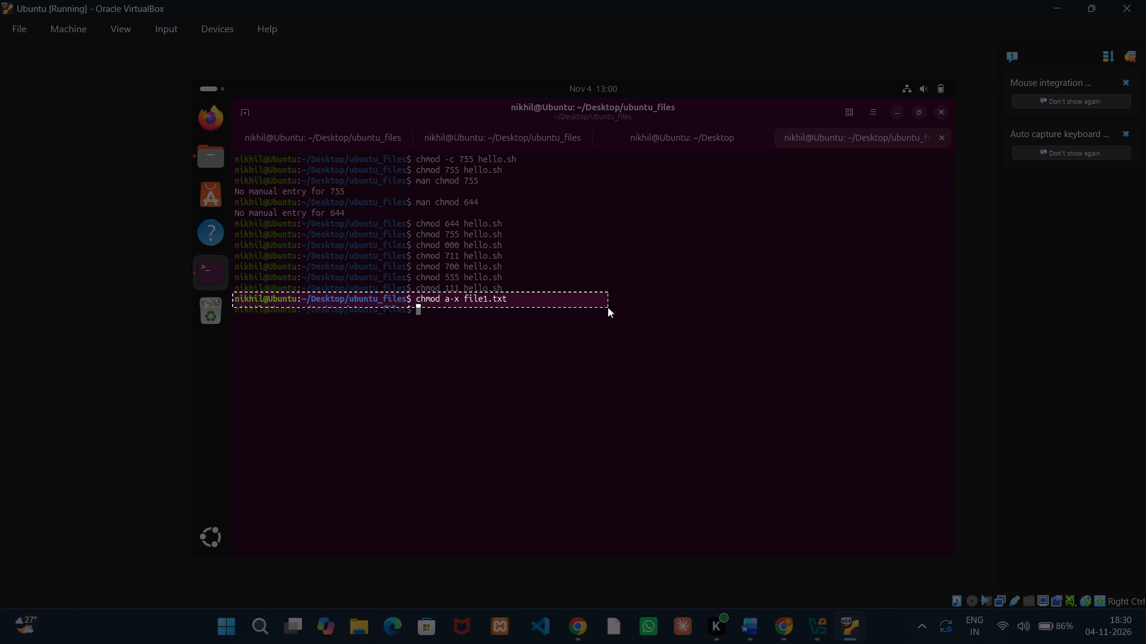
pyautogui.moveTo(608, 307); pyautogui.dragTo(608, 306)
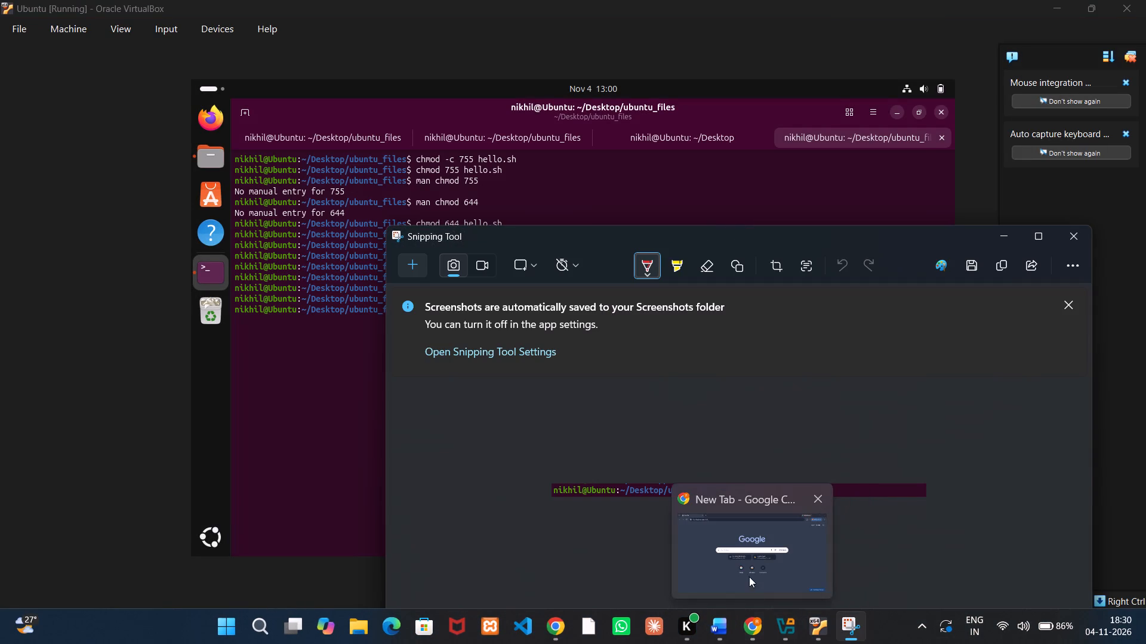
# In the Word document, replace the two example commands under Symbolic Permission Notation with the captured terminal screenshot on a new line below Example.
pyautogui.click(712, 581)
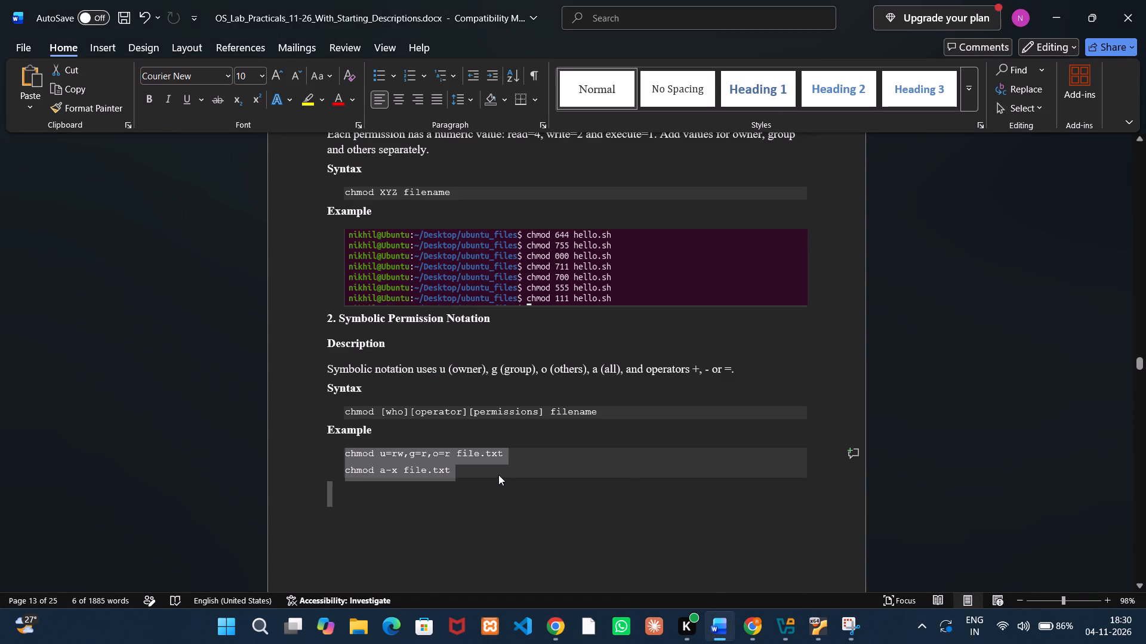
pyautogui.press('BackSpace')
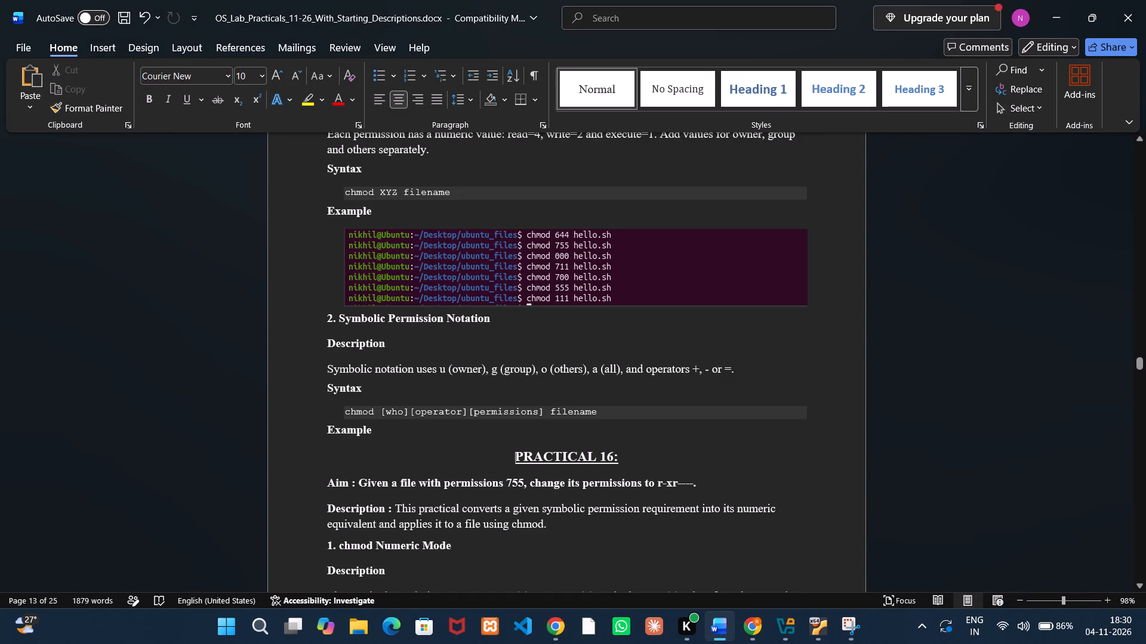
pyautogui.click(429, 429)
pyautogui.press('Return')
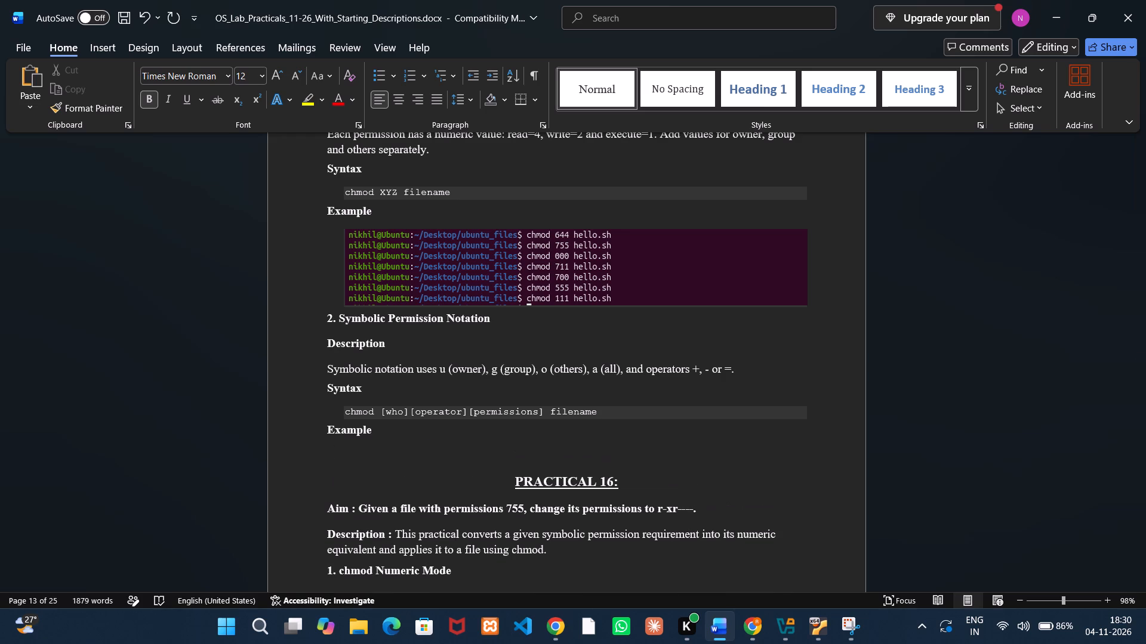
pyautogui.hotkey('ctrl', 'v')
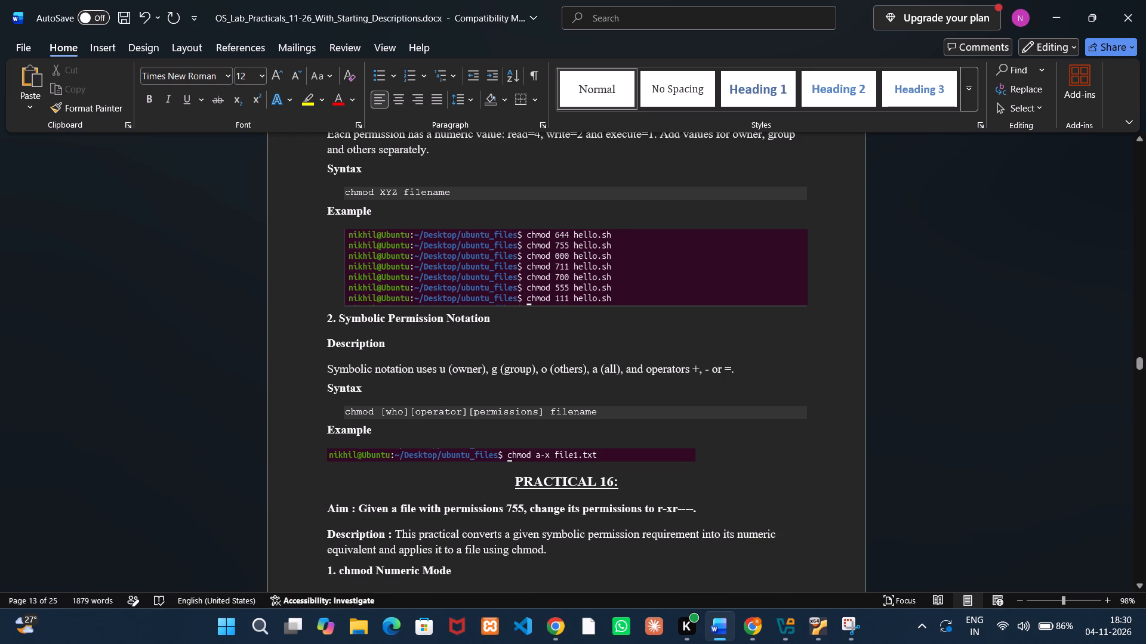
# Enlarge the chmod a-x file1.txt screenshot proportionally to nearly the full text width, matching the numeric permission screenshot's edge.
pyautogui.click(670, 457)
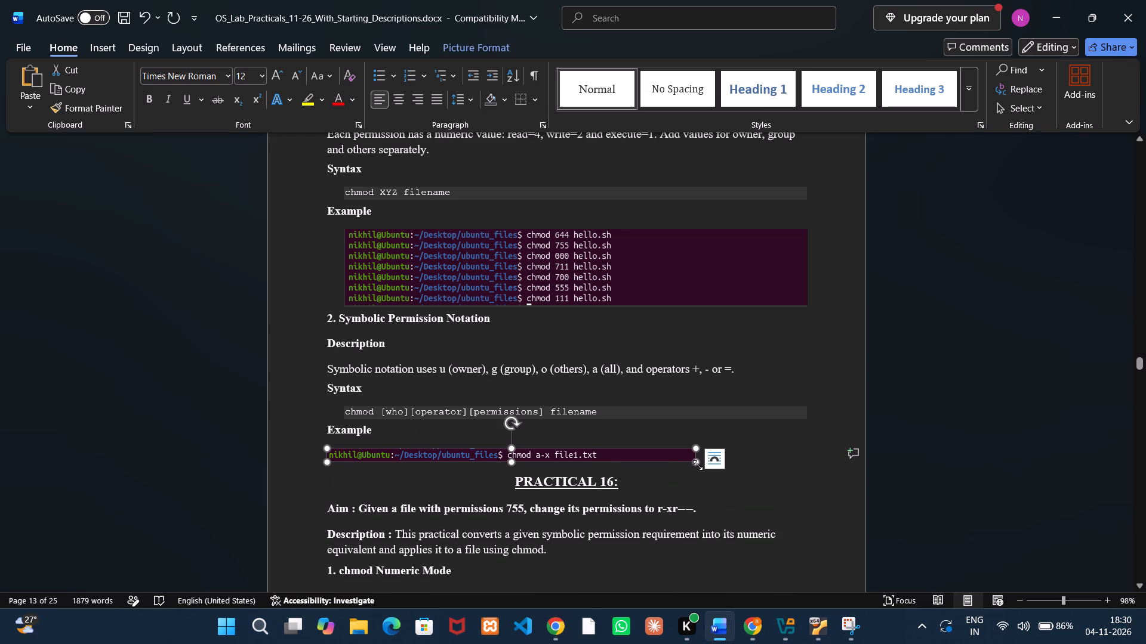
pyautogui.moveTo(698, 465); pyautogui.dragTo(719, 466)
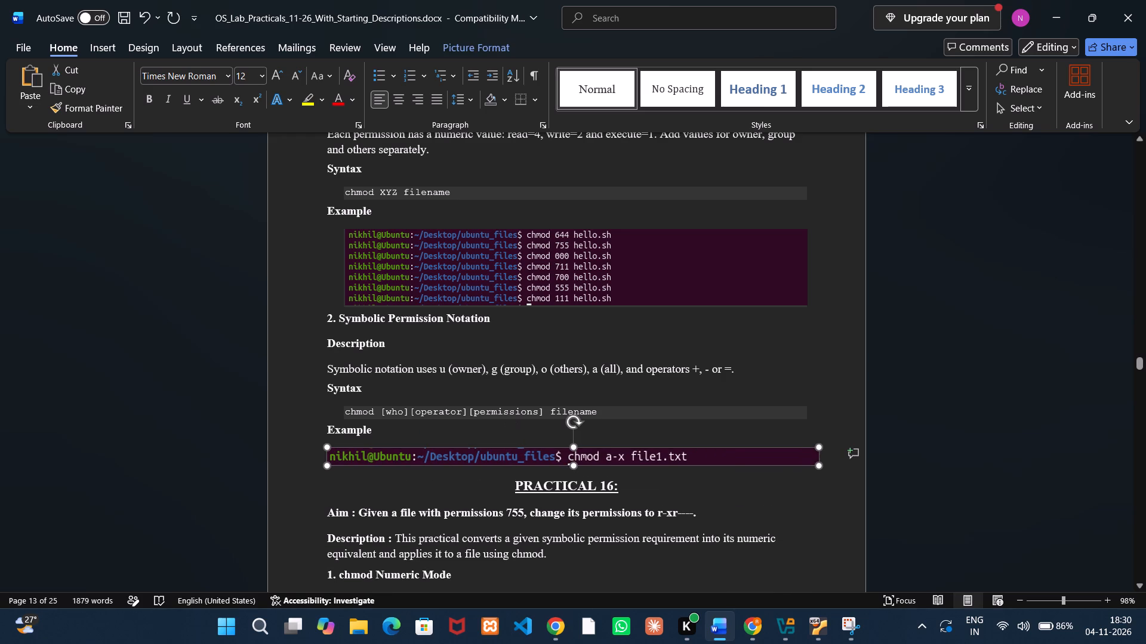
pyautogui.moveTo(719, 466); pyautogui.dragTo(725, 466)
pyautogui.moveTo(725, 466); pyautogui.dragTo(716, 466)
pyautogui.moveTo(716, 466); pyautogui.dragTo(710, 465)
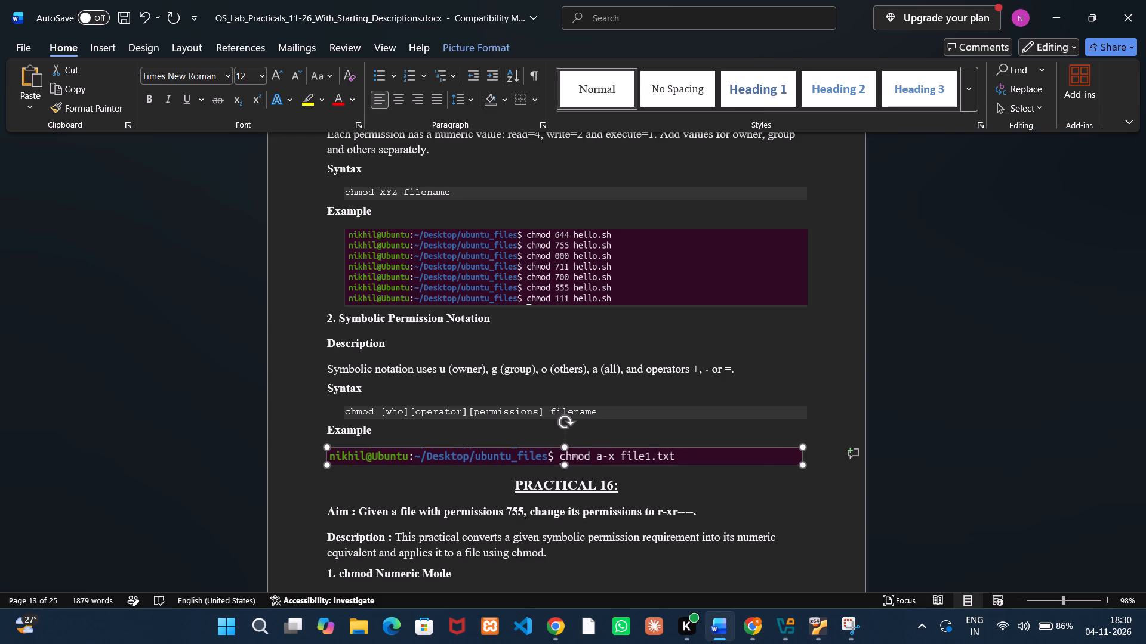
pyautogui.moveTo(710, 465); pyautogui.dragTo(708, 465)
pyautogui.click(503, 482)
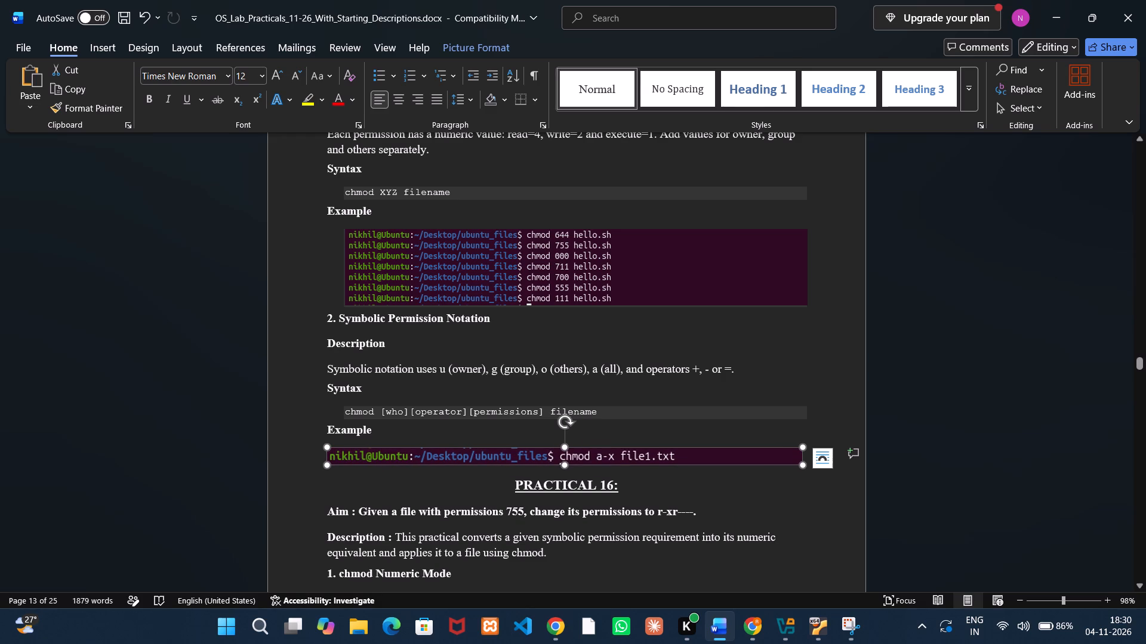
# Insert blank lines above the PRACTICAL 16 heading so that it starts at the top of the following page.
pyautogui.press('Return')
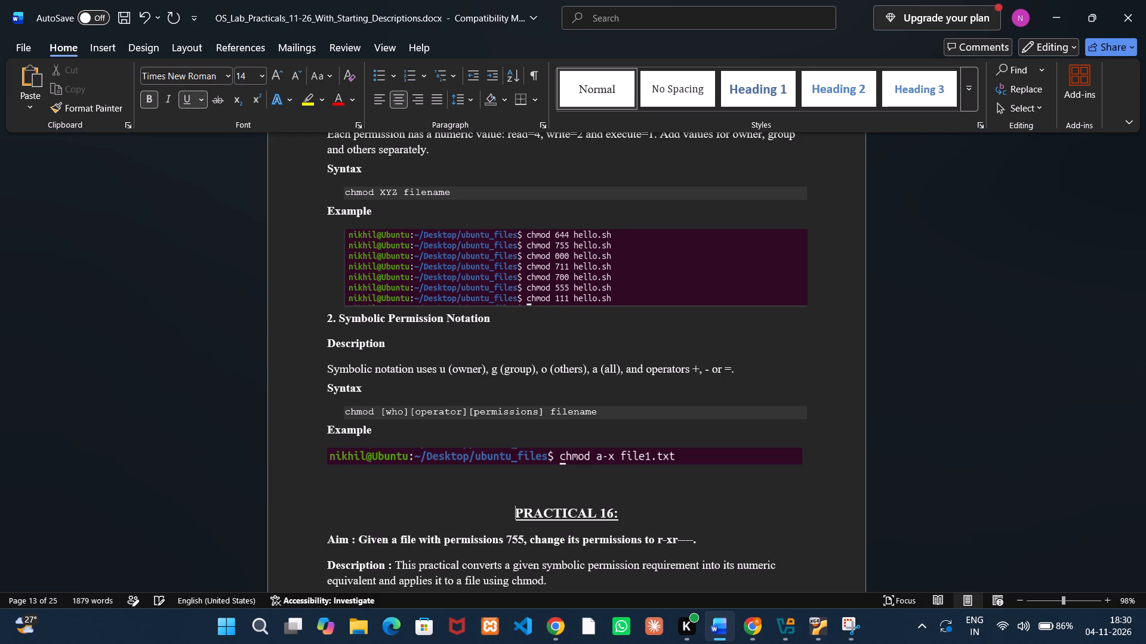
pyautogui.press('Return')
pyautogui.press('Return')
pyautogui.press('Return')
pyautogui.press('Return')
pyautogui.press('Return')
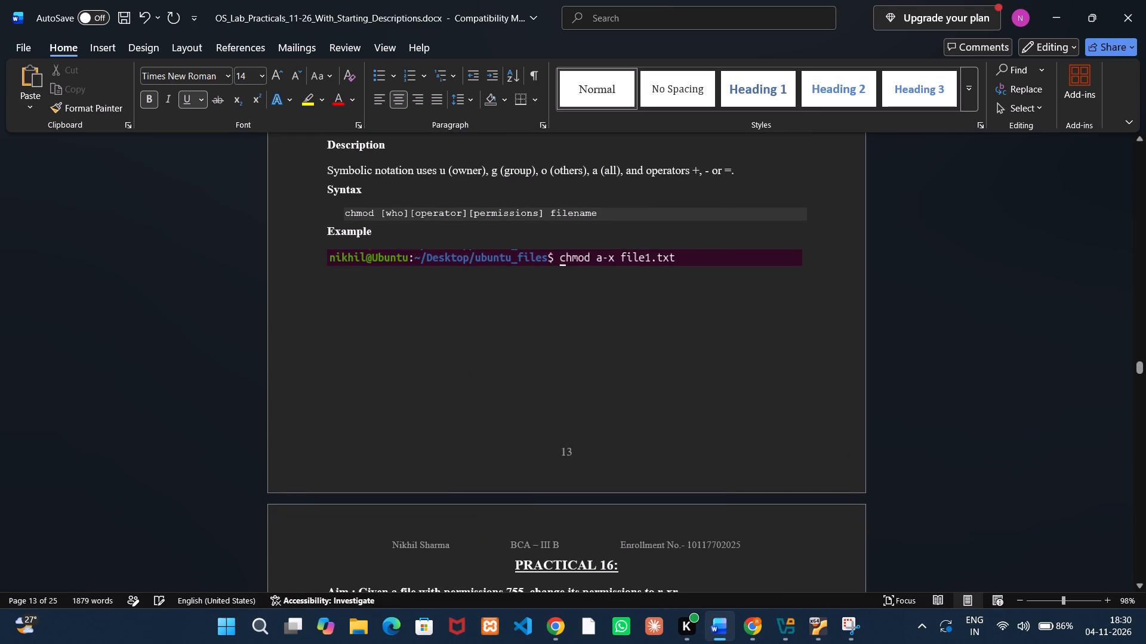
pyautogui.scroll(-1, 546, 507)
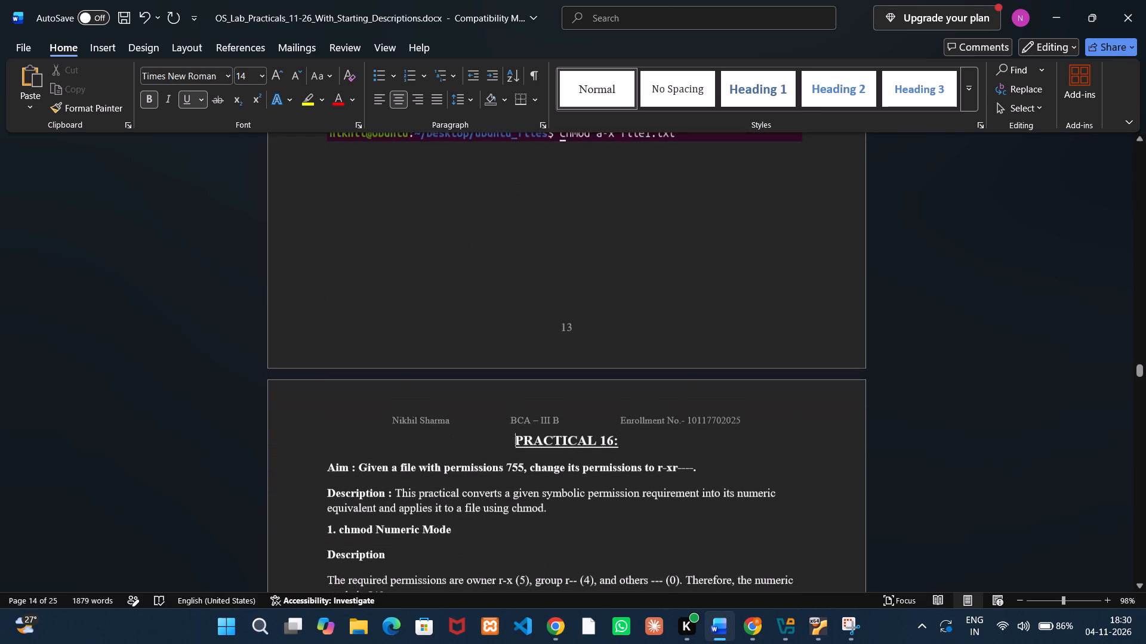
pyautogui.scroll(-1, 560, 398)
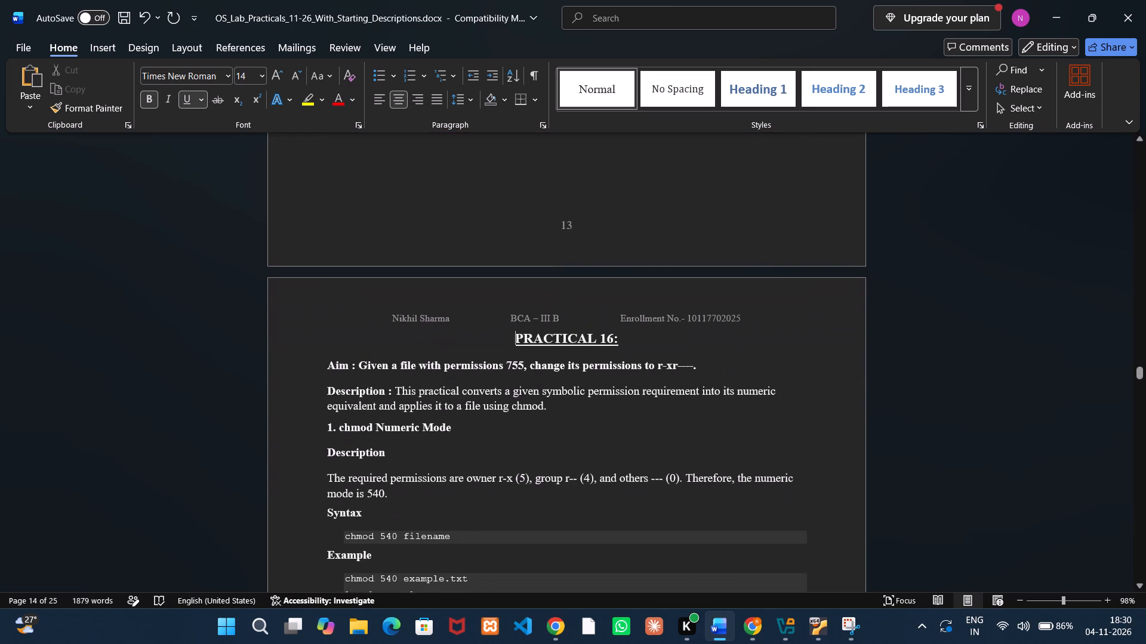
pyautogui.scroll(-2, 560, 398)
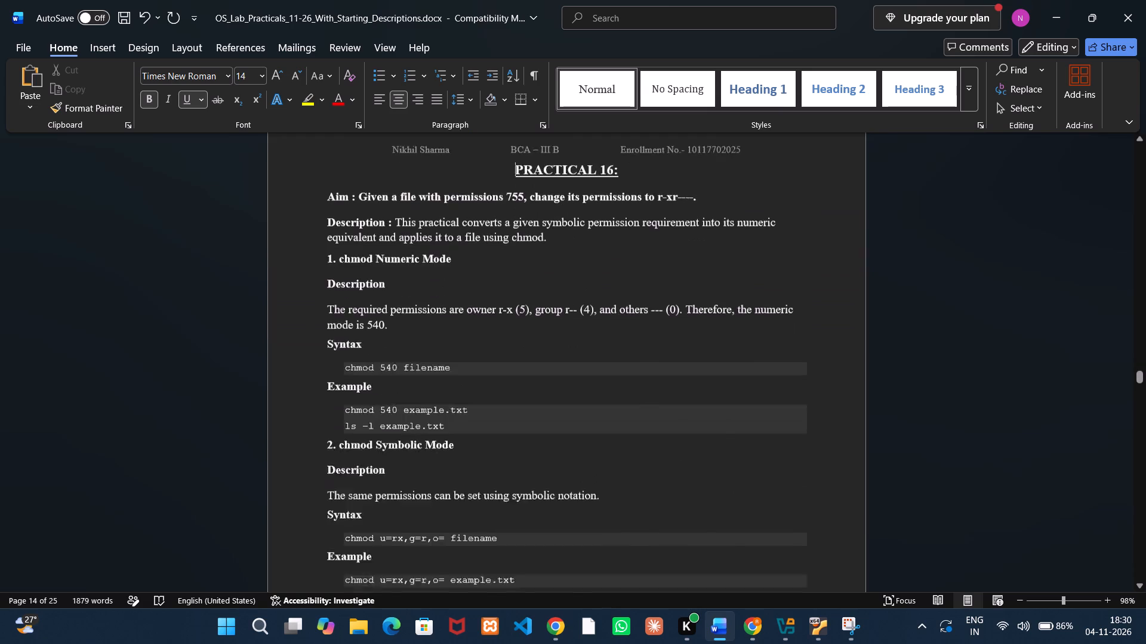
pyautogui.scroll(-1, 560, 398)
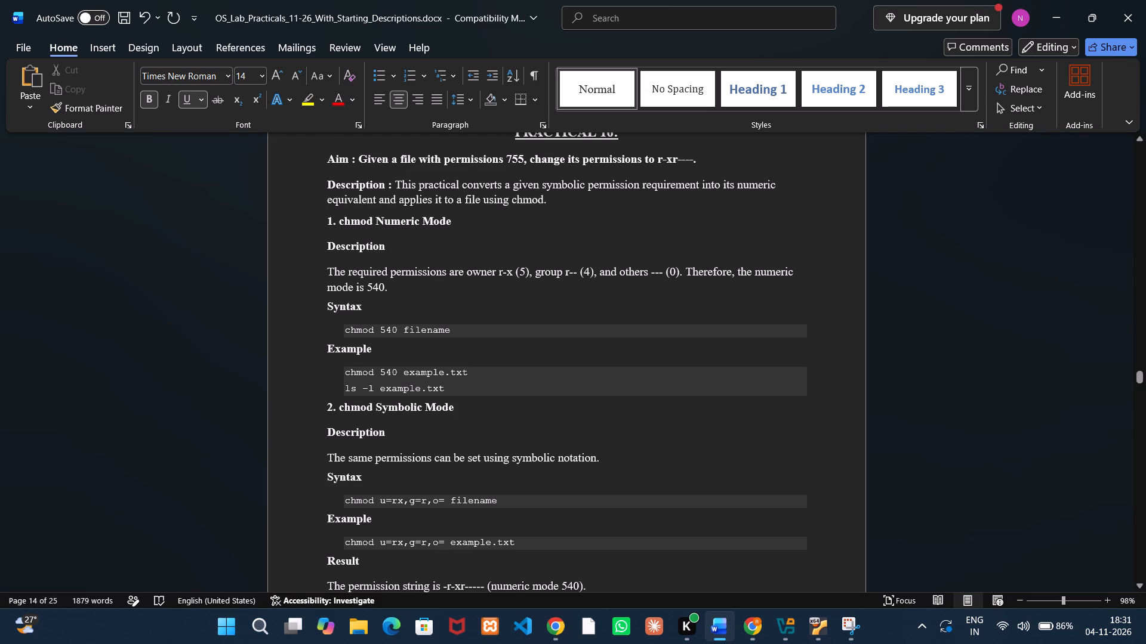
pyautogui.moveTo(356, 161); pyautogui.dragTo(644, 151)
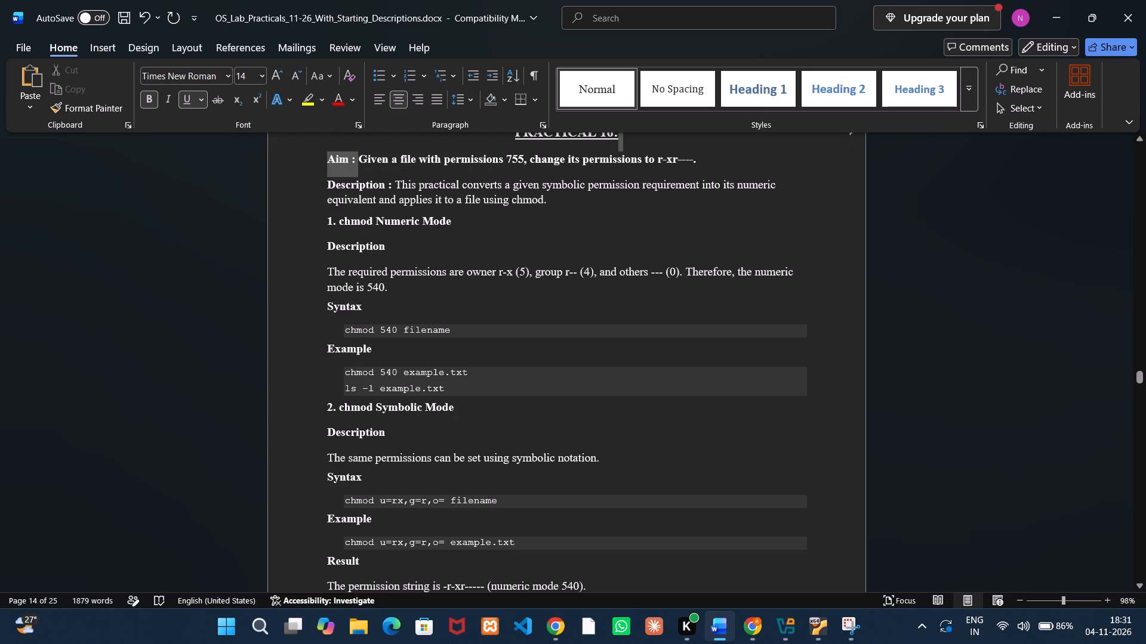
pyautogui.moveTo(644, 151); pyautogui.dragTo(696, 164)
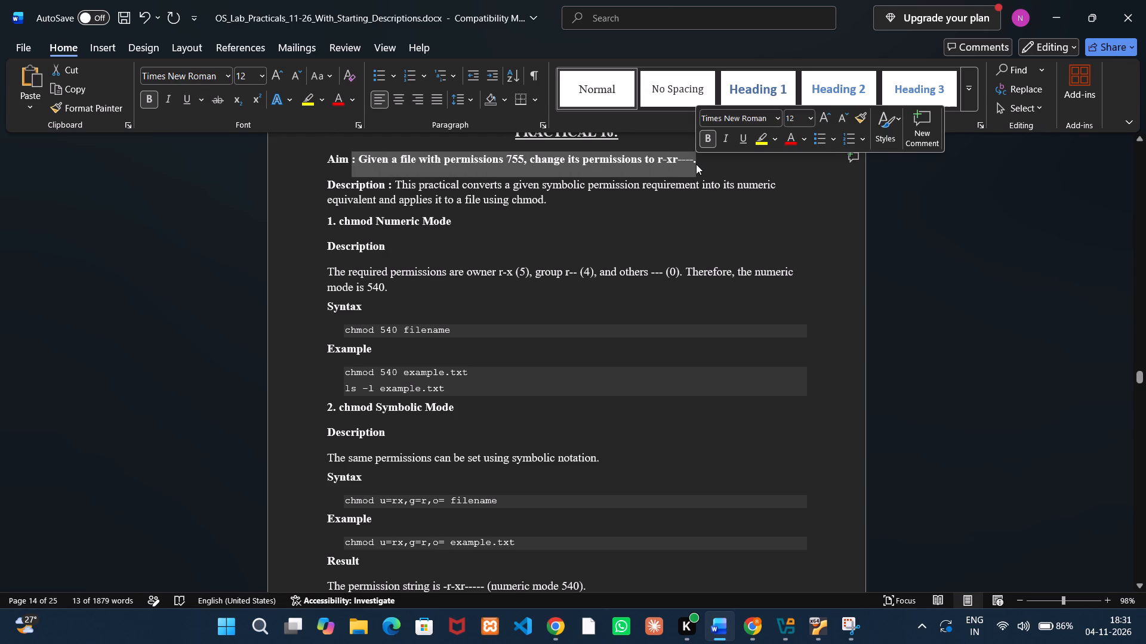
pyautogui.click(696, 164)
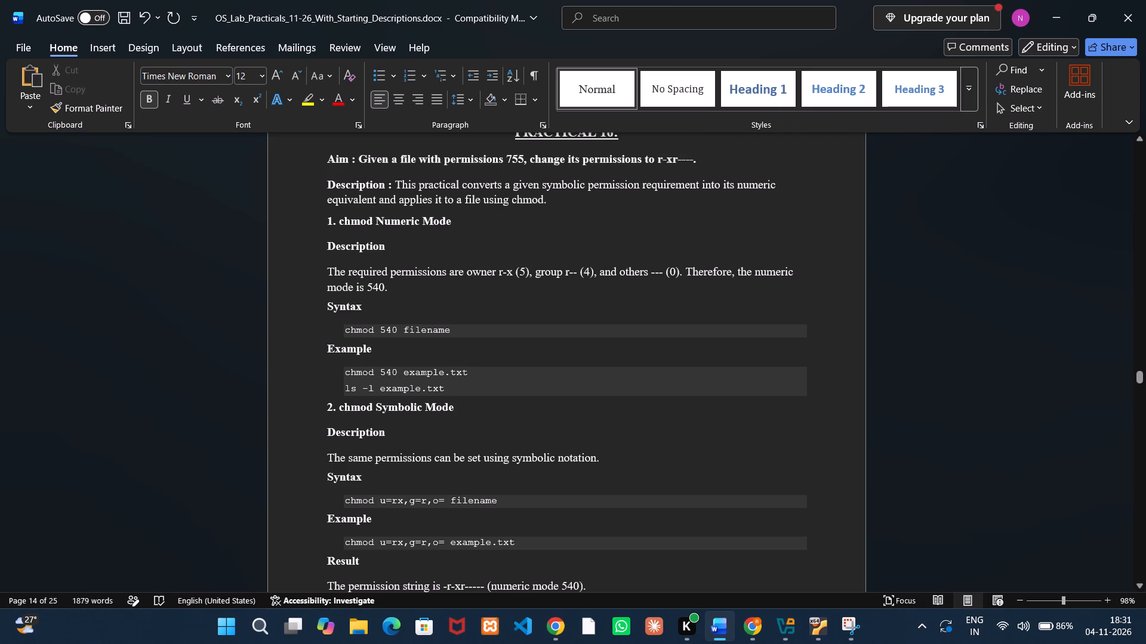
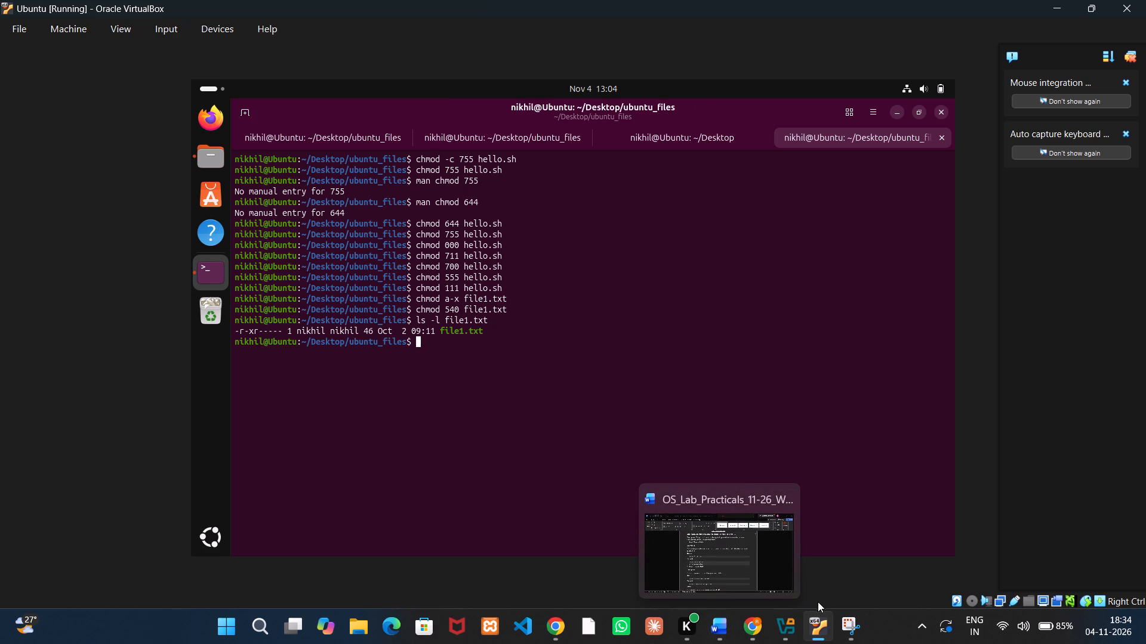
# Capture a Snipping Tool screenshot of the ls -l file1.txt command and its output line in the Ubuntu terminal.
pyautogui.click(843, 569)
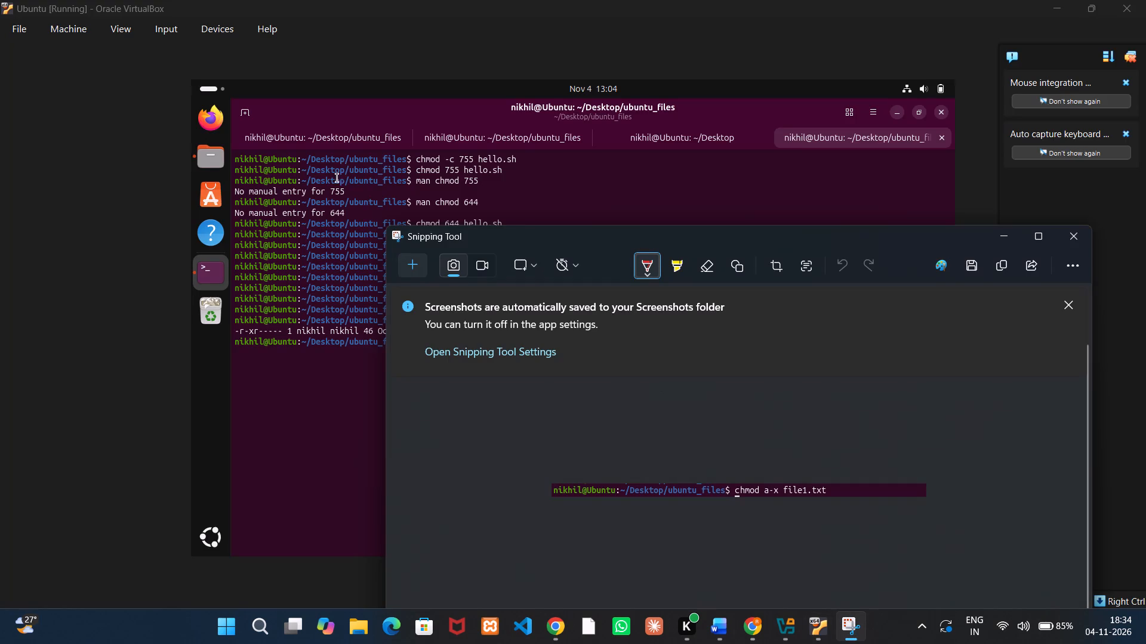
pyautogui.click(415, 267)
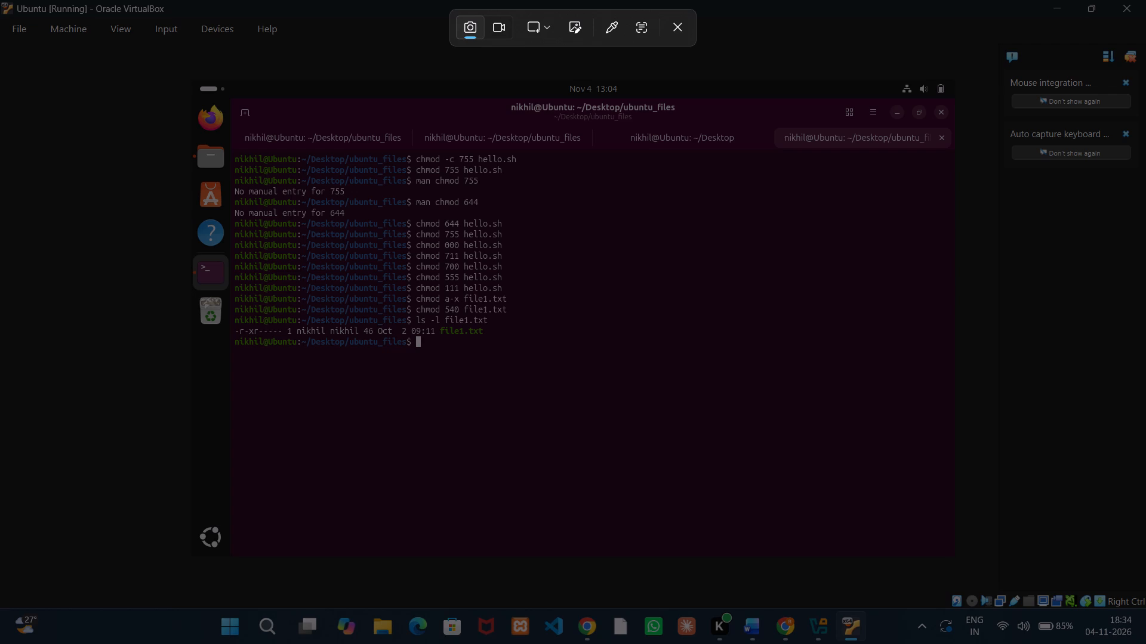
pyautogui.moveTo(231, 316); pyautogui.dragTo(531, 323)
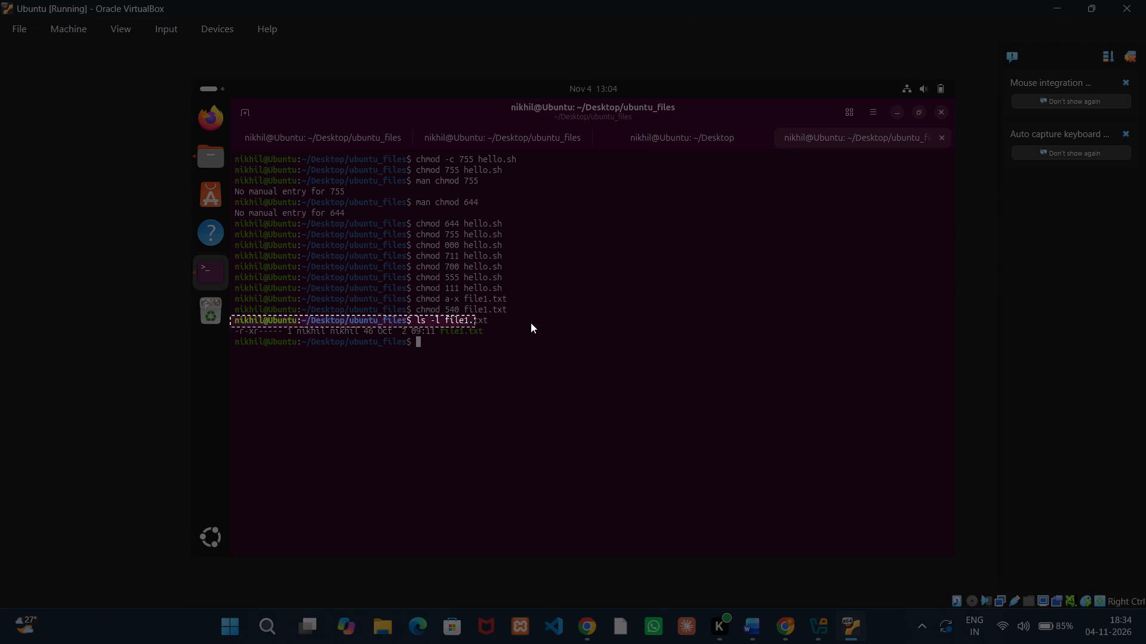
pyautogui.moveTo(531, 323); pyautogui.dragTo(647, 336)
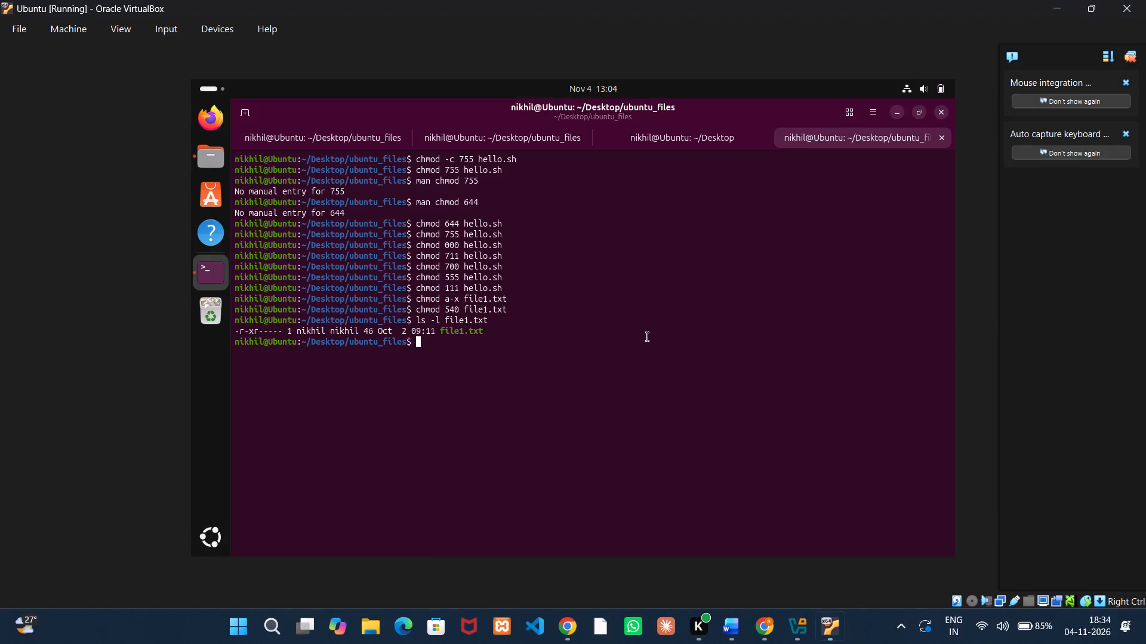
# In Word, replace Practical 16's two numeric mode example lines with the terminal screenshot, keeping the "2. chmod Symbolic Mode" heading on its own line.
pyautogui.click(740, 547)
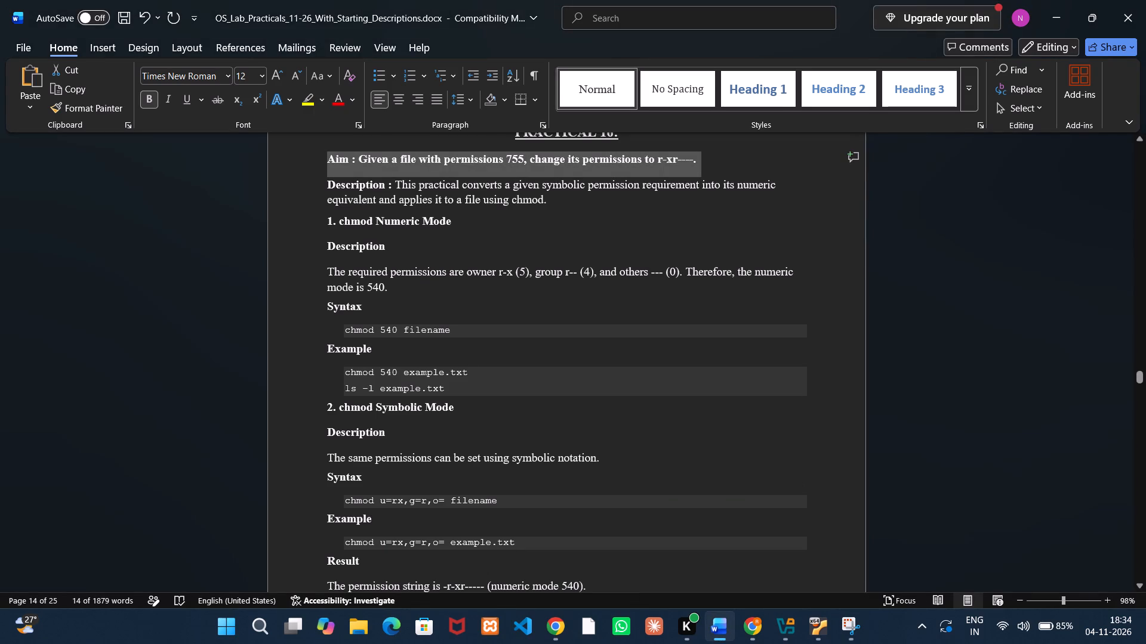
pyautogui.click(497, 392)
pyautogui.moveTo(497, 392); pyautogui.dragTo(414, 367)
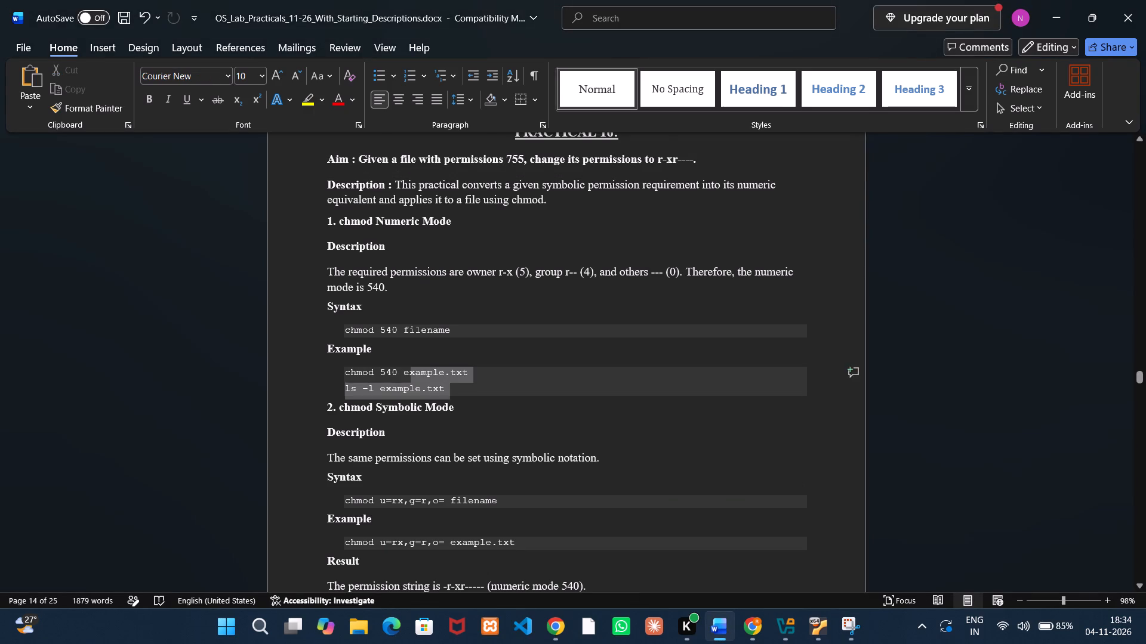
pyautogui.moveTo(414, 367); pyautogui.dragTo(345, 376)
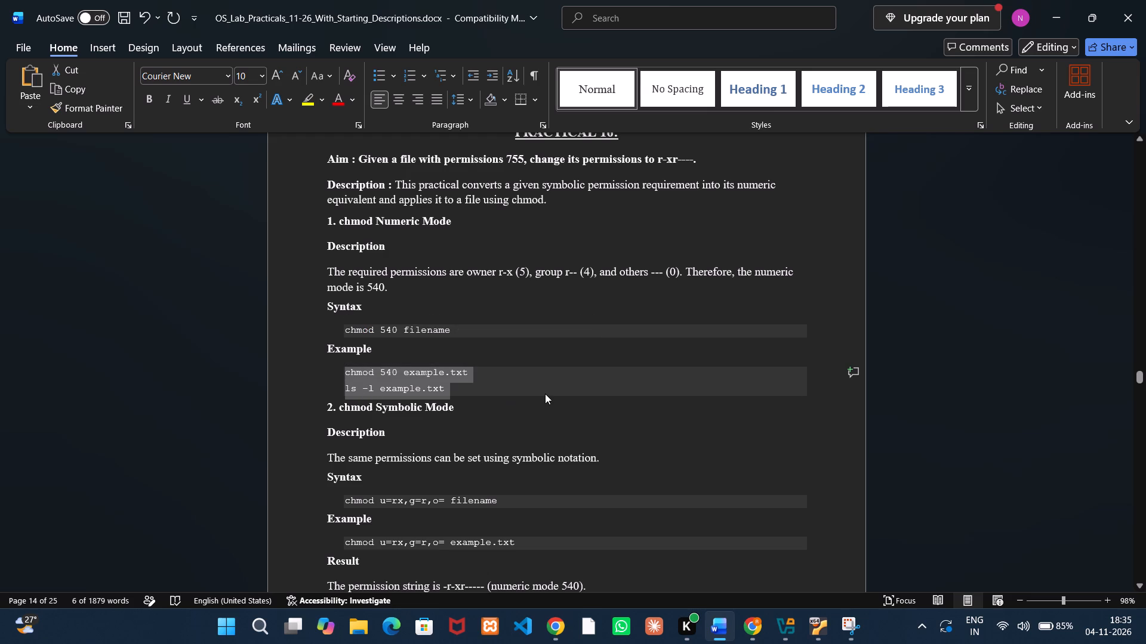
pyautogui.hotkey('ctrl', 'v')
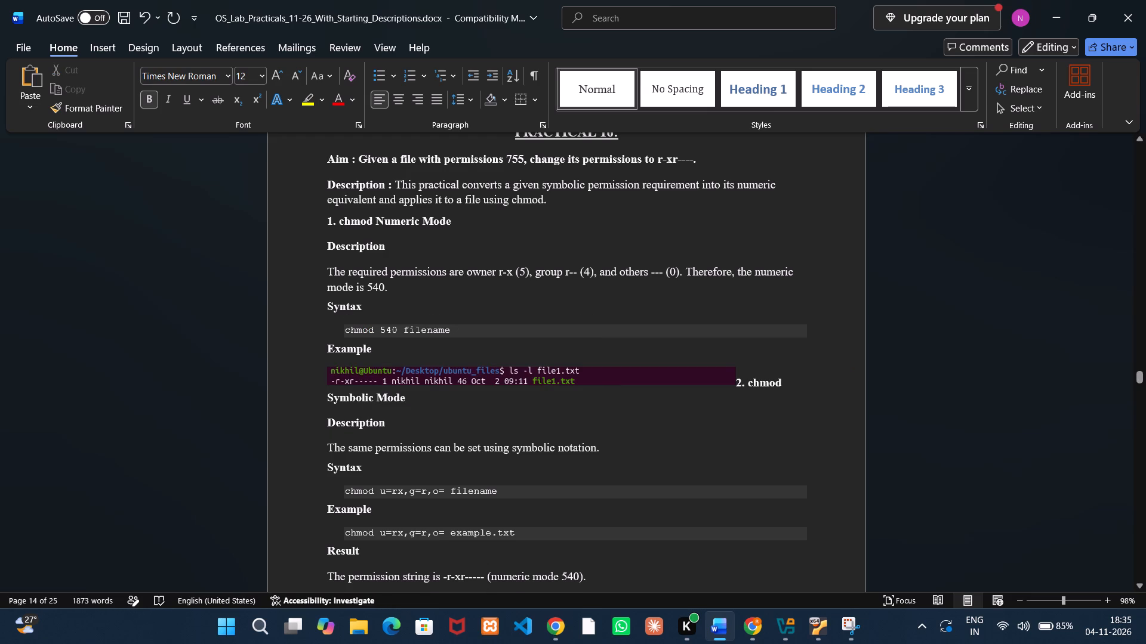
pyautogui.press('Return')
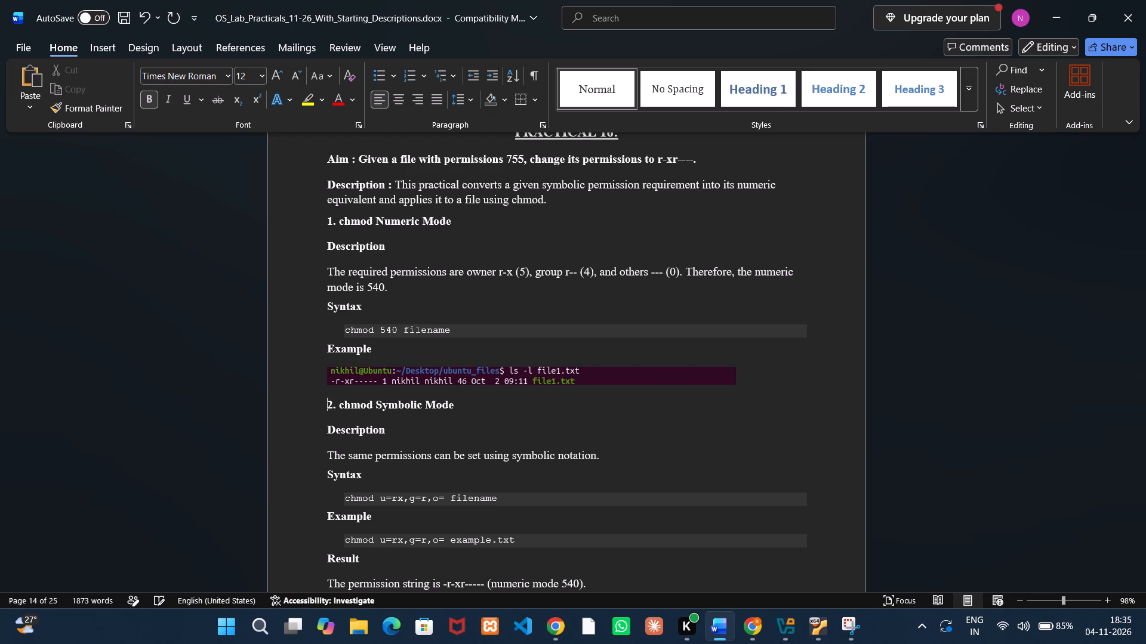
# Enlarge the ls -l file1.txt screenshot proportionally until it spans the full text width of the page.
pyautogui.click(707, 377)
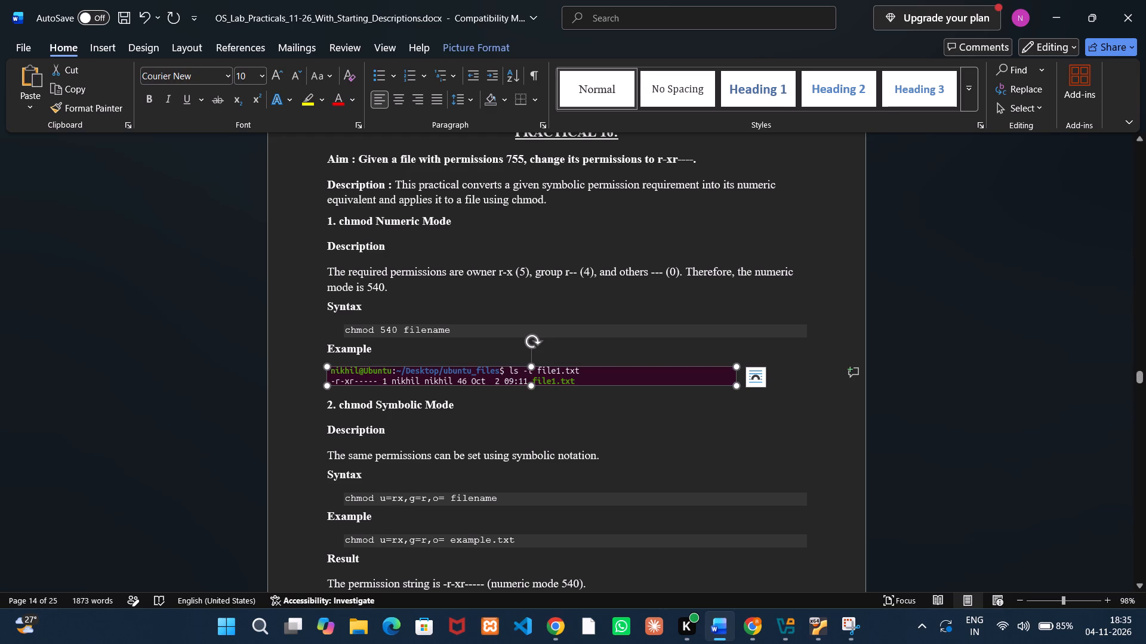
pyautogui.moveTo(737, 389); pyautogui.dragTo(741, 390)
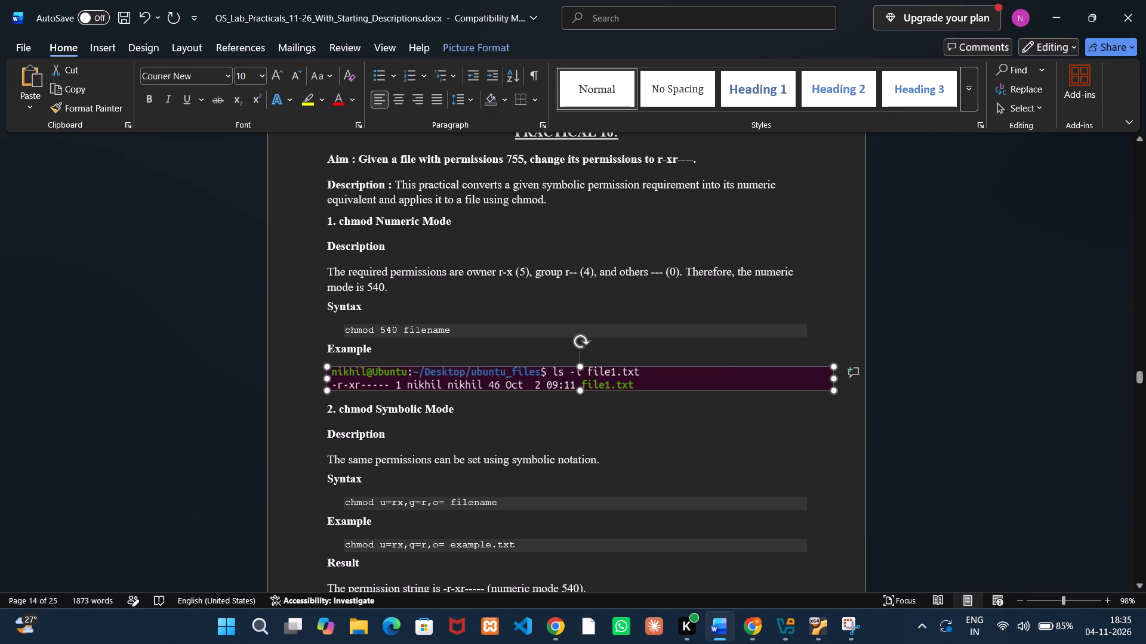
pyautogui.moveTo(741, 390); pyautogui.dragTo(726, 388)
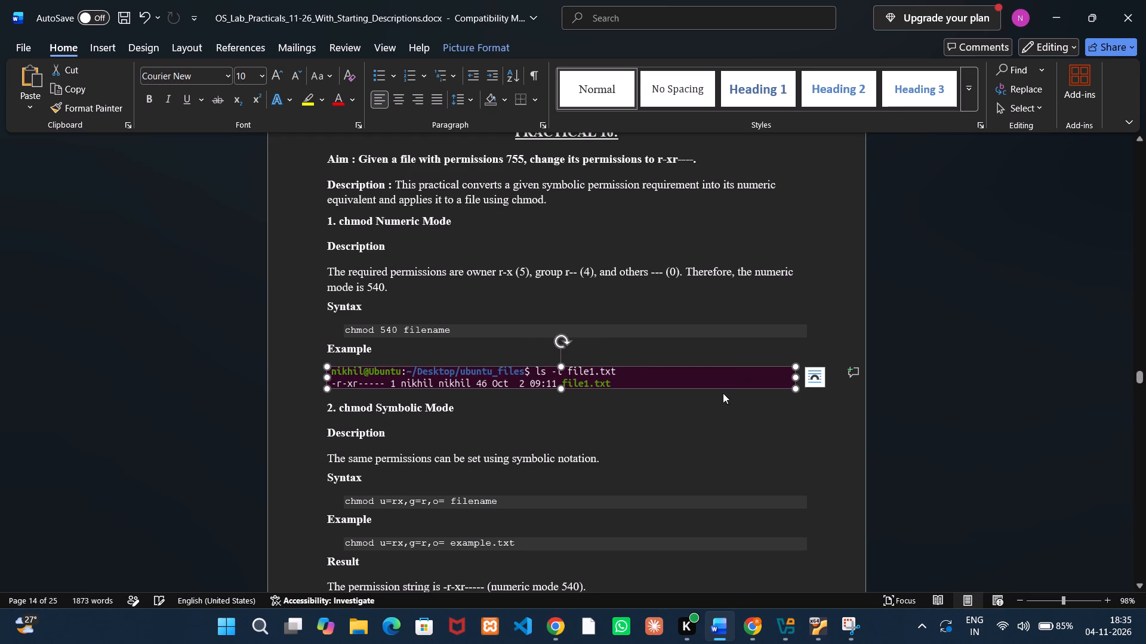
pyautogui.click(720, 402)
pyautogui.click(774, 375)
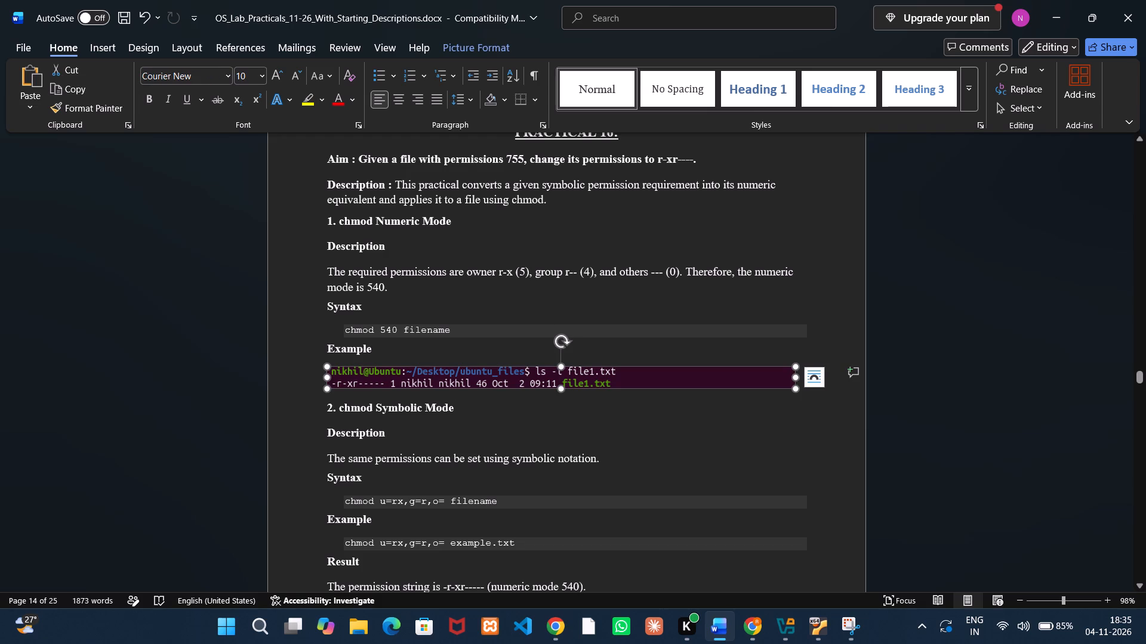
pyautogui.click(793, 386)
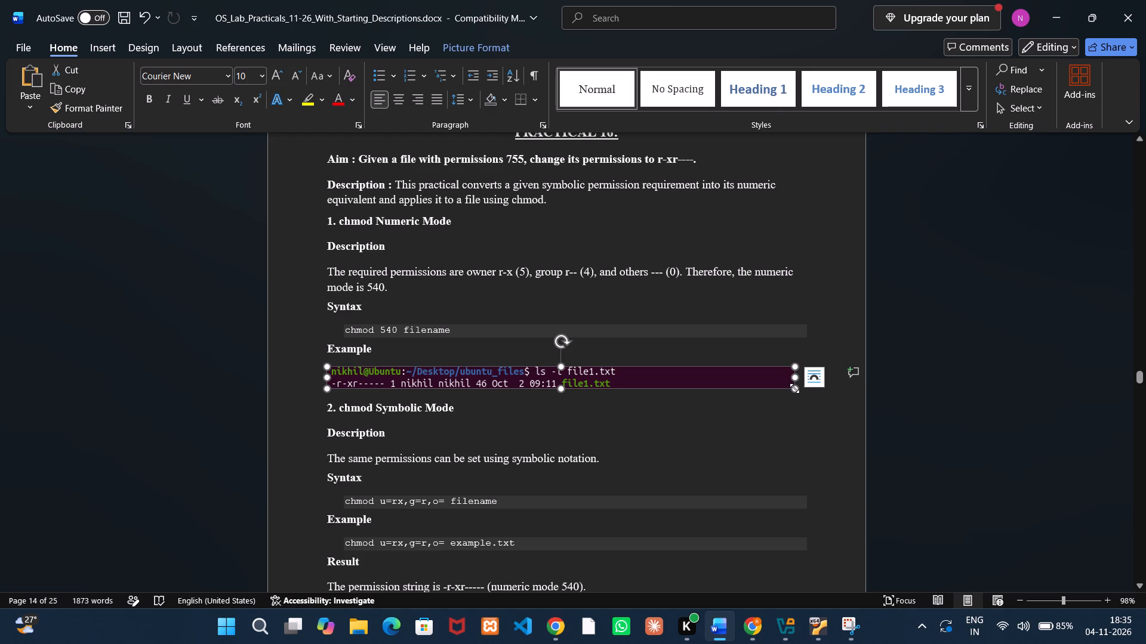
pyautogui.click(794, 388)
pyautogui.click(797, 408)
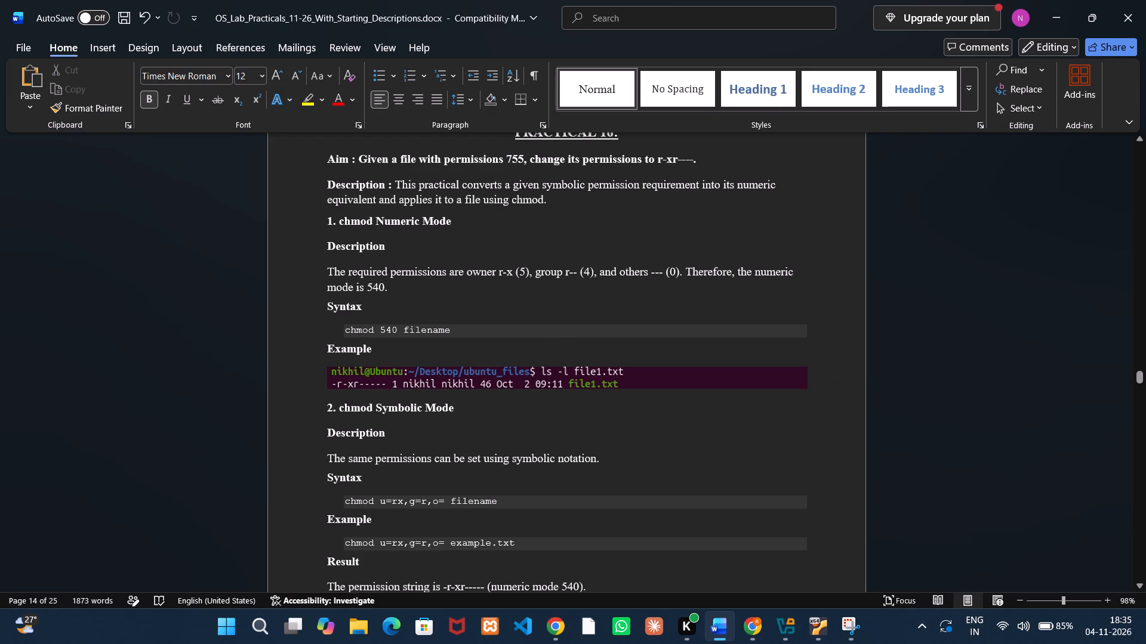
# Copy Practical 16's section from the "2. chmod Symbolic Mode" heading through the Result sentence.
pyautogui.scroll(-1, 597, 435)
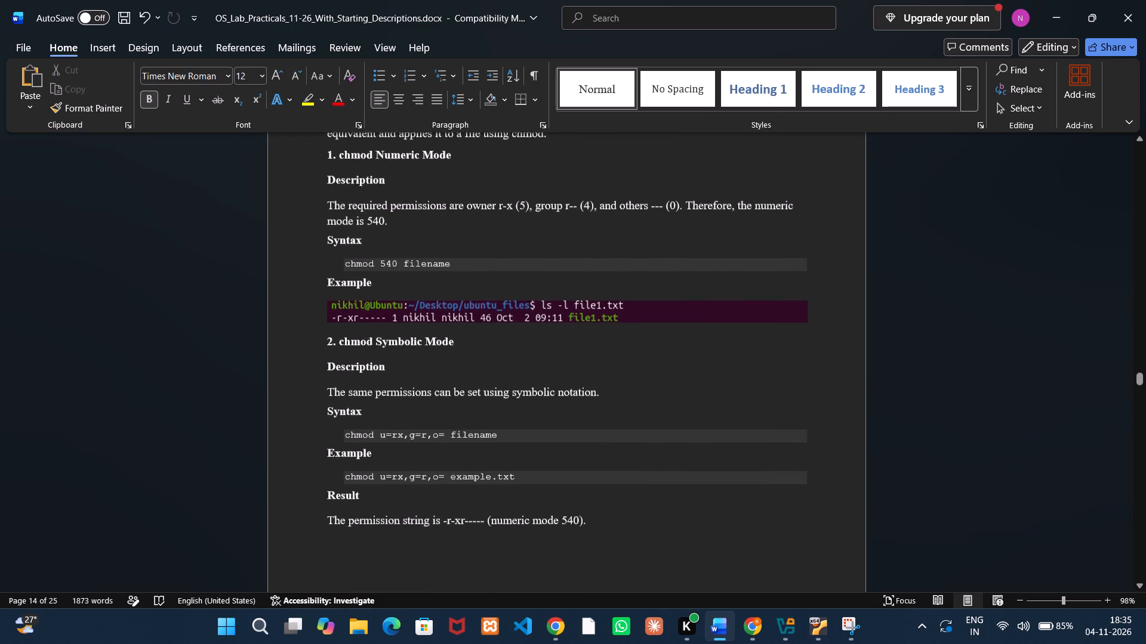
pyautogui.scroll(-2, 597, 435)
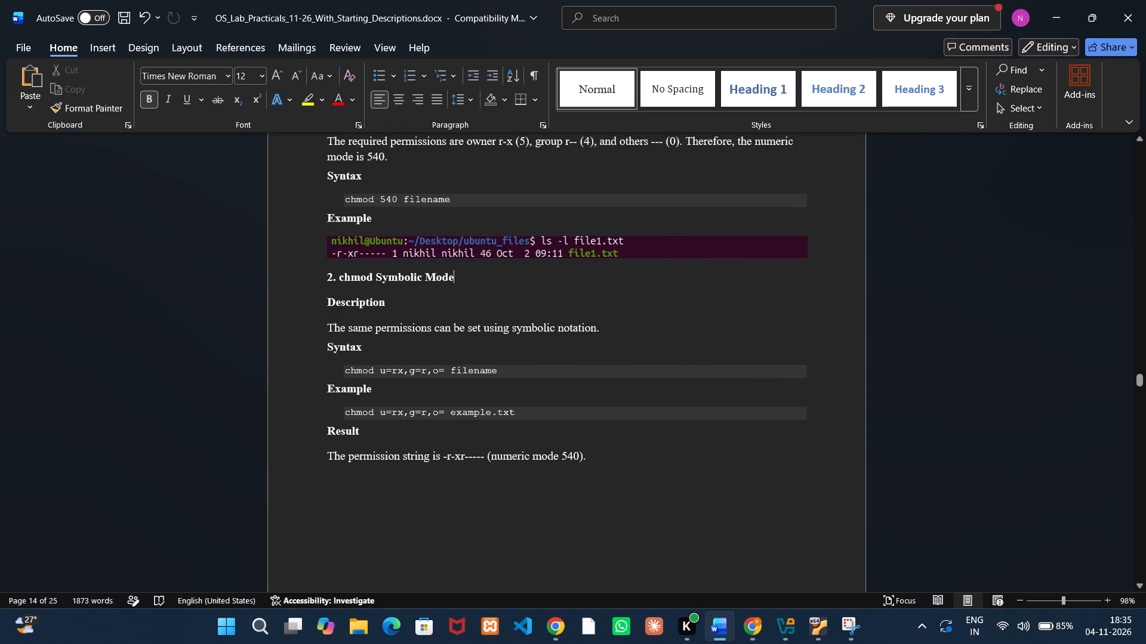
pyautogui.scroll(-1, 597, 435)
pyautogui.moveTo(528, 410); pyautogui.dragTo(335, 413)
pyautogui.click(335, 413)
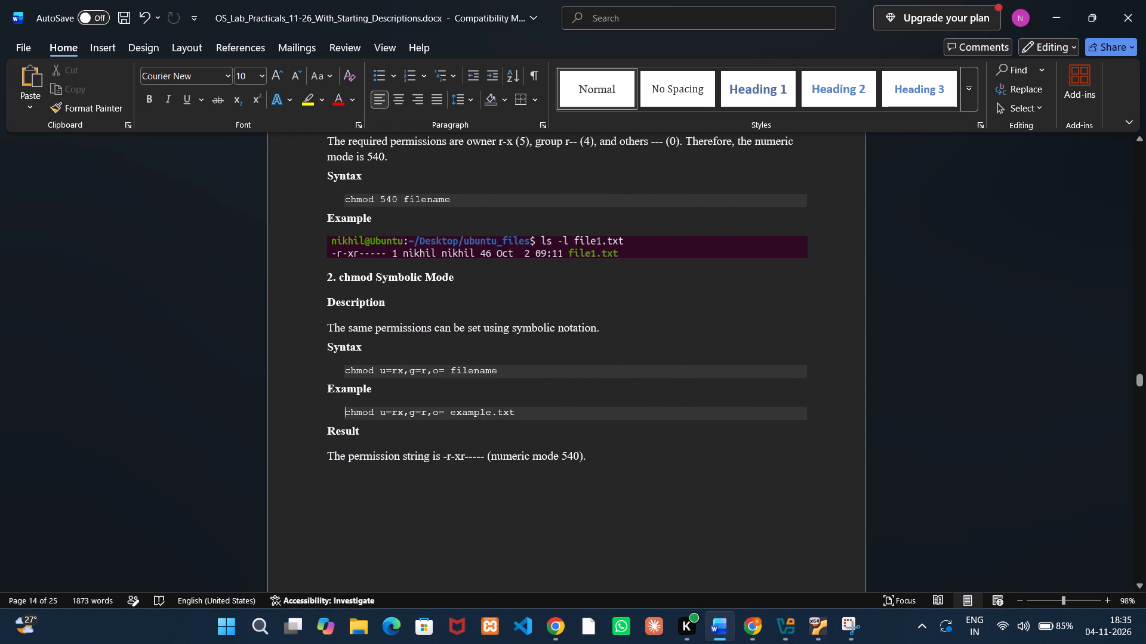
pyautogui.moveTo(325, 273); pyautogui.dragTo(553, 426)
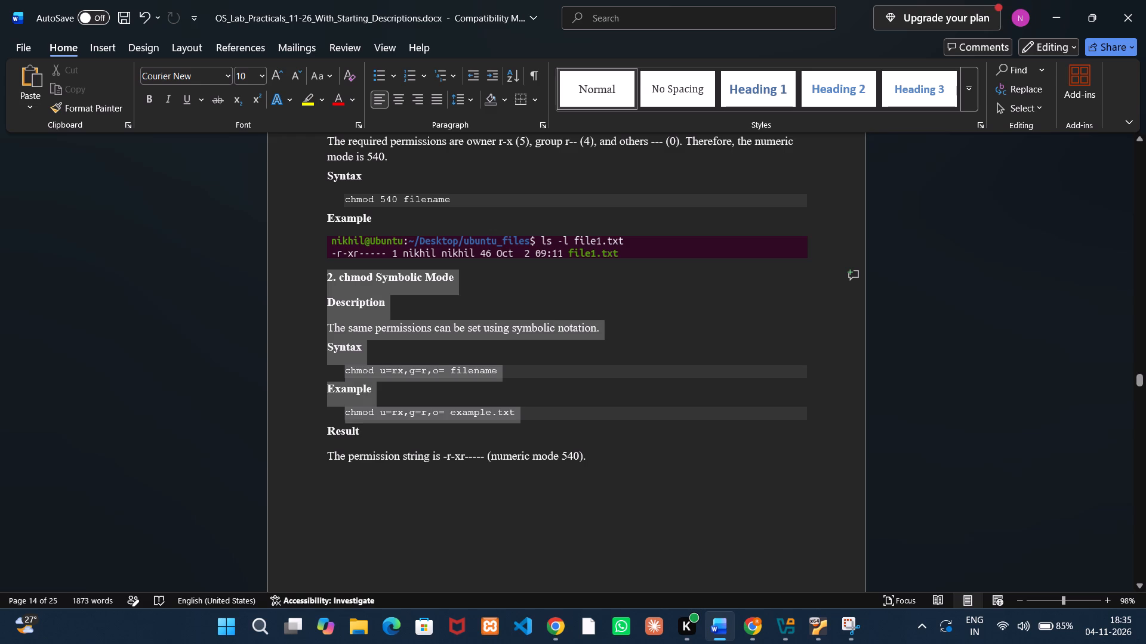
pyautogui.moveTo(553, 426); pyautogui.dragTo(606, 464)
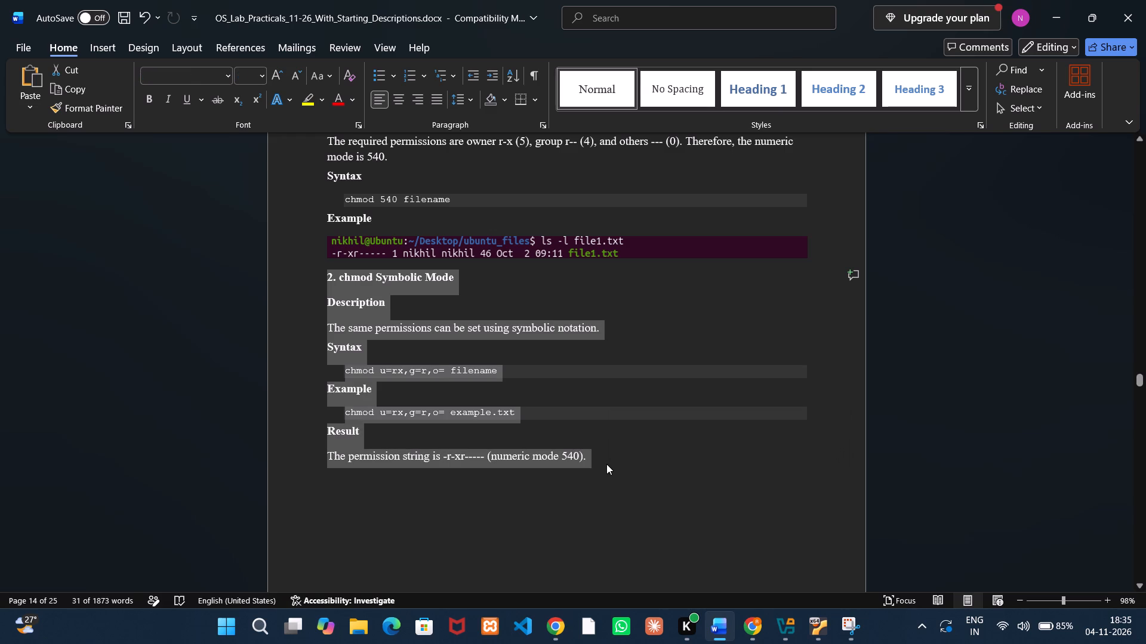
pyautogui.hotkey('ctrl', 'c')
pyautogui.click(607, 569)
pyautogui.click(599, 570)
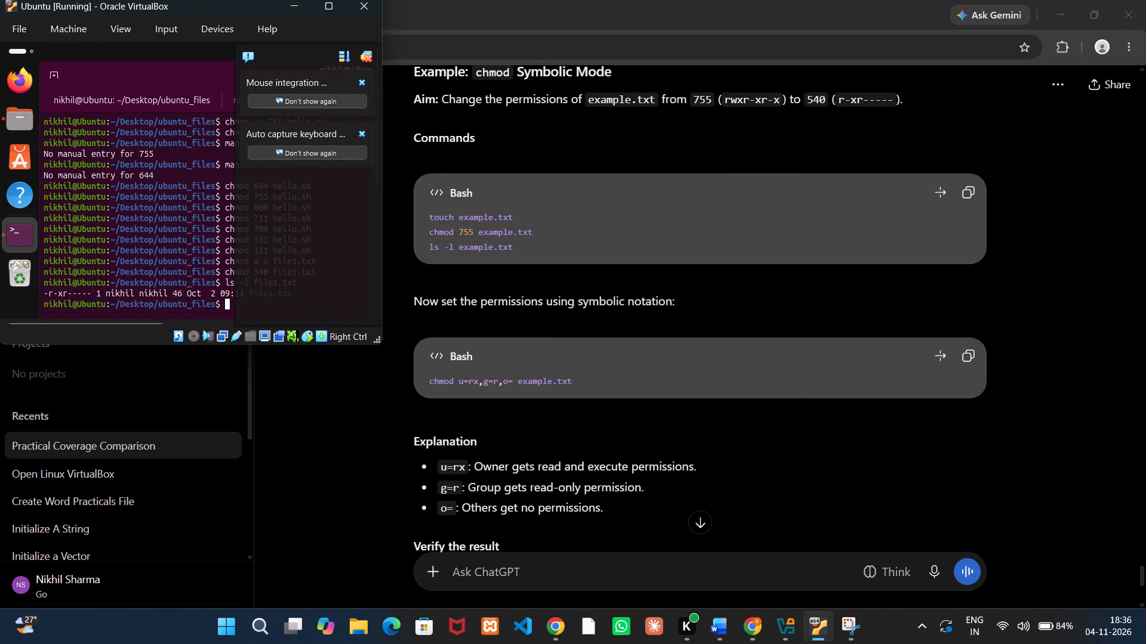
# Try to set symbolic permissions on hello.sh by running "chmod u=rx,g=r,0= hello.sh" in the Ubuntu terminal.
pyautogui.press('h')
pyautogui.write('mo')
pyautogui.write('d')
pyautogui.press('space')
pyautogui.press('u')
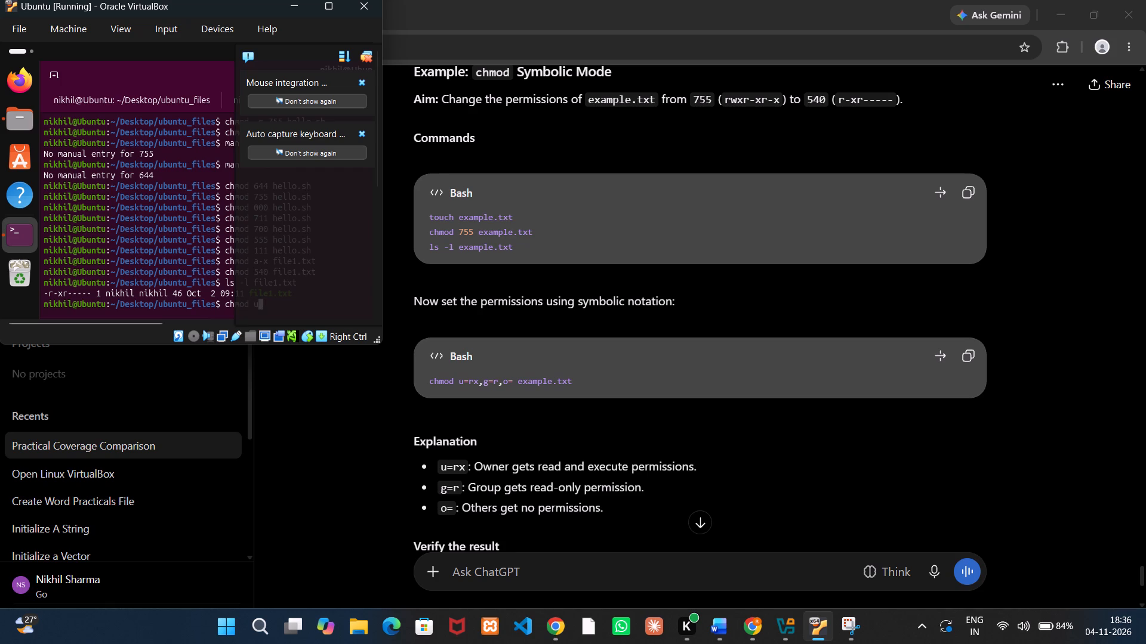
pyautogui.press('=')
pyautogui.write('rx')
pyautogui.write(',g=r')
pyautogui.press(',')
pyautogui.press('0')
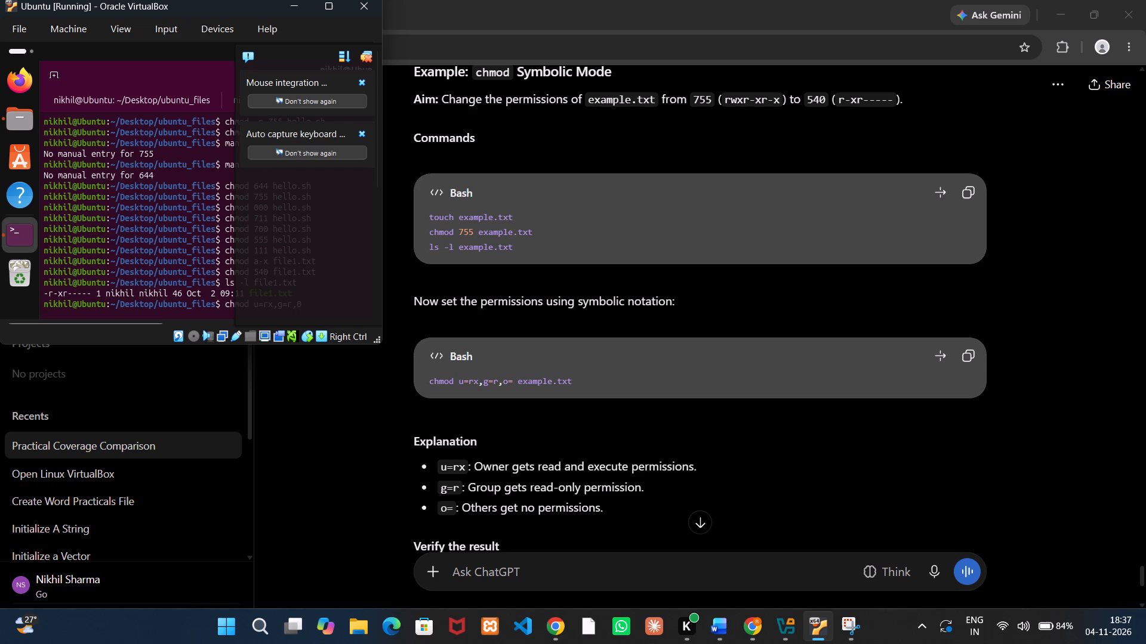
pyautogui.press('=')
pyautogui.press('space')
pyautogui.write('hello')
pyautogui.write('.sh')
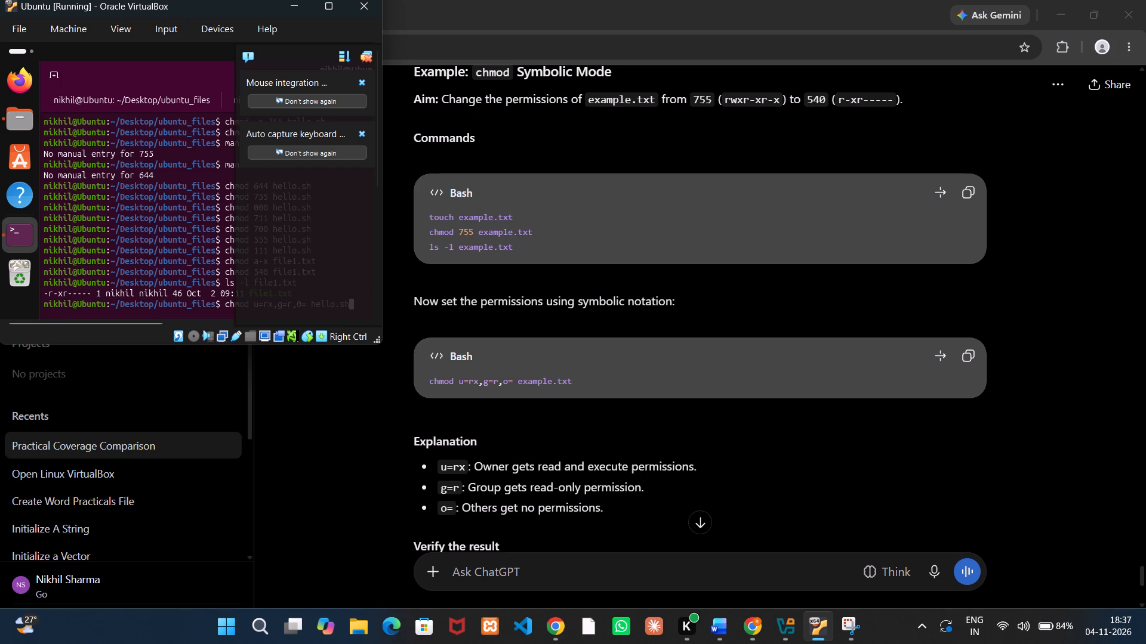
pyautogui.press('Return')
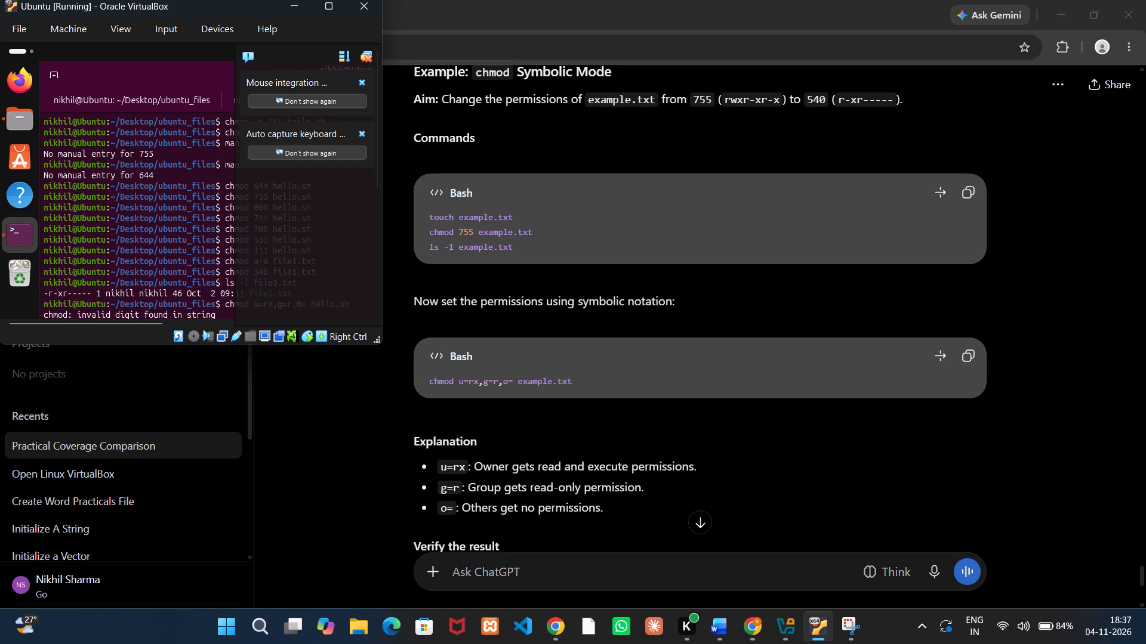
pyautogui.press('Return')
# Maximize the virtual machine window and run "chmod u=rx,g=r,o= hello.sh" in the terminal.
pyautogui.click(322, 0)
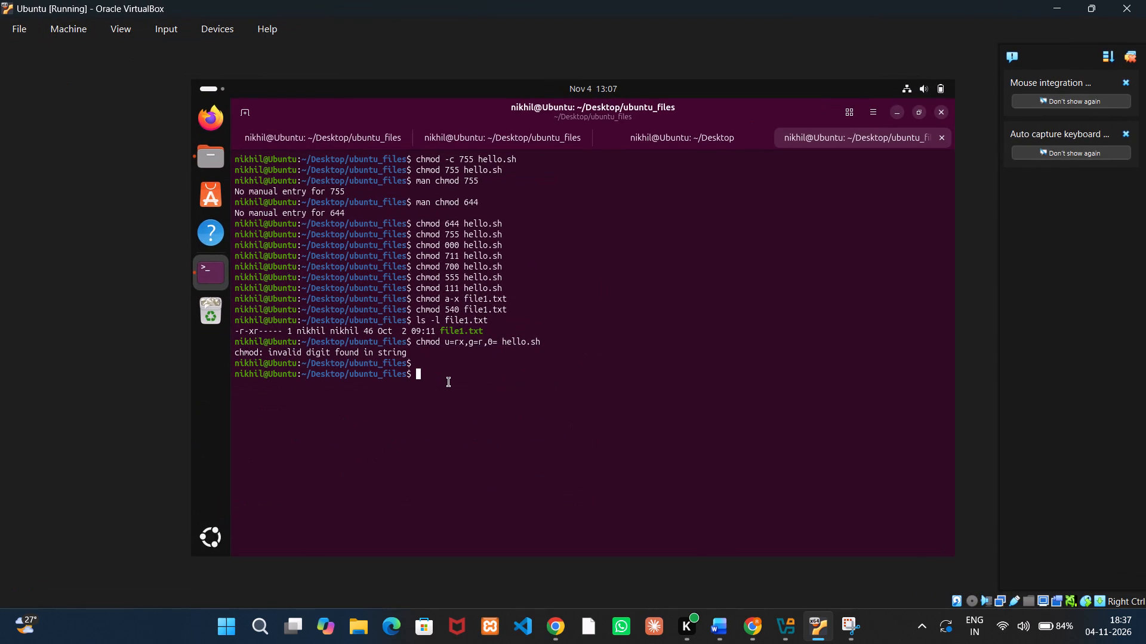
pyautogui.write('chmod')
pyautogui.press('space')
pyautogui.write('u=')
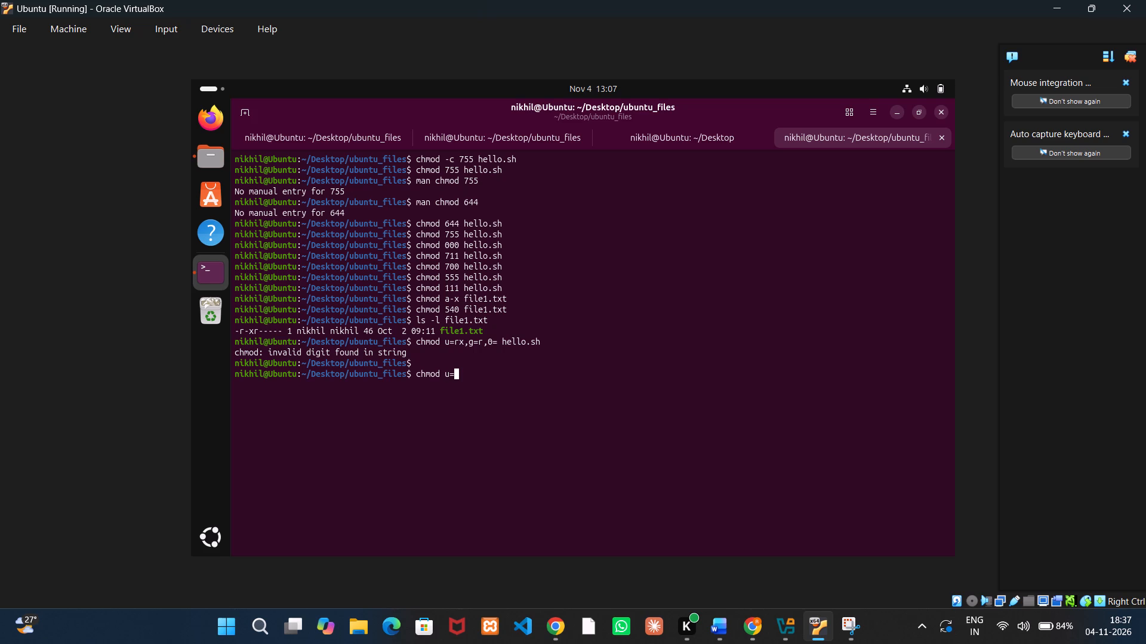
pyautogui.write('rx')
pyautogui.press(',')
pyautogui.write('g=r')
pyautogui.press(',')
pyautogui.press('o')
pyautogui.write('= hello')
pyautogui.write('.sh')
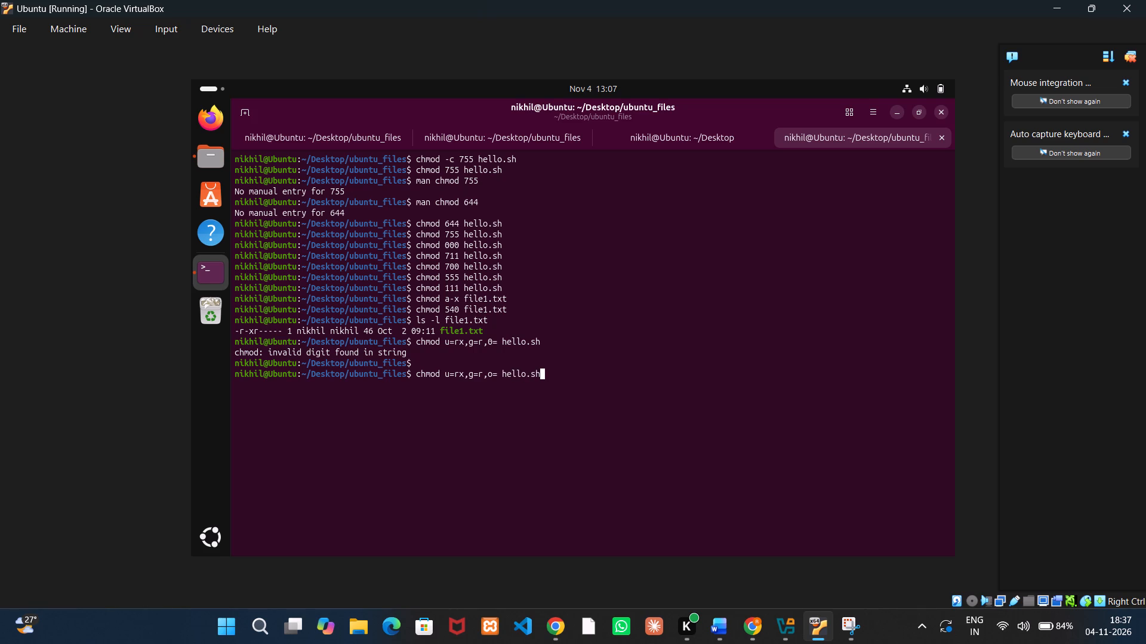
pyautogui.press('Return')
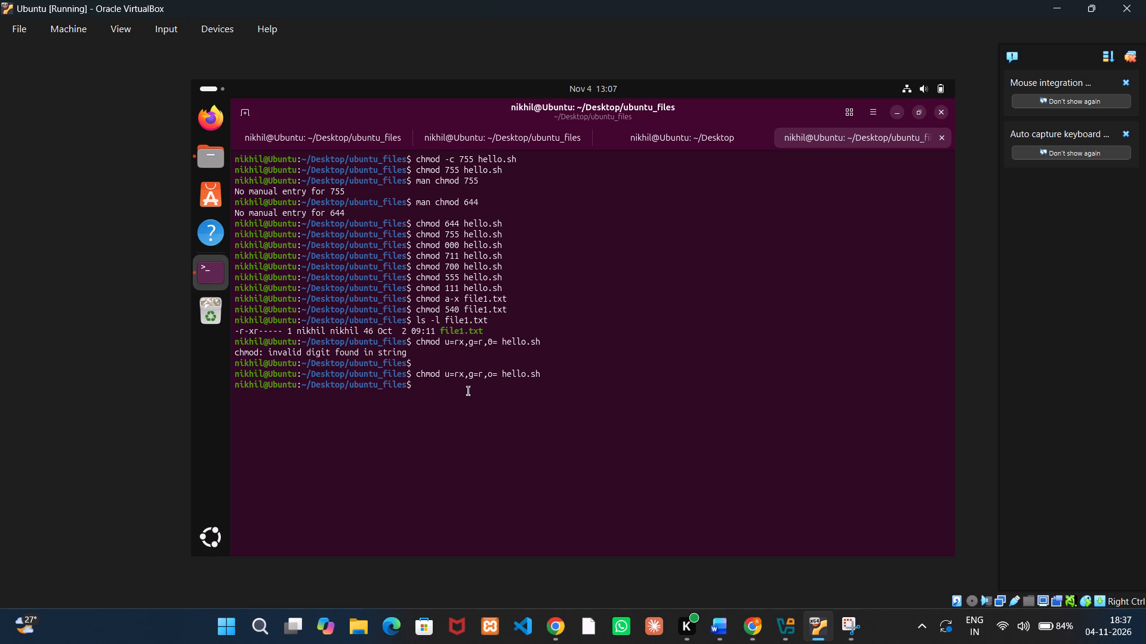
# Run "ls -l file1.txt" in the Ubuntu terminal to list the file's permissions.
pyautogui.press('l')
pyautogui.write('s')
pyautogui.press('space')
pyautogui.write('-l')
pyautogui.press('space')
pyautogui.write('file')
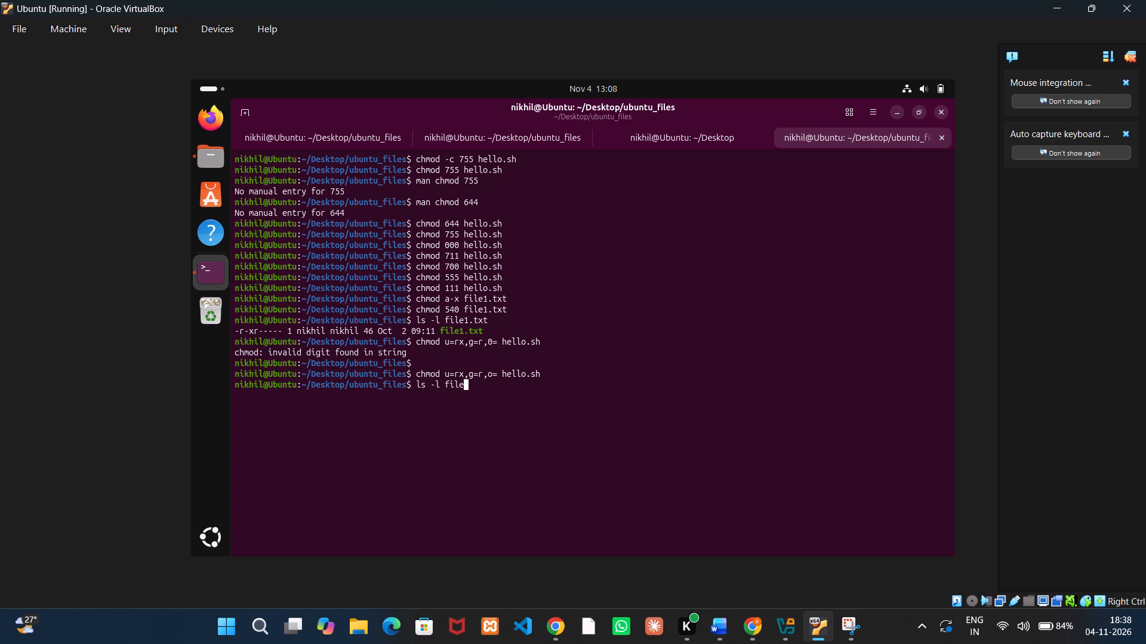
pyautogui.press('1')
pyautogui.write('.txt')
pyautogui.press('Return')
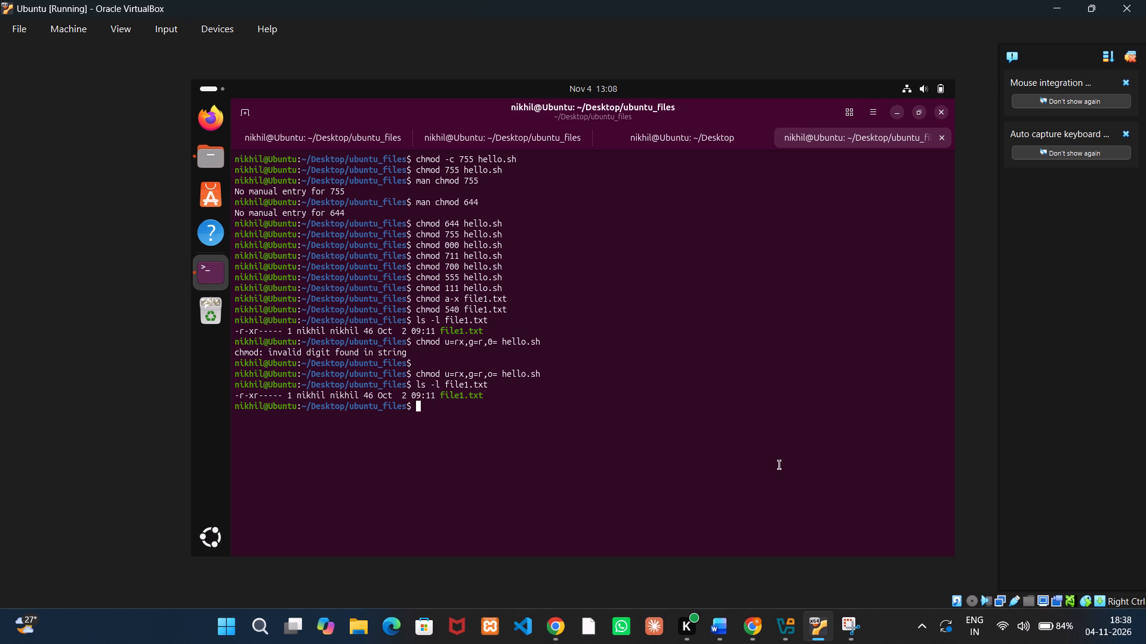
# Capture a Snipping Tool screenshot of the latest "ls -l file1.txt" command and its output line in the terminal.
pyautogui.click(841, 596)
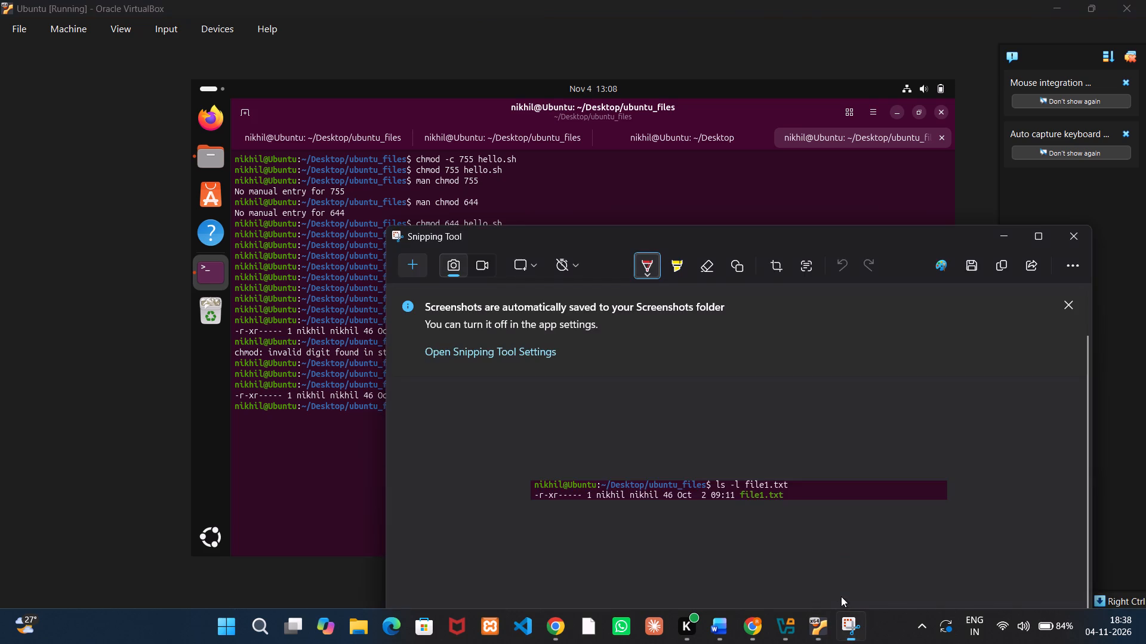
pyautogui.click(407, 265)
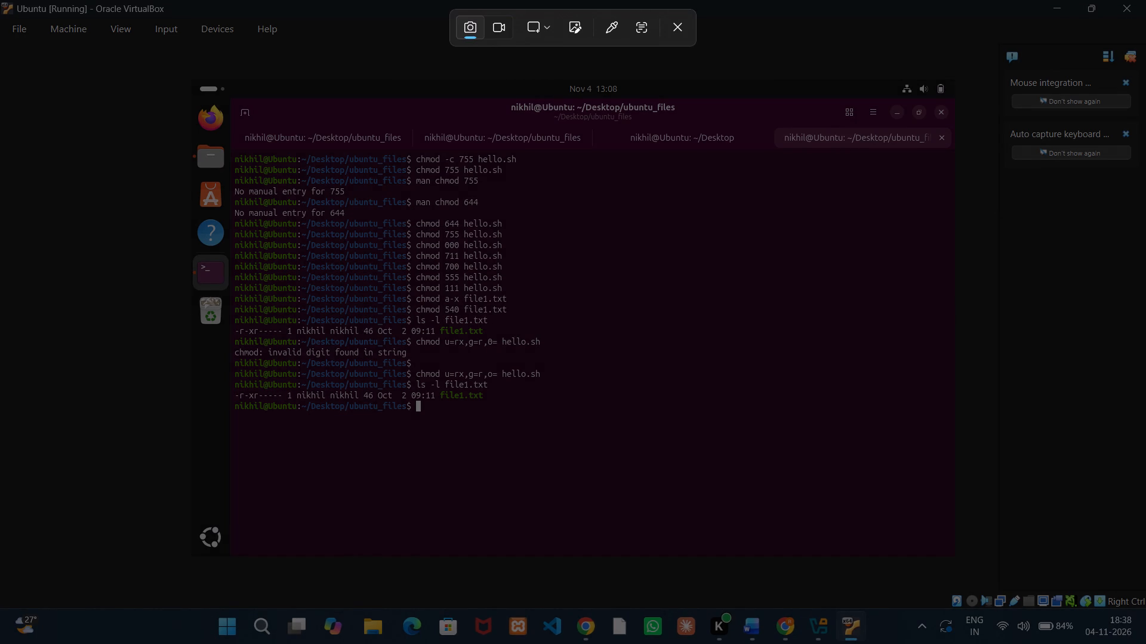
pyautogui.moveTo(232, 380); pyautogui.dragTo(643, 403)
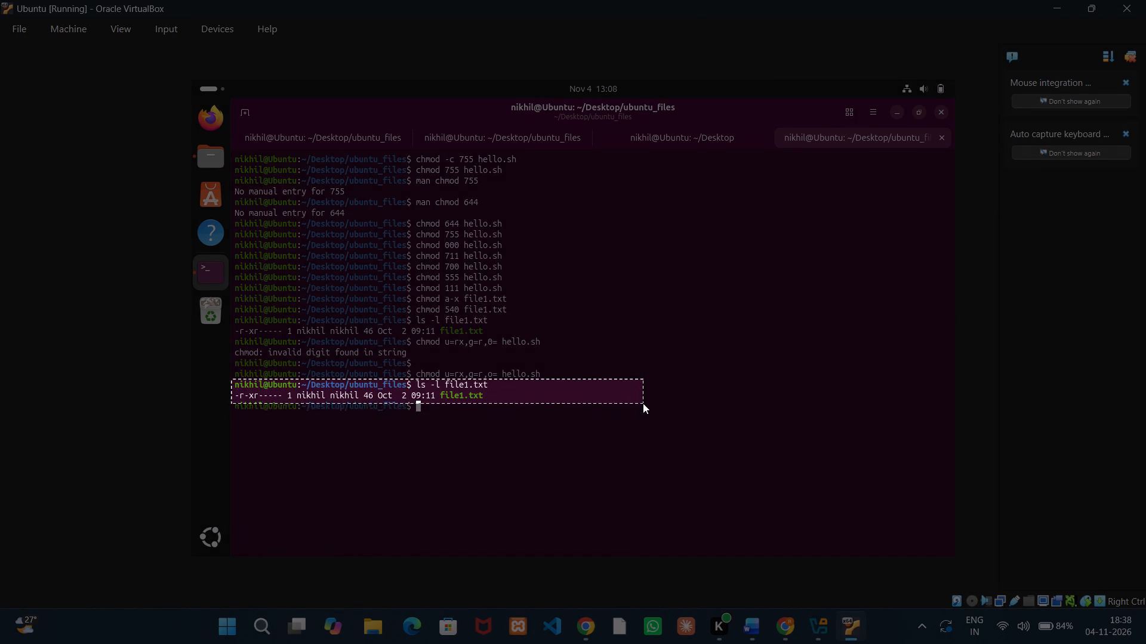
pyautogui.moveTo(643, 403); pyautogui.dragTo(644, 401)
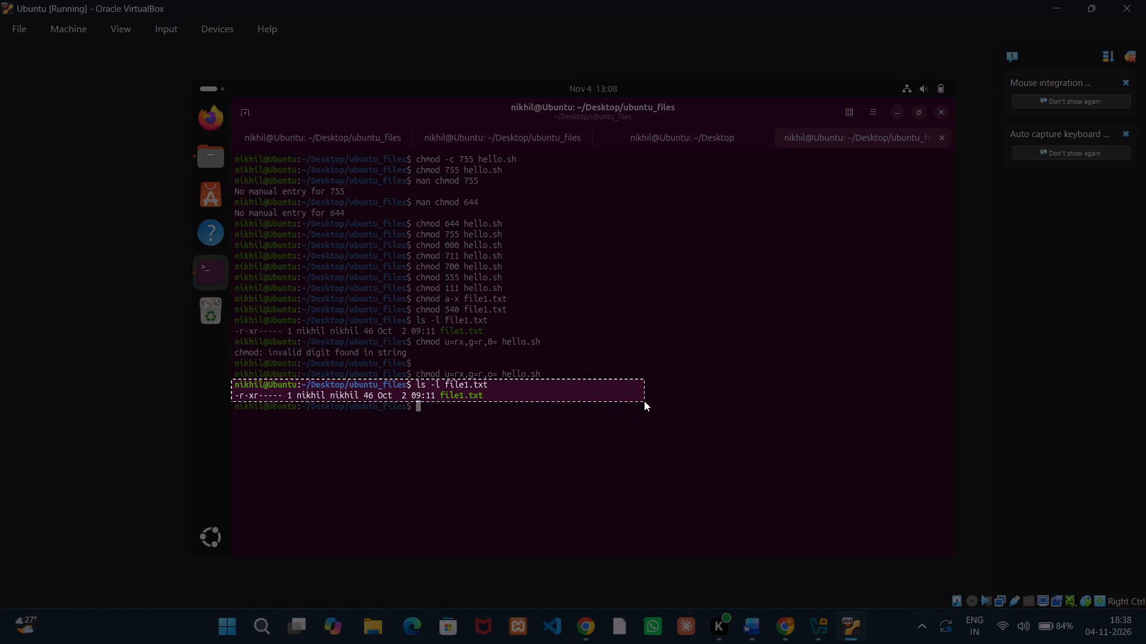
pyautogui.moveTo(644, 401); pyautogui.dragTo(644, 402)
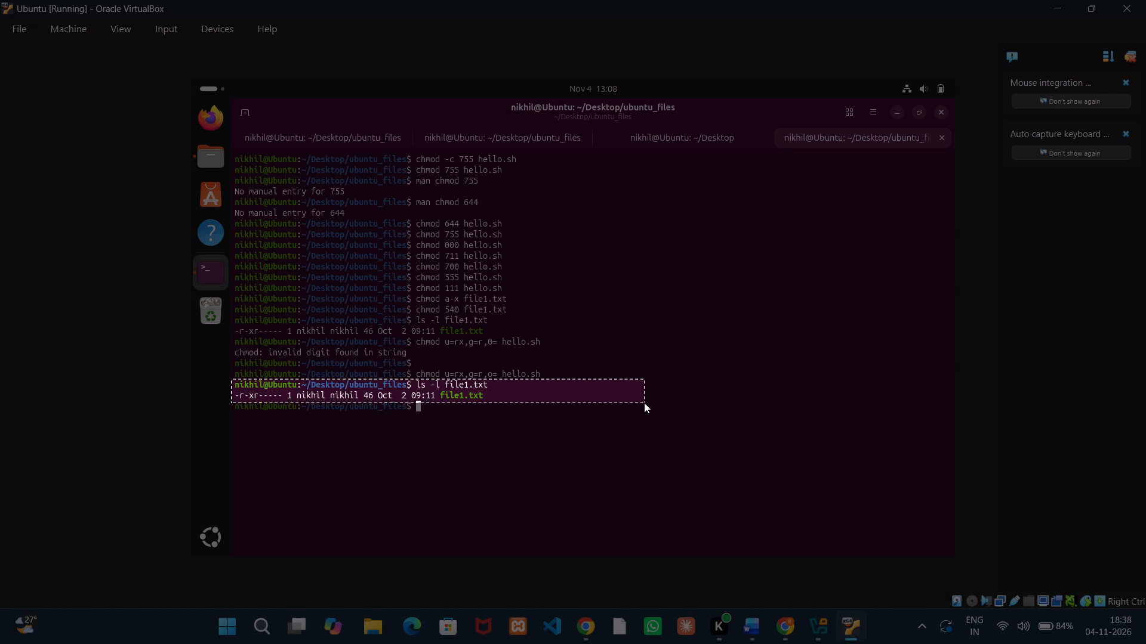
pyautogui.moveTo(644, 402); pyautogui.dragTo(644, 400)
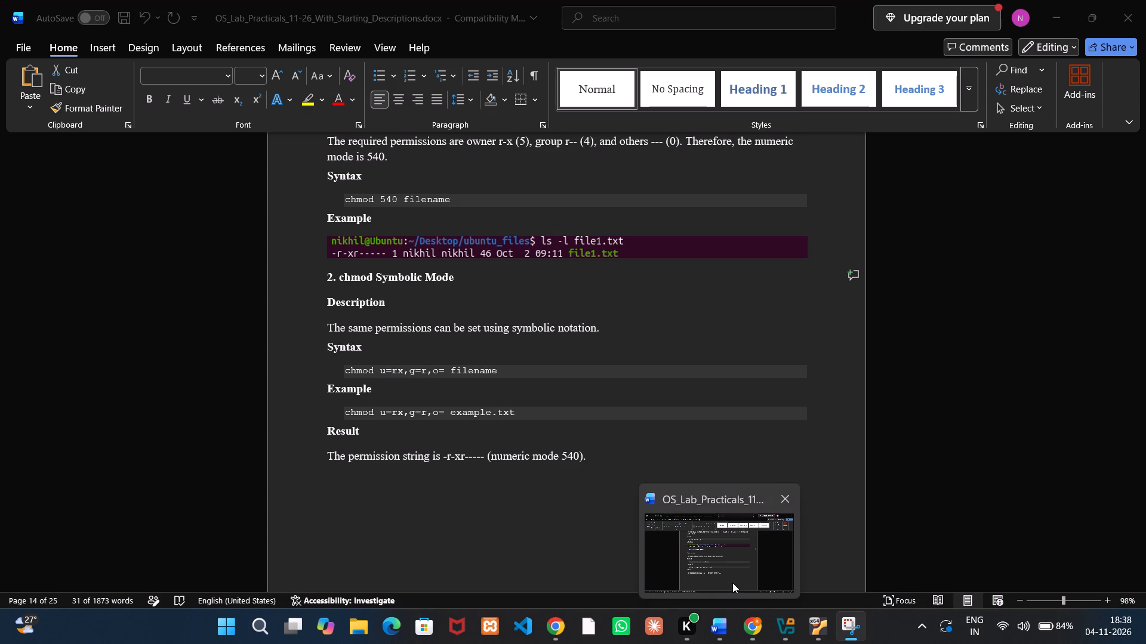
# Switch to the Word document and replace the "chmod u=rx,g=r,o= example.txt" example under chmod Symbolic Mode with the captured terminal screenshot.
pyautogui.click(732, 583)
pyautogui.click(598, 457)
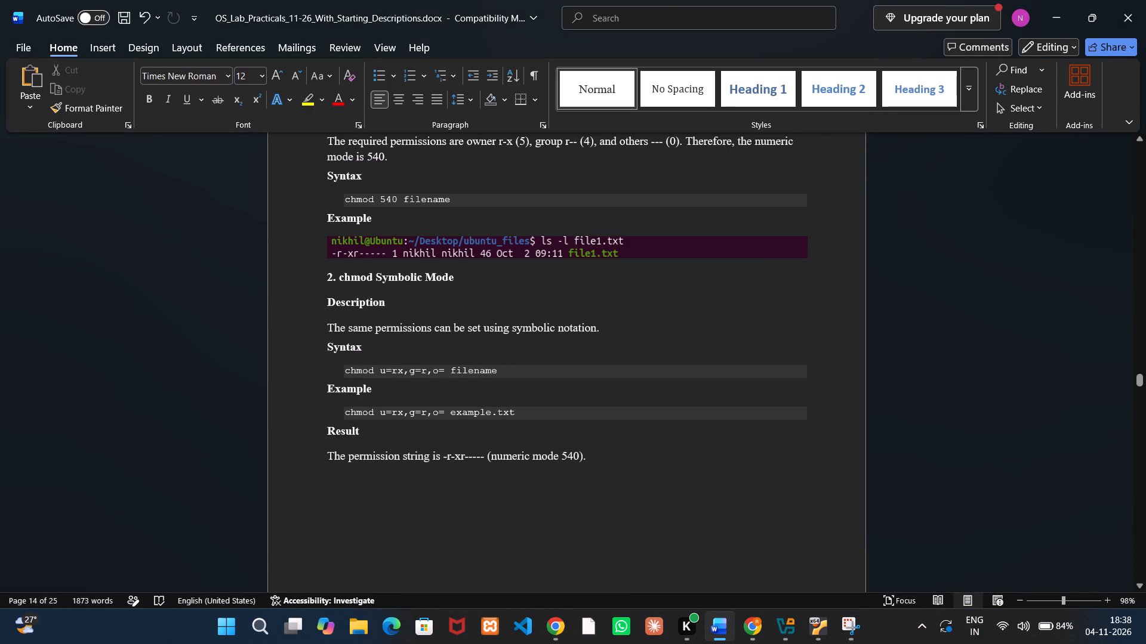
pyautogui.click(550, 416)
pyautogui.press('BackSpace')
pyautogui.press('BackSpace')
pyautogui.press('BackSpace')
pyautogui.press('BackSpace')
pyautogui.press('BackSpace')
pyautogui.press('BackSpace')
pyautogui.press('BackSpace')
pyautogui.press('BackSpace')
pyautogui.press('BackSpace')
pyautogui.press('BackSpace')
pyautogui.press('BackSpace')
pyautogui.press('BackSpace')
pyautogui.press('BackSpace')
pyautogui.press('BackSpace')
pyautogui.press('BackSpace')
pyautogui.press('BackSpace')
pyautogui.press('BackSpace')
pyautogui.press('BackSpace')
pyautogui.press('BackSpace')
pyautogui.press('BackSpace')
pyautogui.press('BackSpace')
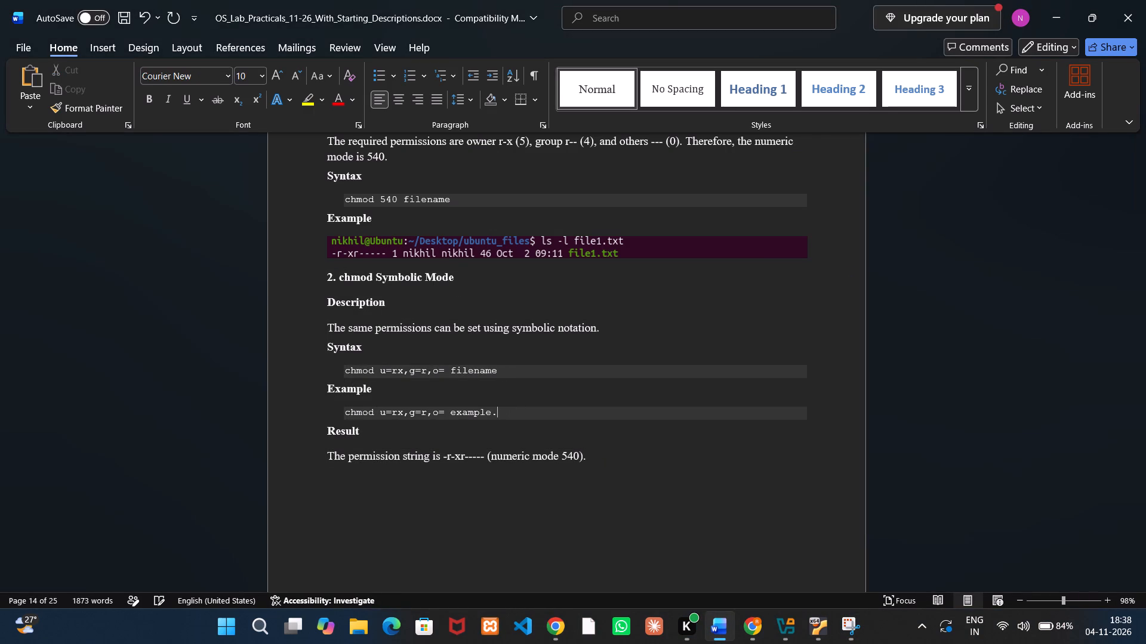
pyautogui.press('BackSpace')
pyautogui.press('BackSpace')
pyautogui.press('BackSpace')
pyautogui.press('BackSpace')
pyautogui.press('BackSpace')
pyautogui.press('BackSpace')
pyautogui.press('BackSpace')
pyautogui.press('BackSpace')
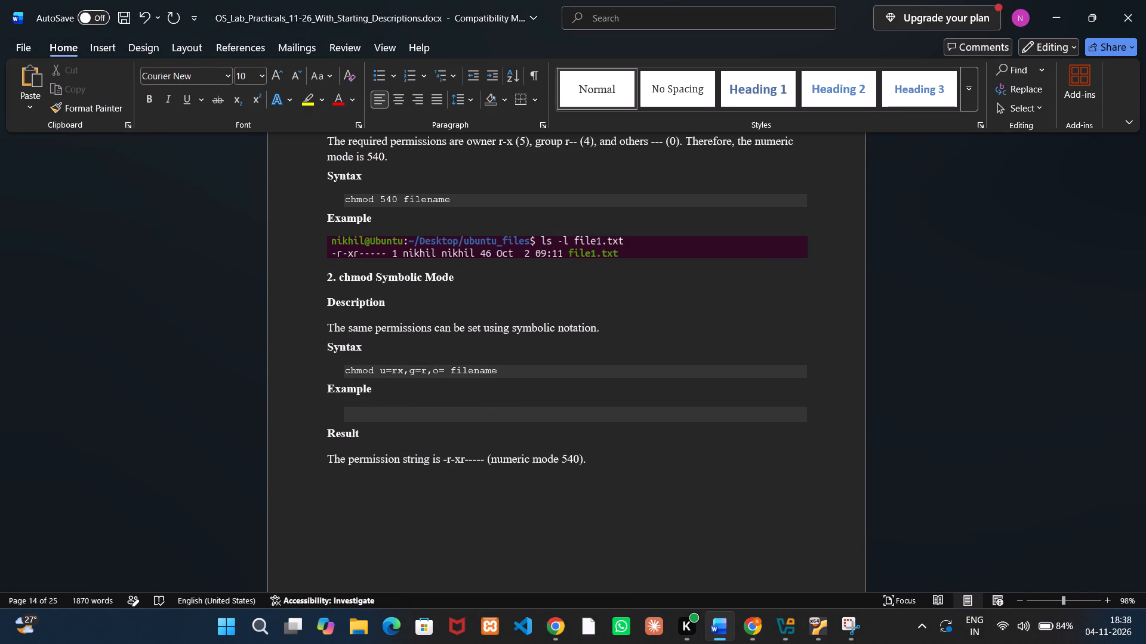
pyautogui.hotkey('ctrl', 'v')
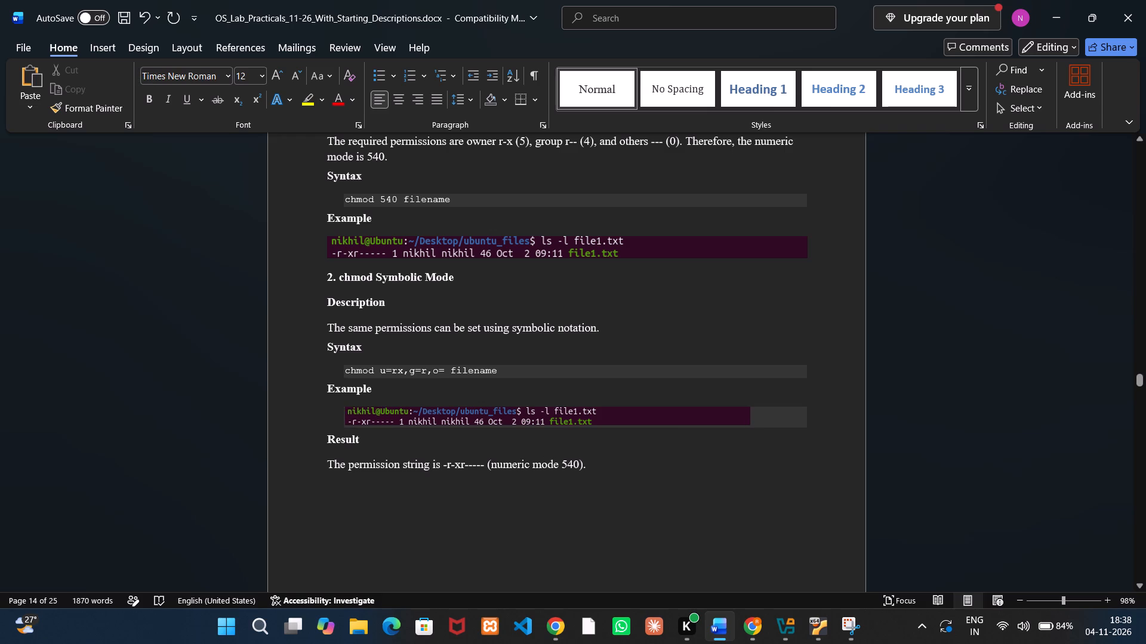
# Enlarge the pasted symbolic mode screenshot proportionally until it reaches the right edge of the text area.
pyautogui.click(629, 420)
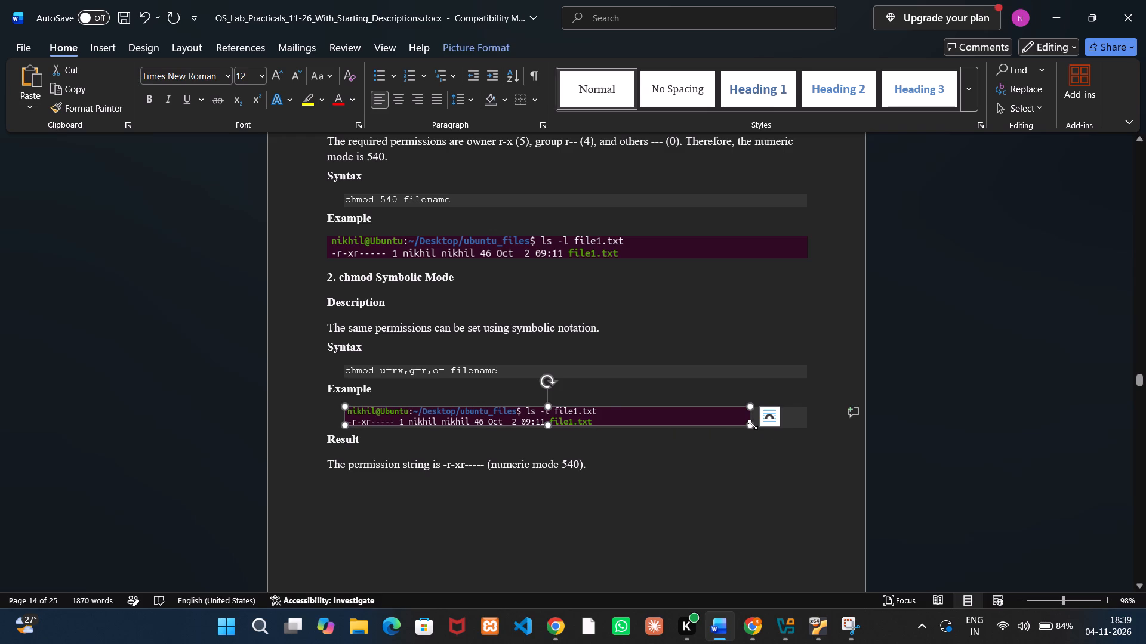
pyautogui.click(753, 425)
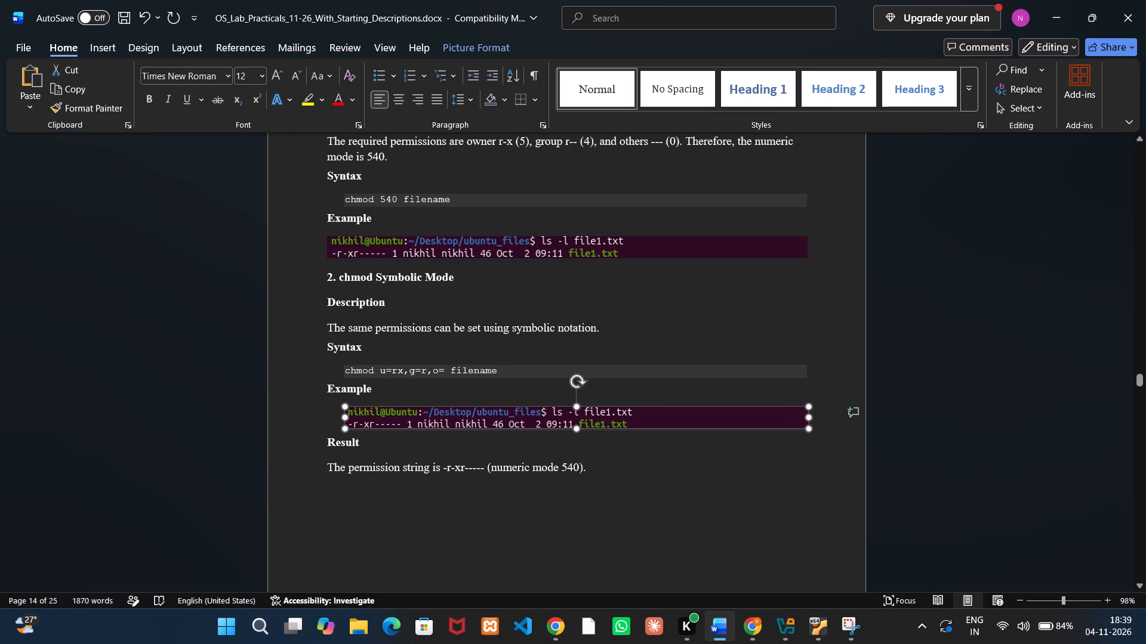
pyautogui.click(731, 467)
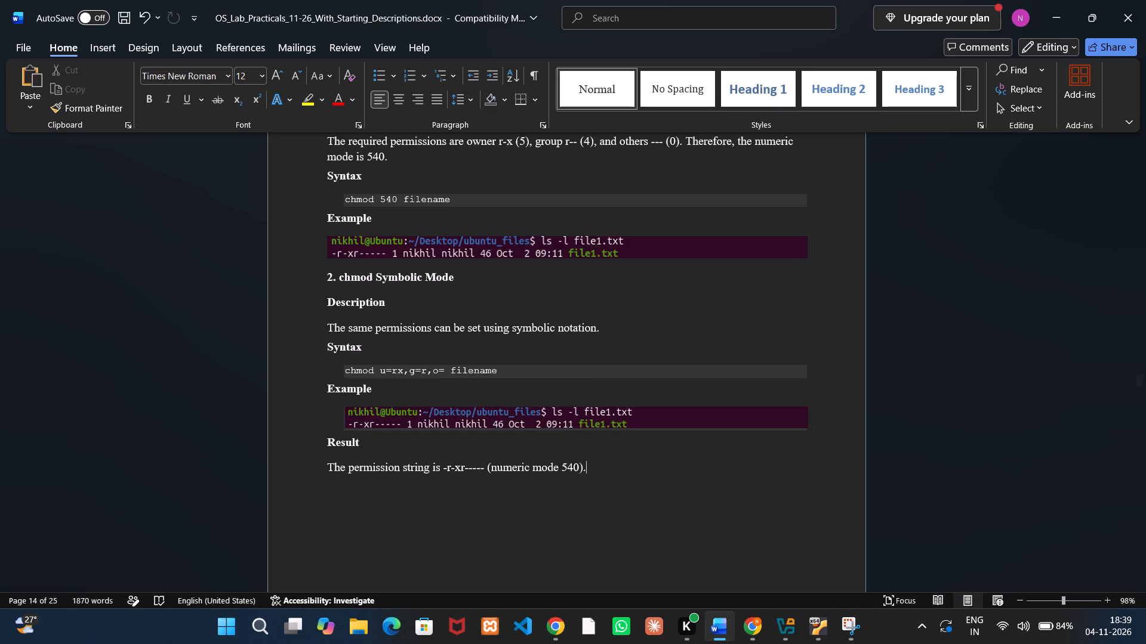
# Review Practical 17's aim, description, syntax and example for the ps command, and look back at the end of Practical 16.
pyautogui.click(639, 488)
pyautogui.scroll(-2, 639, 488)
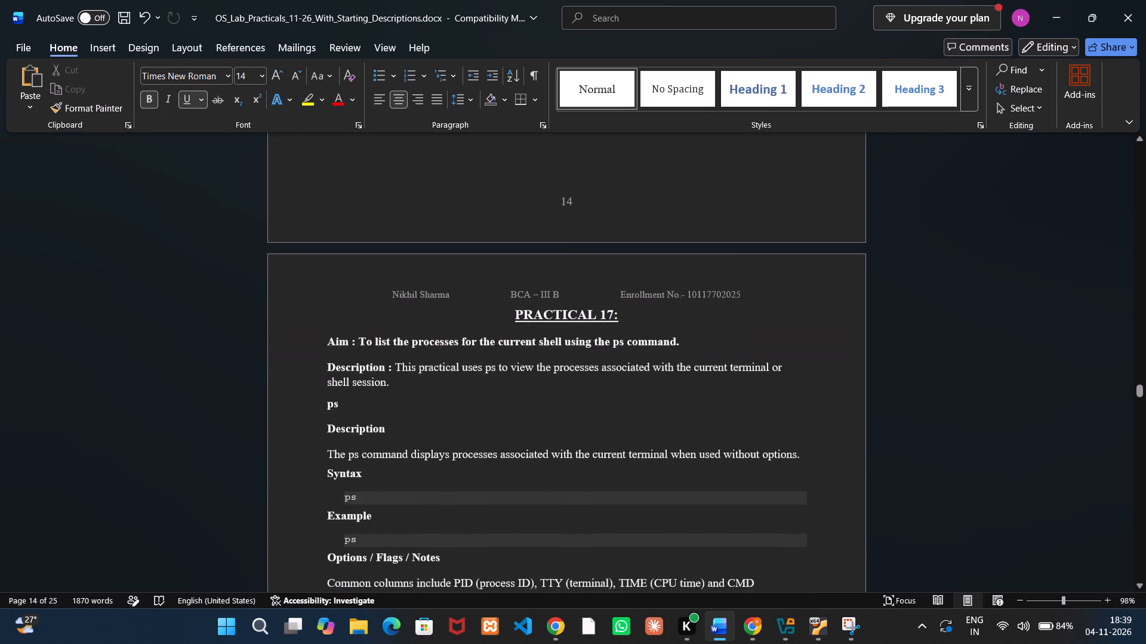
pyautogui.scroll(-1, 639, 488)
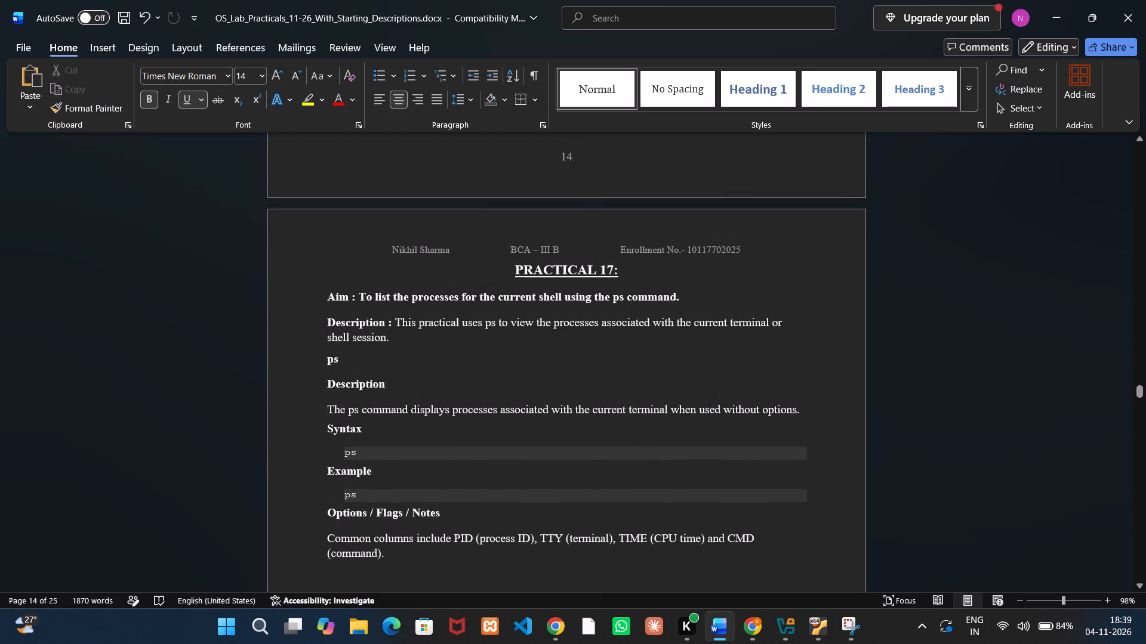
pyautogui.click(639, 488)
pyautogui.click(621, 430)
pyautogui.click(634, 388)
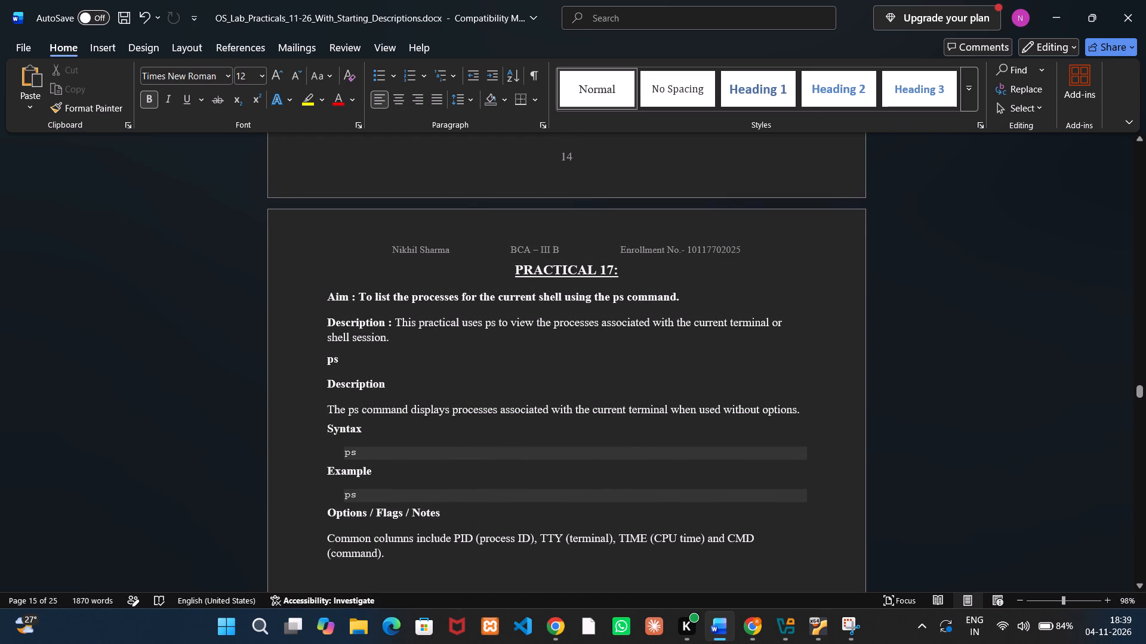
pyautogui.click(590, 356)
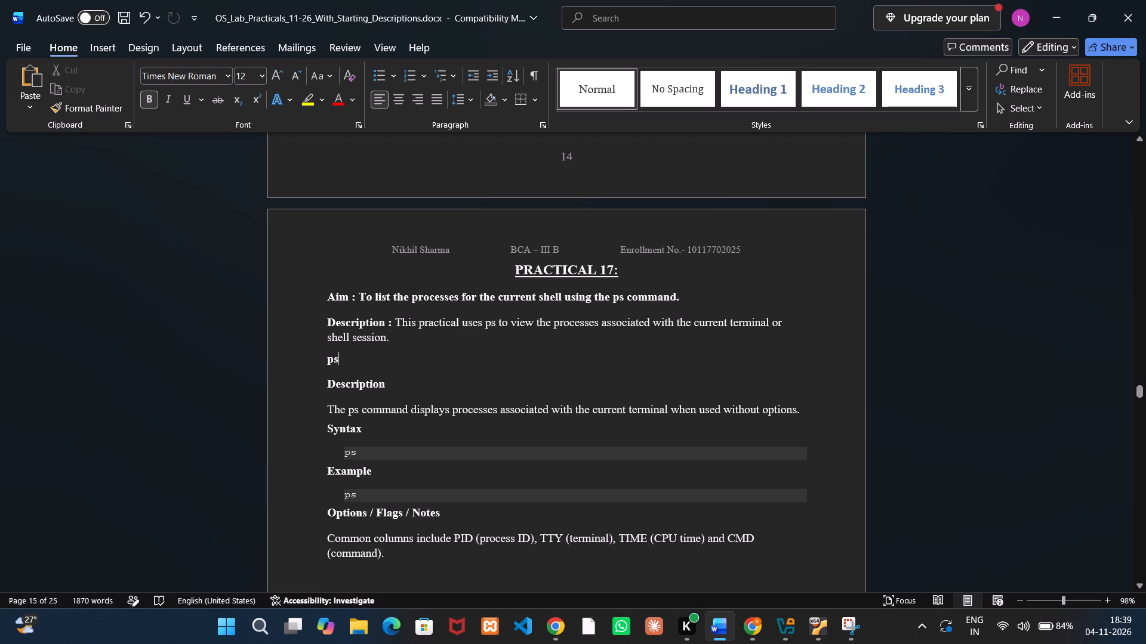
pyautogui.click(593, 336)
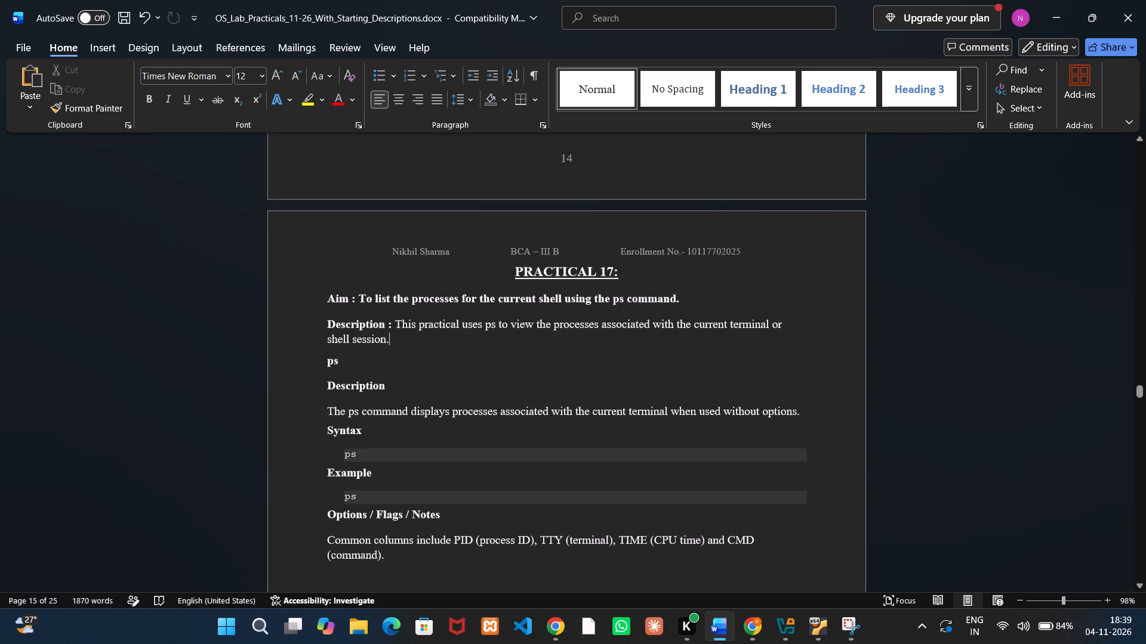
pyautogui.scroll(2, 594, 352)
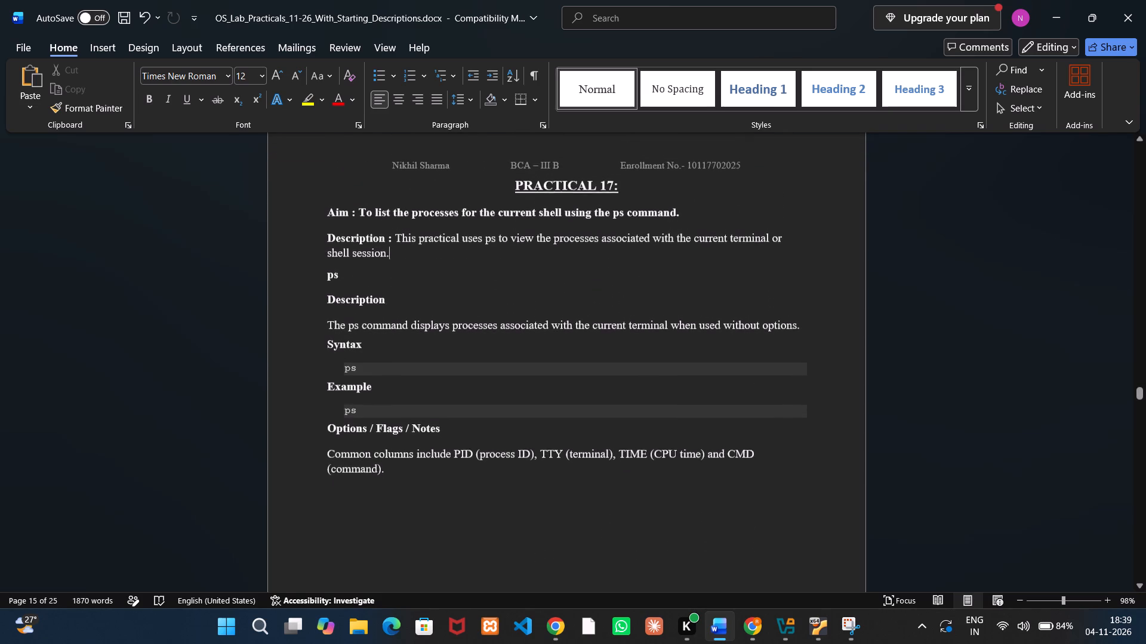
pyautogui.scroll(2, 594, 352)
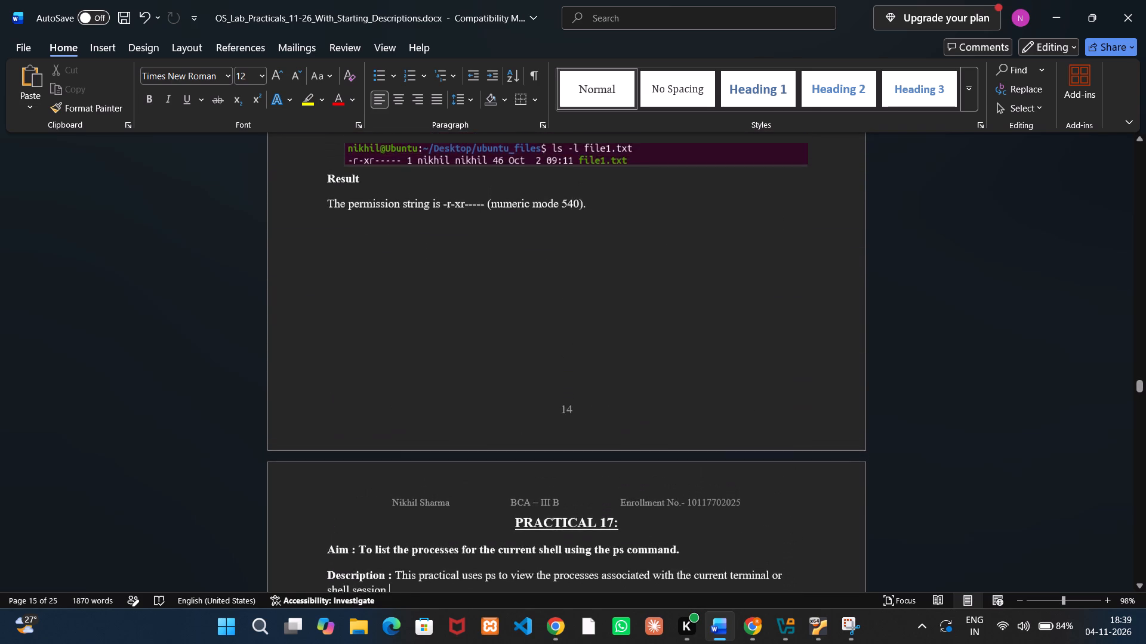
pyautogui.scroll(1, 594, 352)
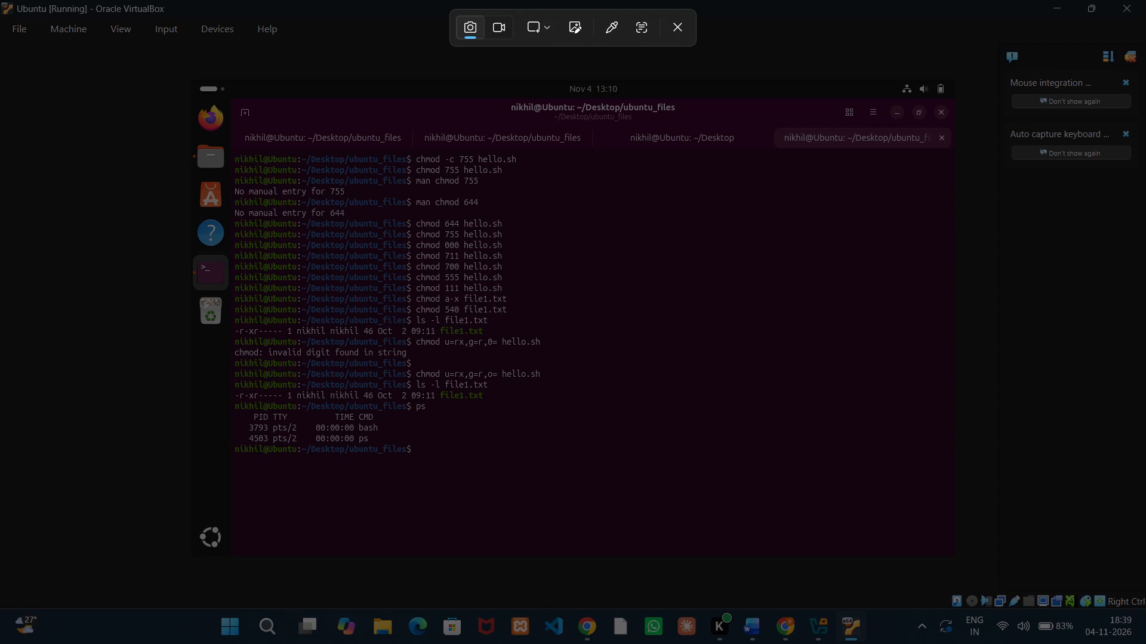
pyautogui.moveTo(230, 401); pyautogui.dragTo(633, 445)
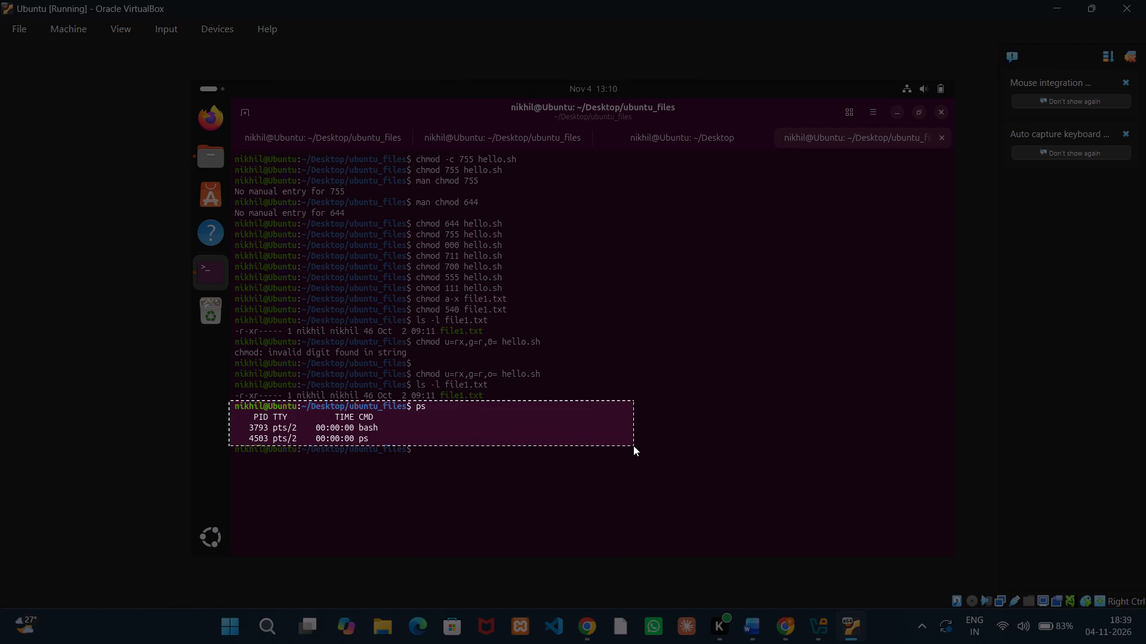
pyautogui.moveTo(633, 445); pyautogui.dragTo(633, 444)
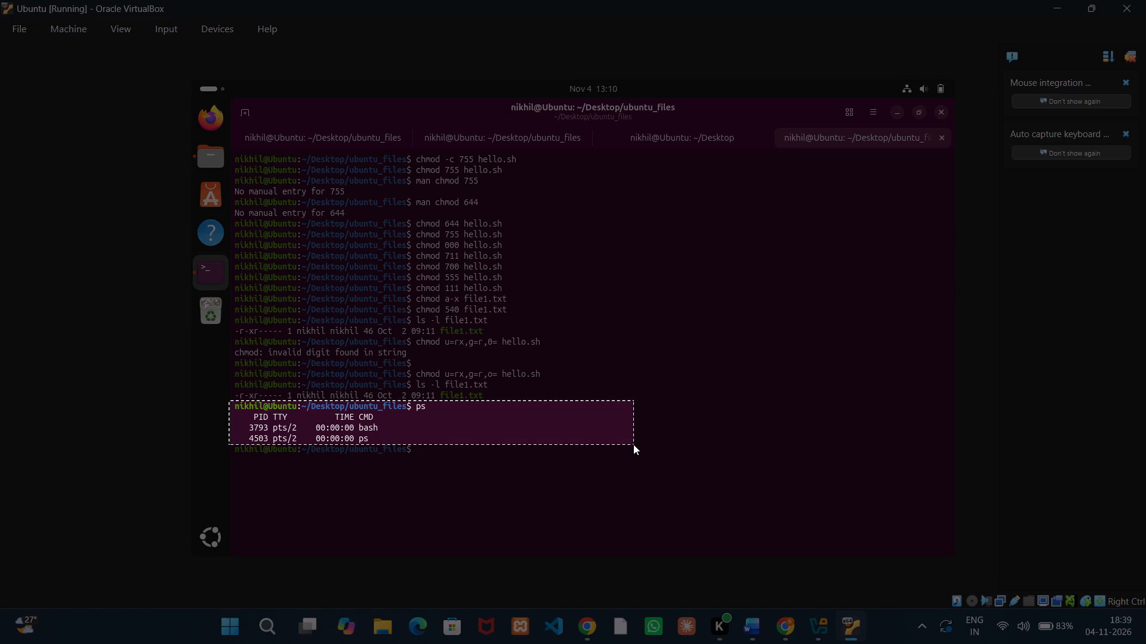
pyautogui.moveTo(633, 444); pyautogui.dragTo(632, 445)
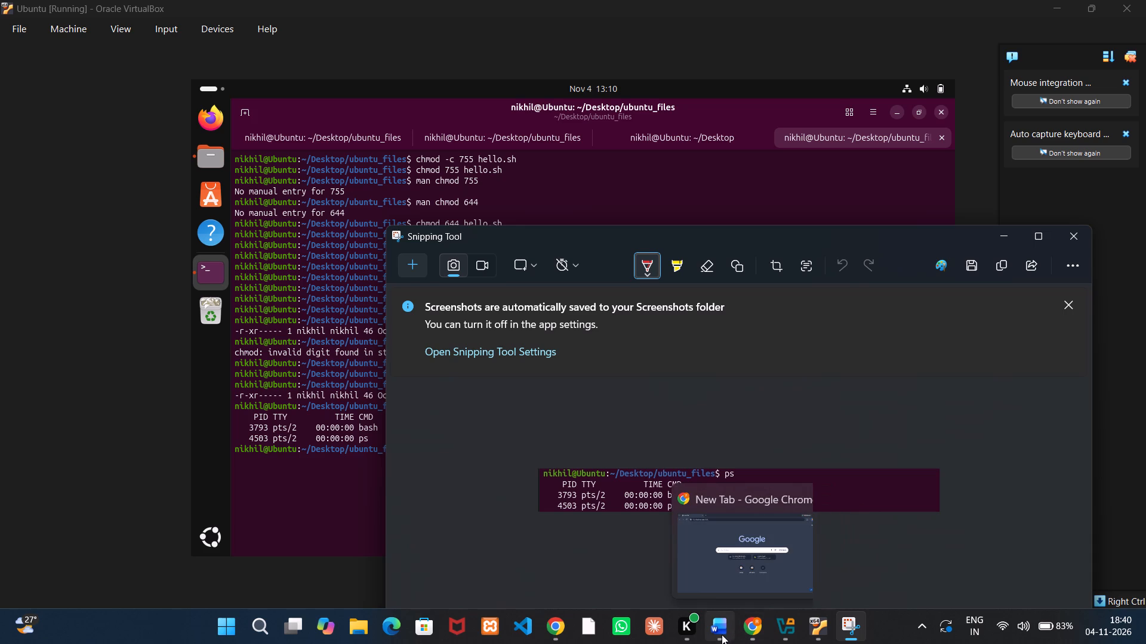
# Switch to the Word document and replace the "ps" example text in Practical 17 with the captured terminal screenshot.
pyautogui.click(728, 587)
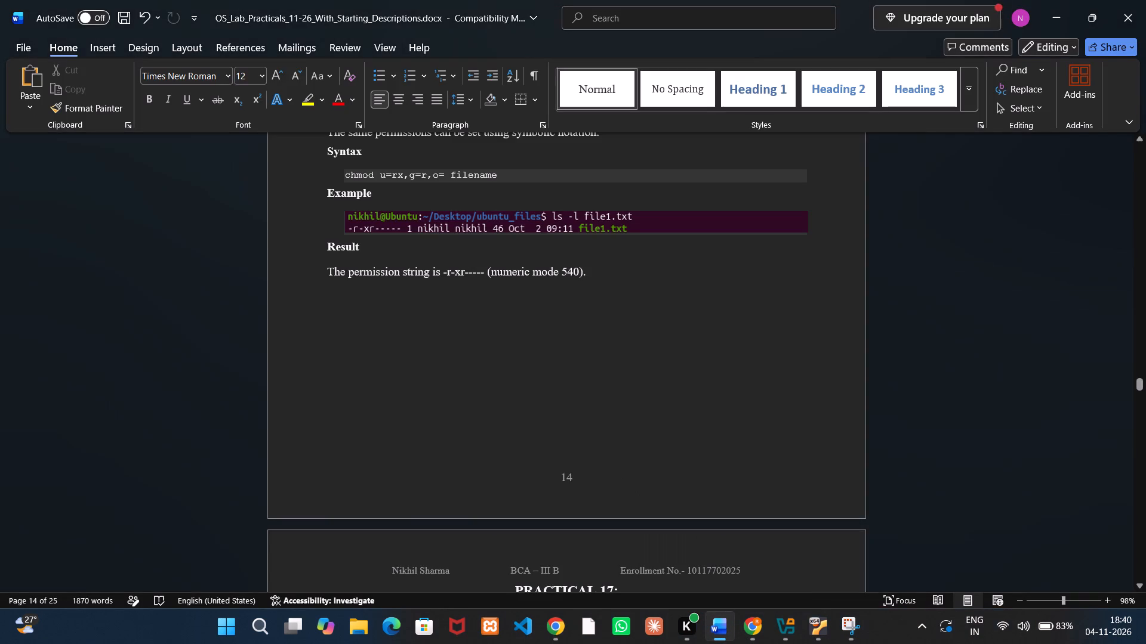
pyautogui.scroll(-1, 586, 439)
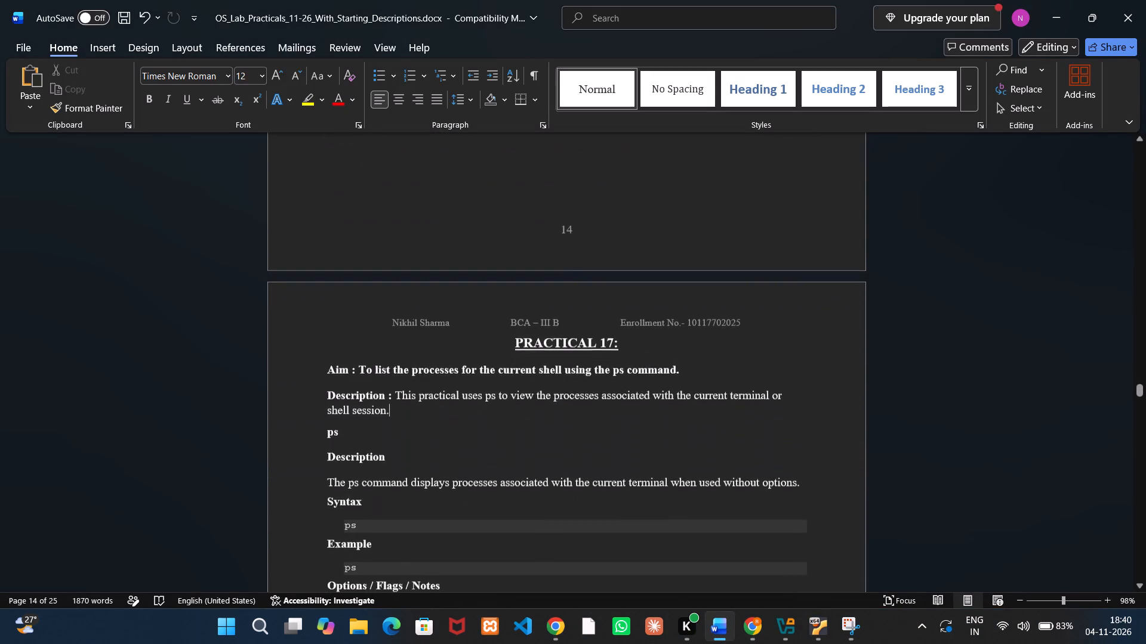
pyautogui.scroll(-2, 586, 439)
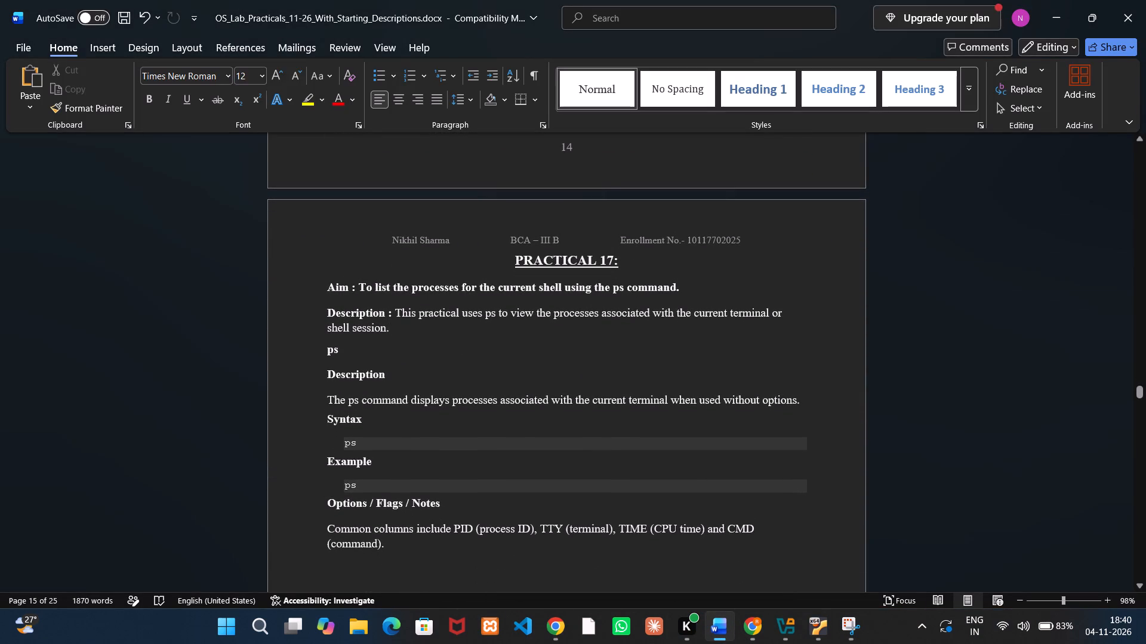
pyautogui.click(491, 490)
pyautogui.press('BackSpace')
pyautogui.press('BackSpace')
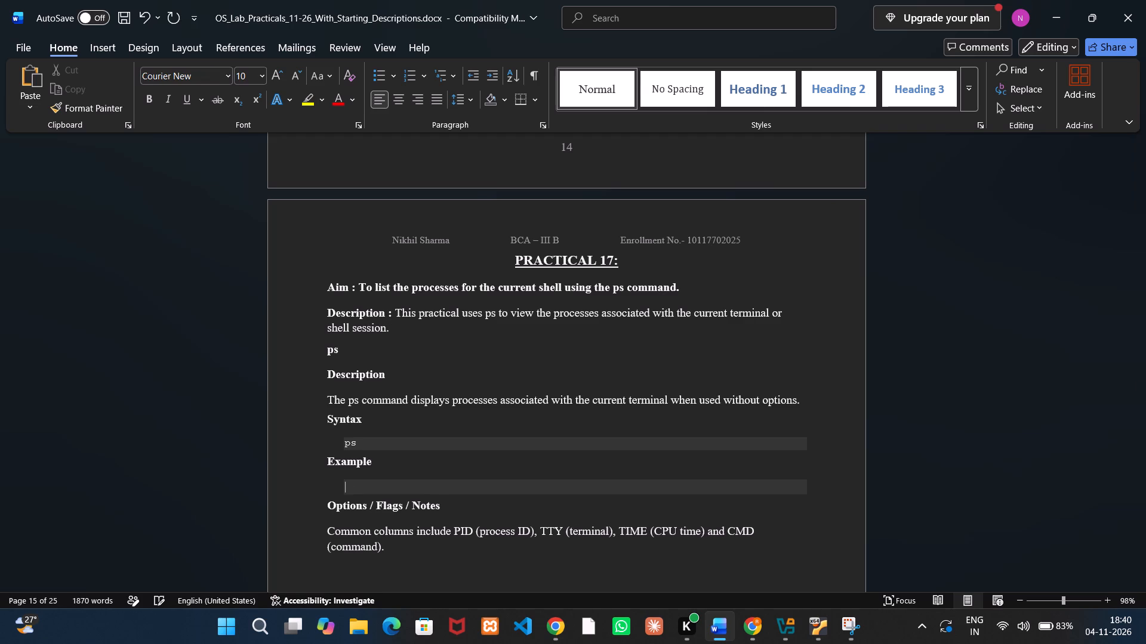
pyautogui.hotkey('ctrl', 'v')
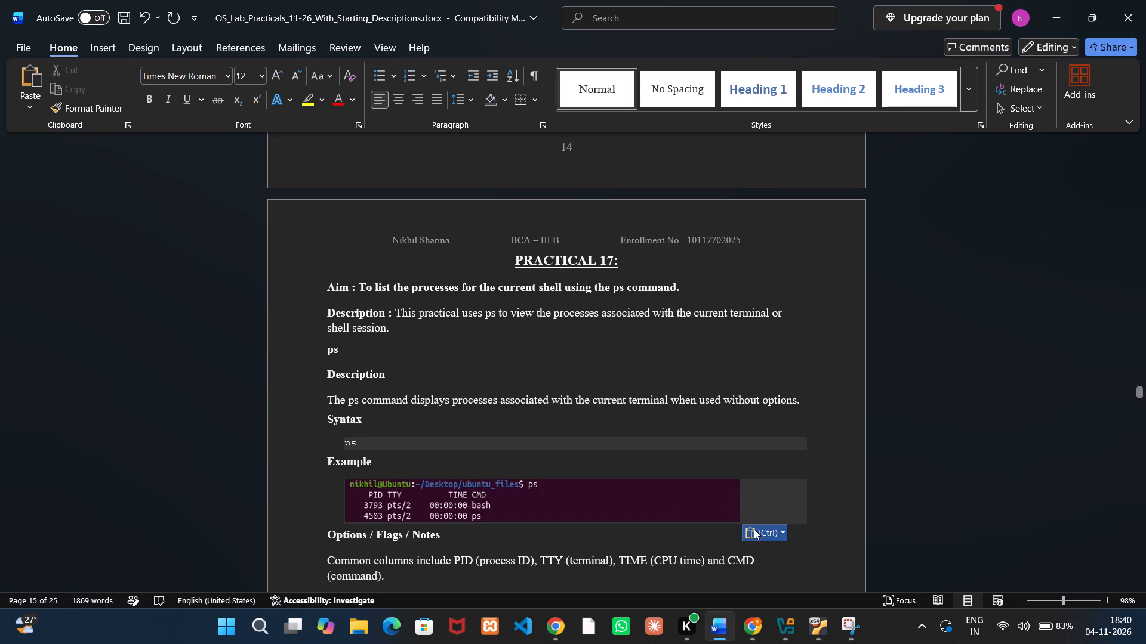
# Enlarge the pasted ps screenshot proportionally until it reaches the right edge of the text area.
pyautogui.click(725, 508)
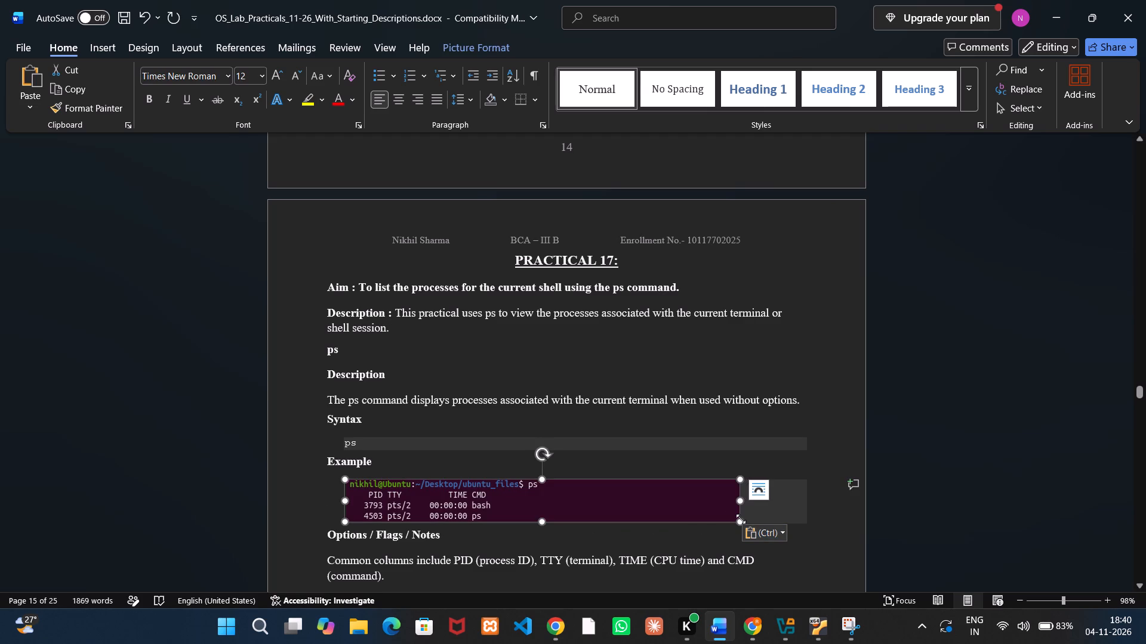
pyautogui.moveTo(741, 519); pyautogui.dragTo(743, 522)
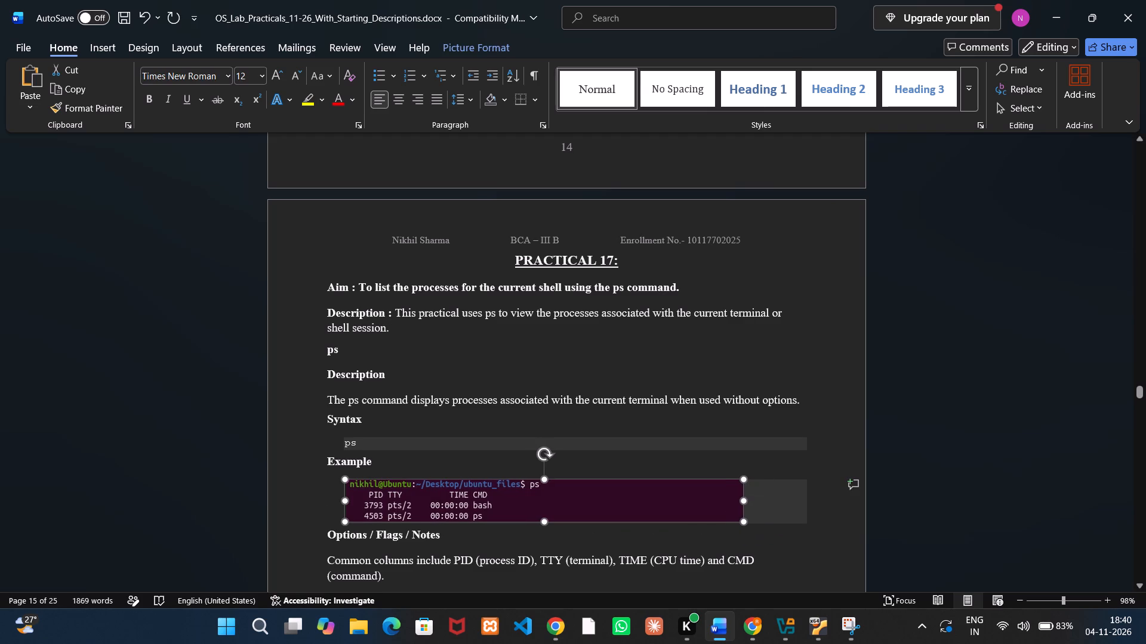
pyautogui.moveTo(743, 522); pyautogui.dragTo(803, 512)
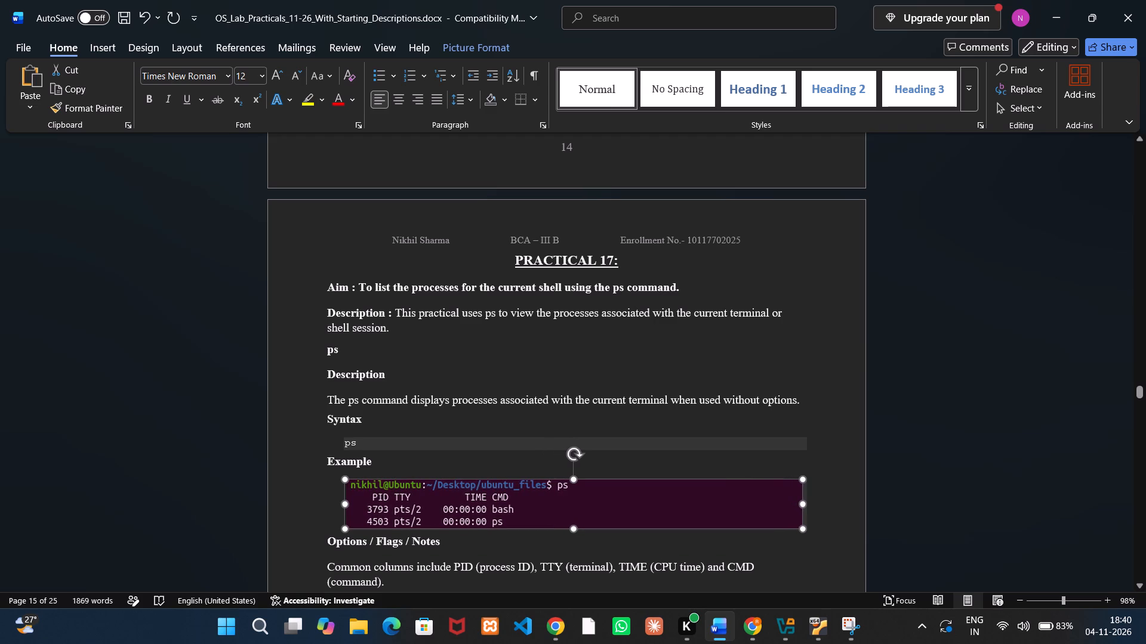
pyautogui.moveTo(803, 512); pyautogui.dragTo(808, 511)
pyautogui.click(655, 555)
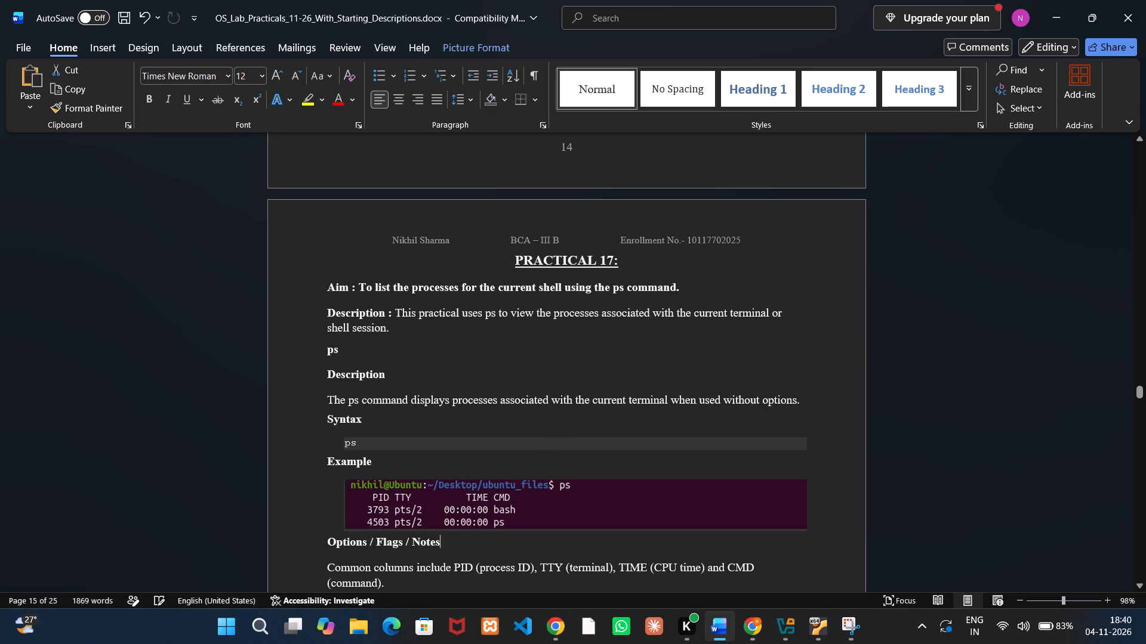
# Check Practical 18's example command, switch to the Ubuntu virtual machine and enter "ps -f" at the terminal prompt without running it.
pyautogui.scroll(-1, 647, 535)
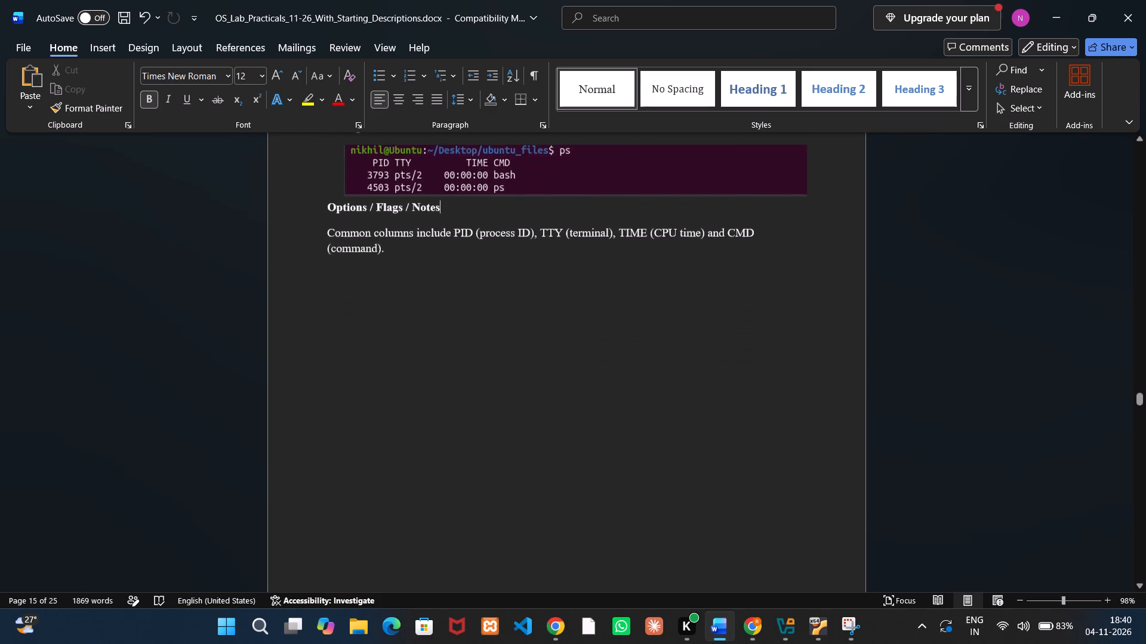
pyautogui.scroll(-3, 647, 535)
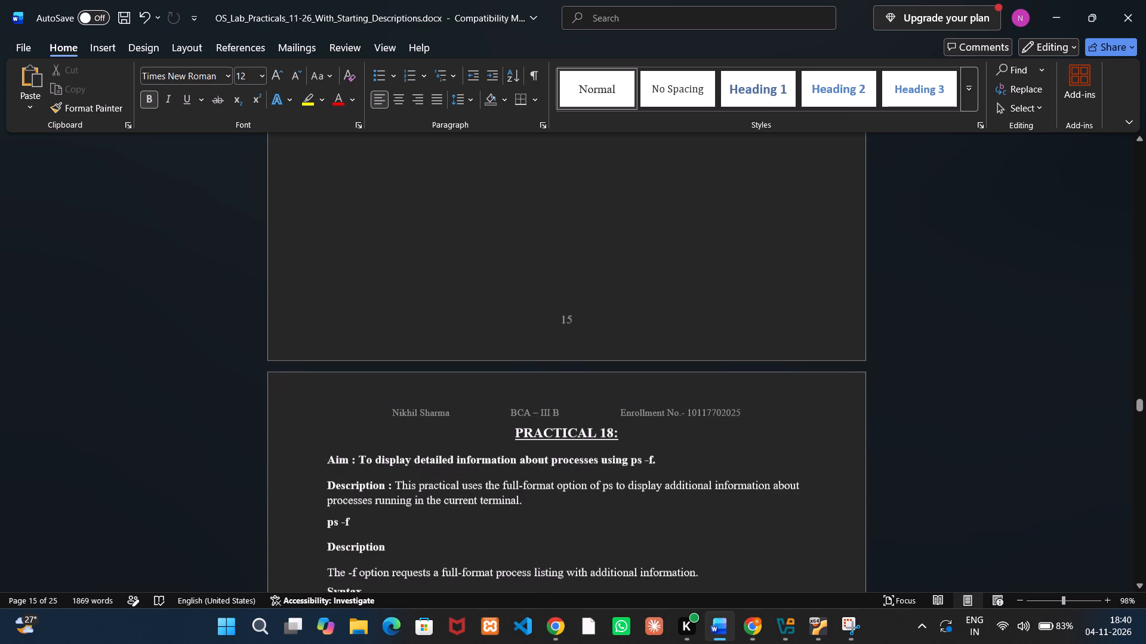
pyautogui.scroll(-1, 647, 535)
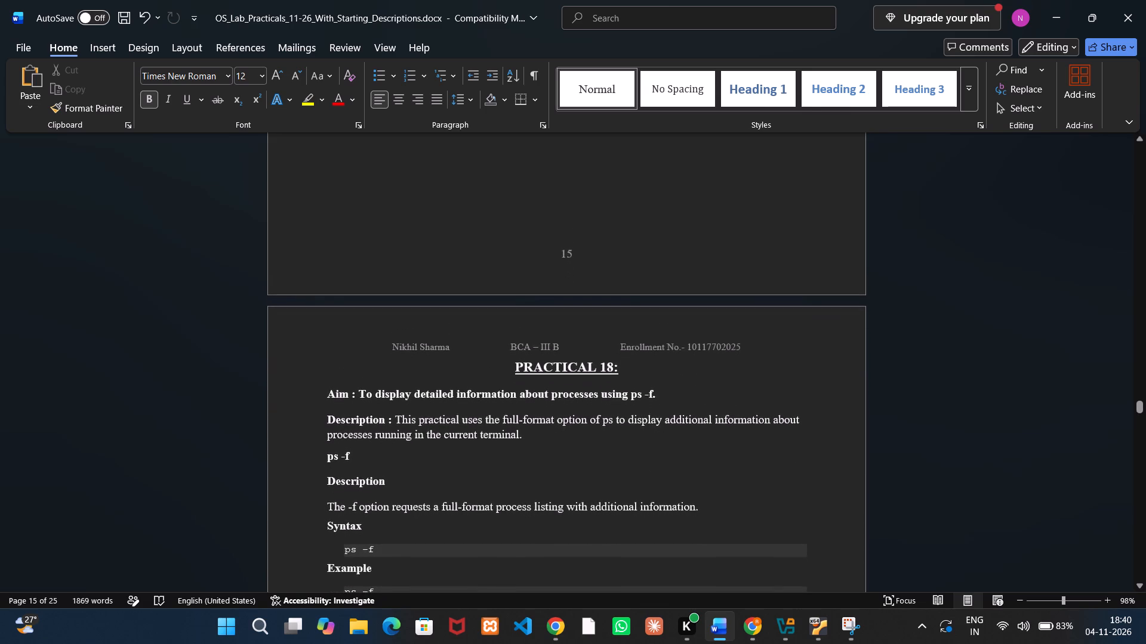
pyautogui.scroll(-3, 647, 535)
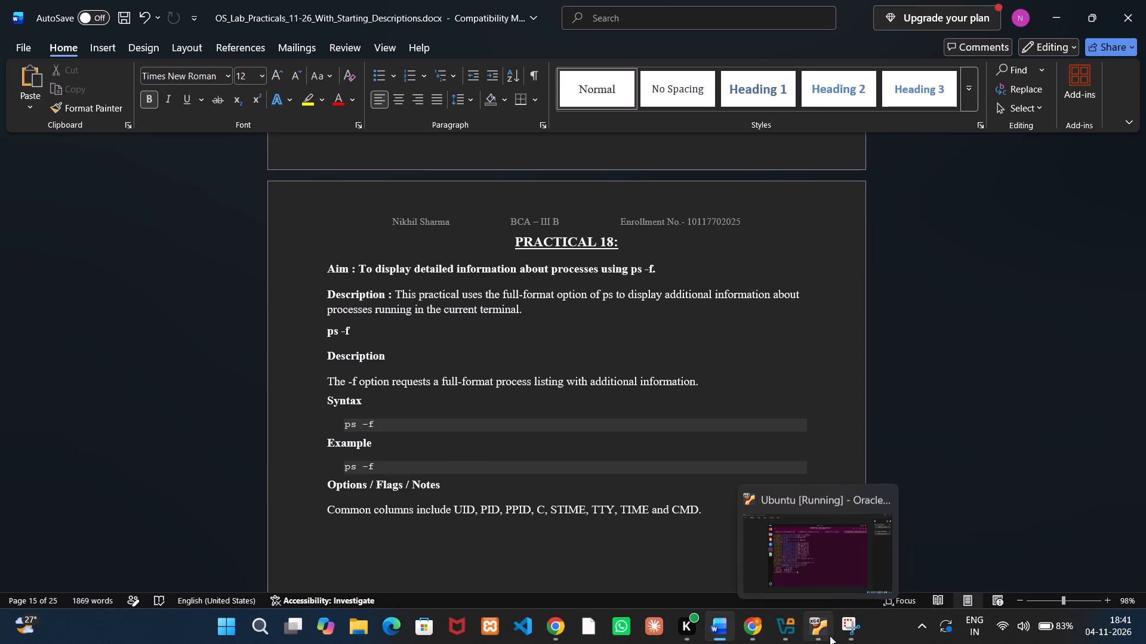
pyautogui.click(810, 591)
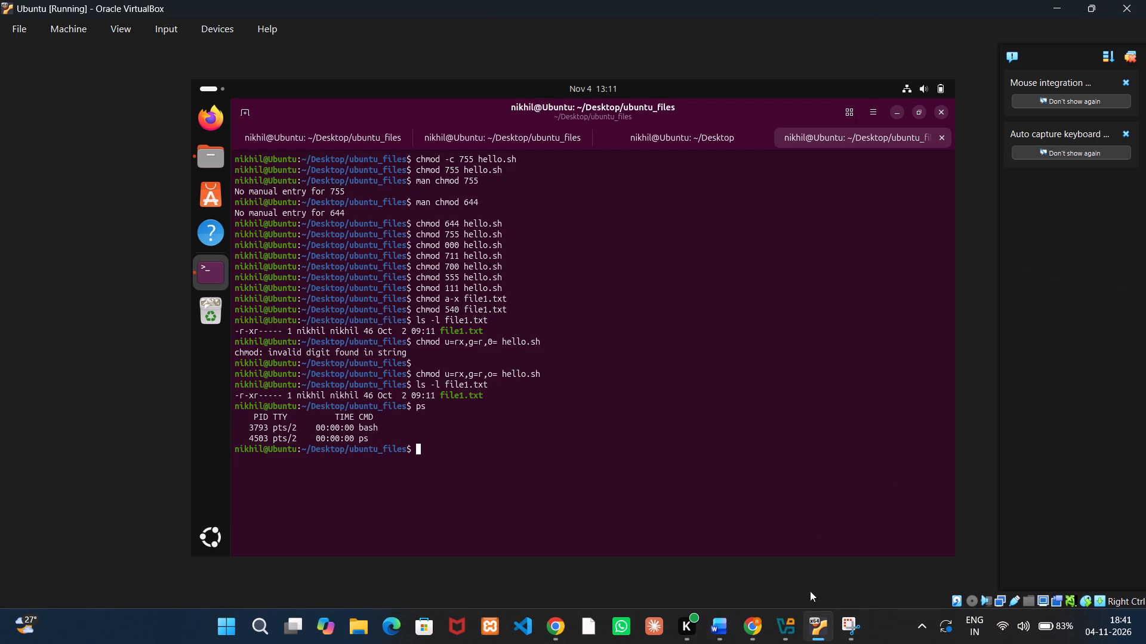
pyautogui.write('s -f')
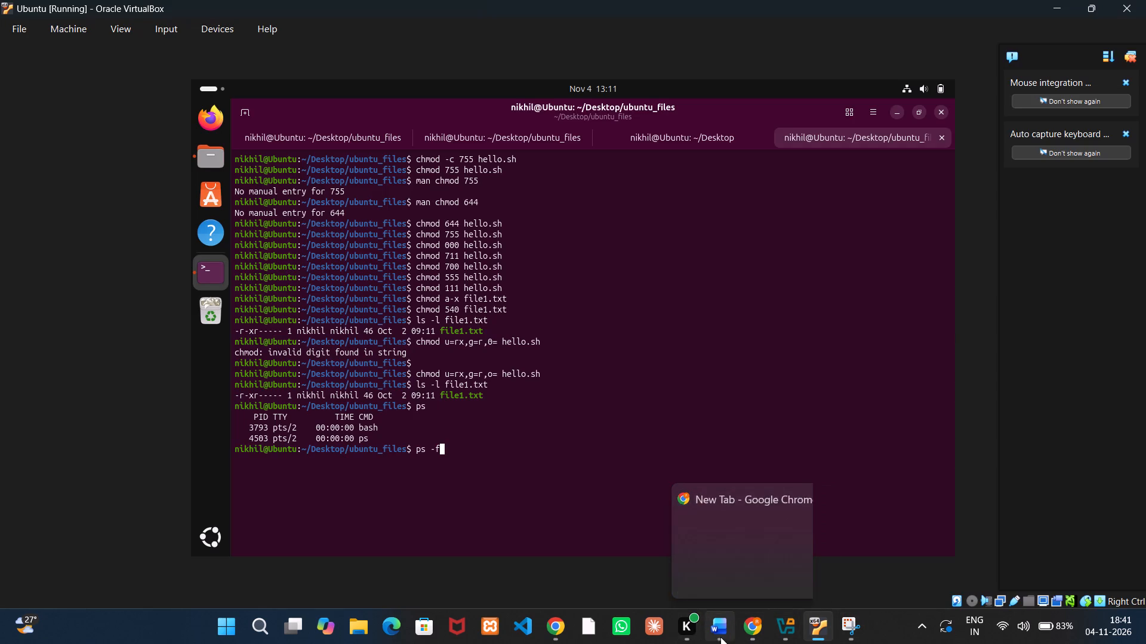
# Return to the Word document and review Practical 17's ps example and option notes, comparing them with the end of Practical 16.
pyautogui.click(720, 590)
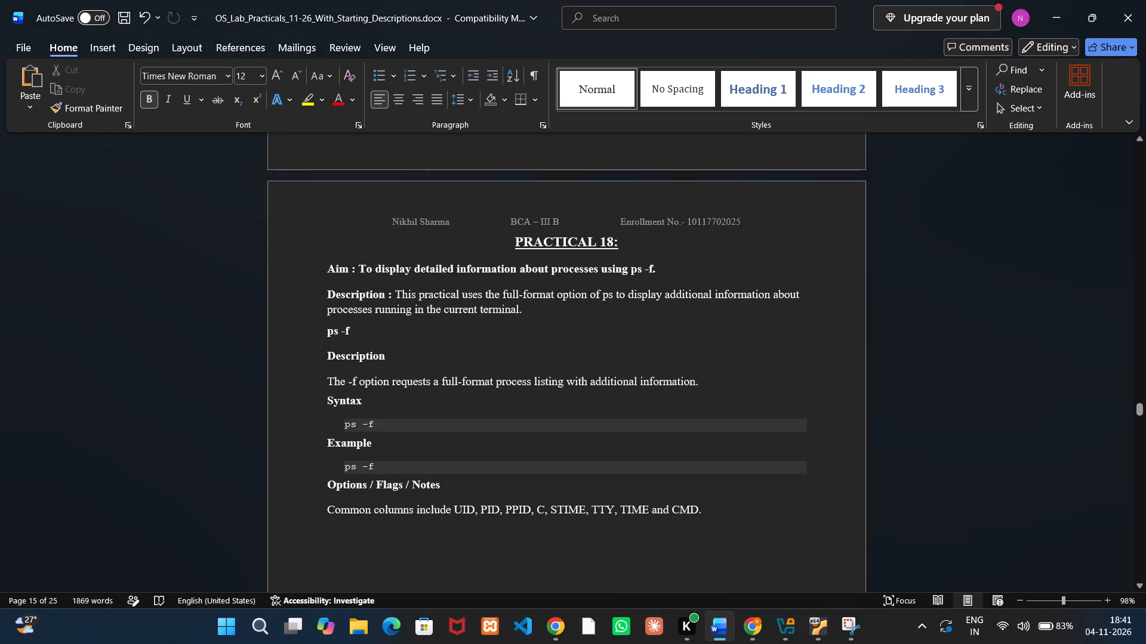
pyautogui.scroll(2, 654, 476)
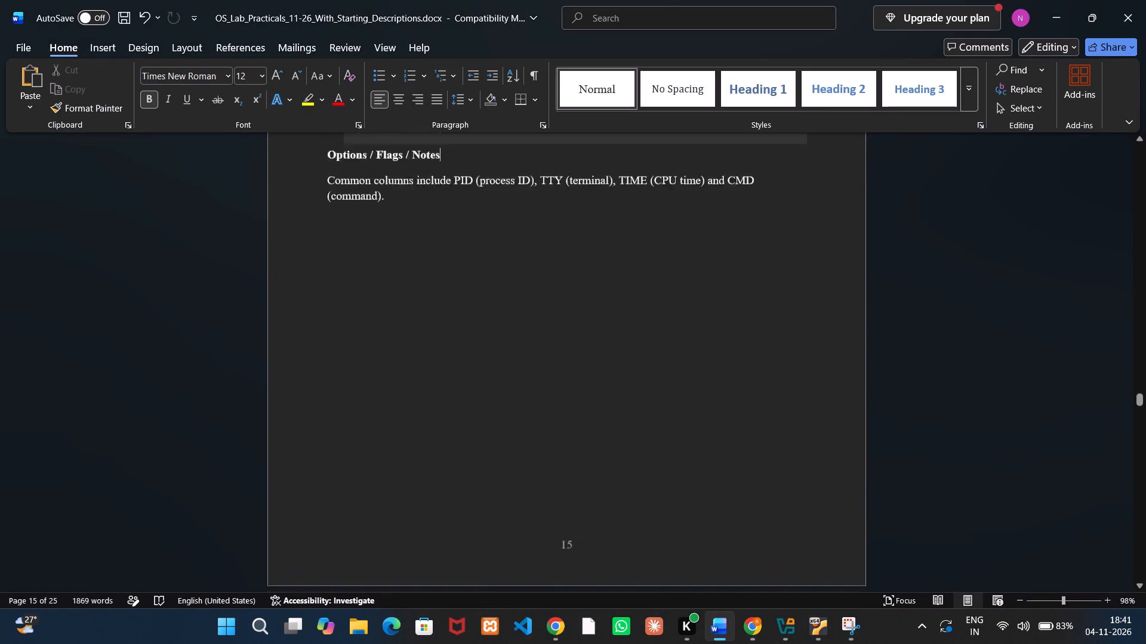
pyautogui.scroll(3, 654, 476)
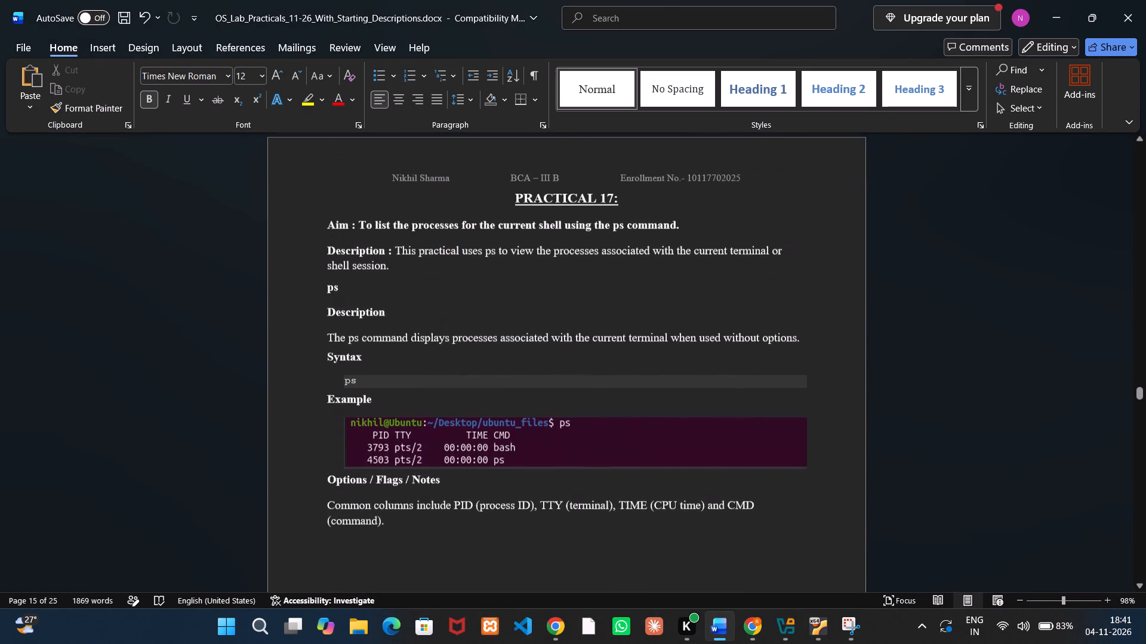
pyautogui.scroll(1, 654, 476)
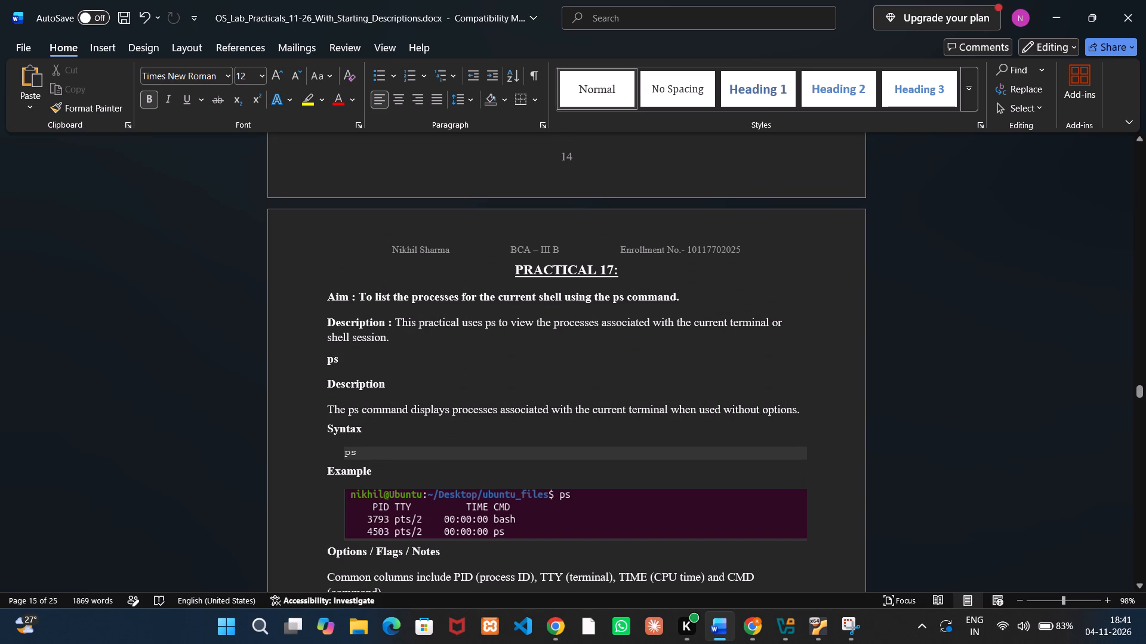
pyautogui.scroll(3, 629, 451)
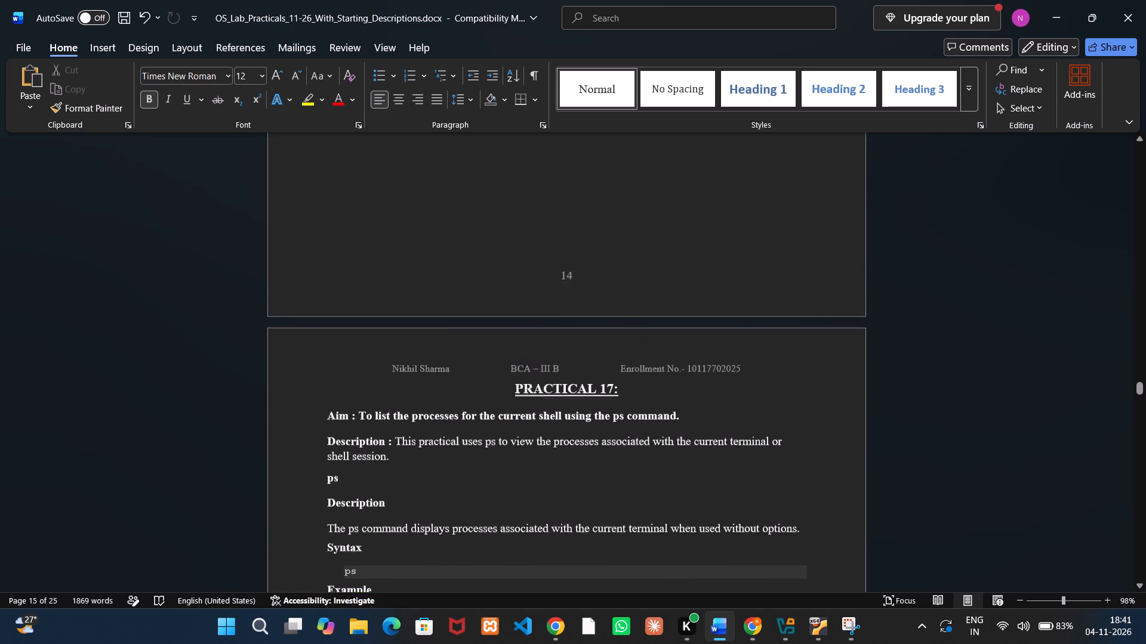
pyautogui.scroll(2, 629, 451)
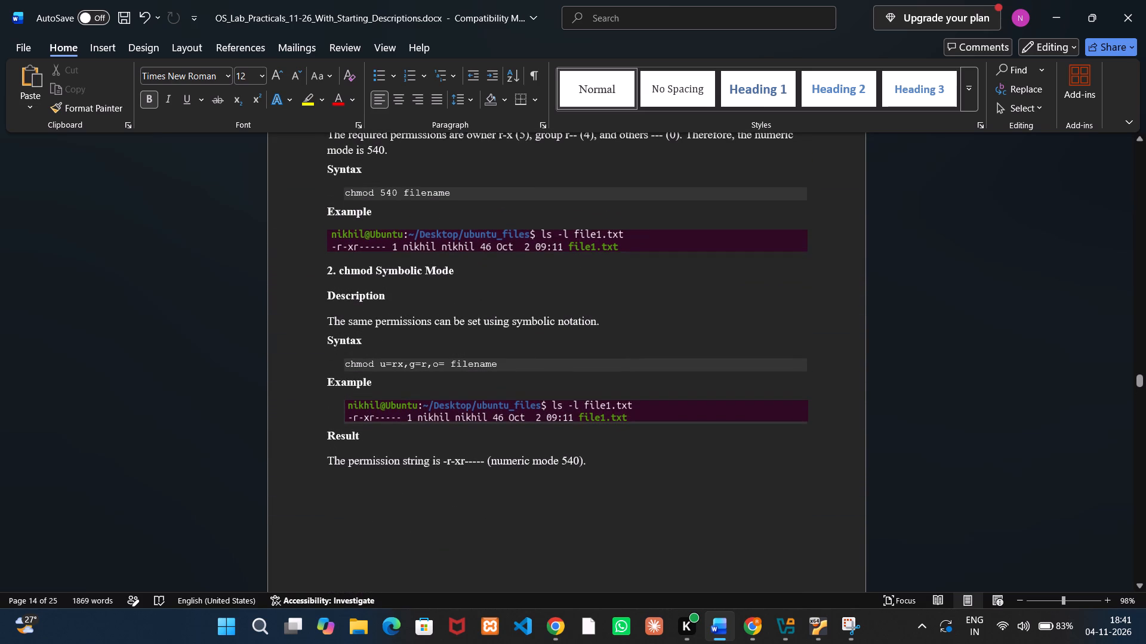
pyautogui.scroll(-2, 629, 451)
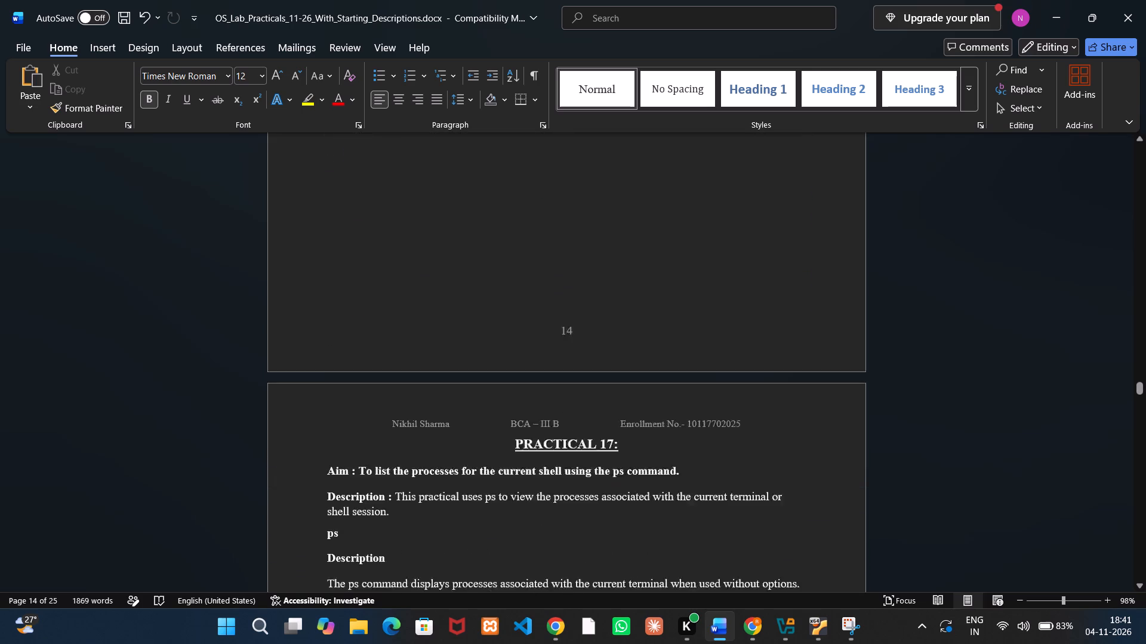
pyautogui.scroll(-2, 629, 451)
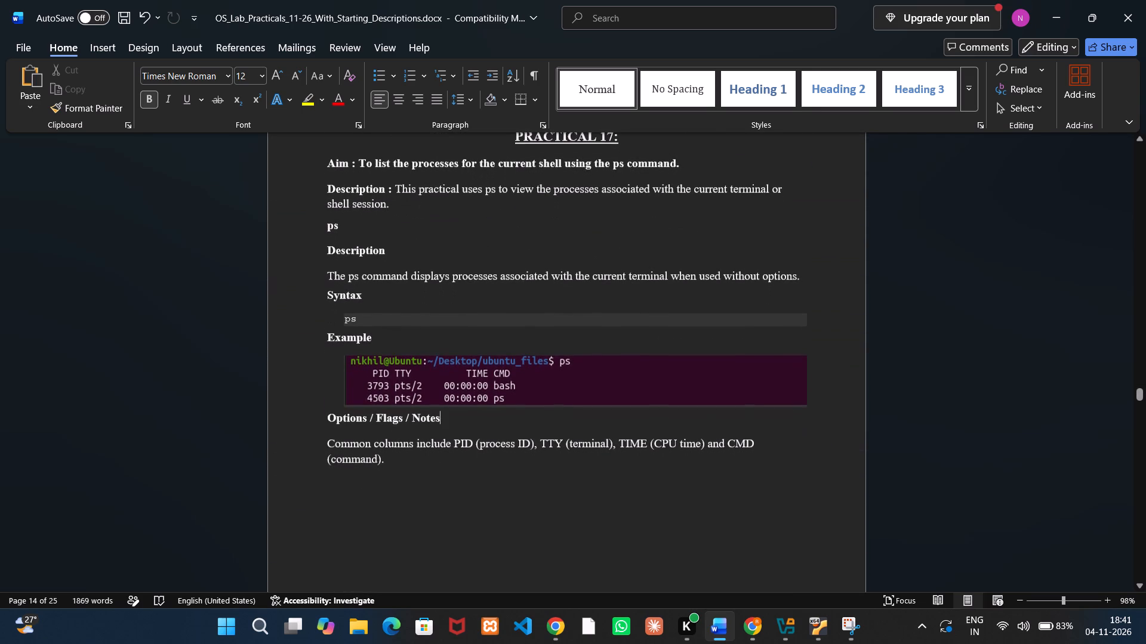
pyautogui.scroll(1, 629, 451)
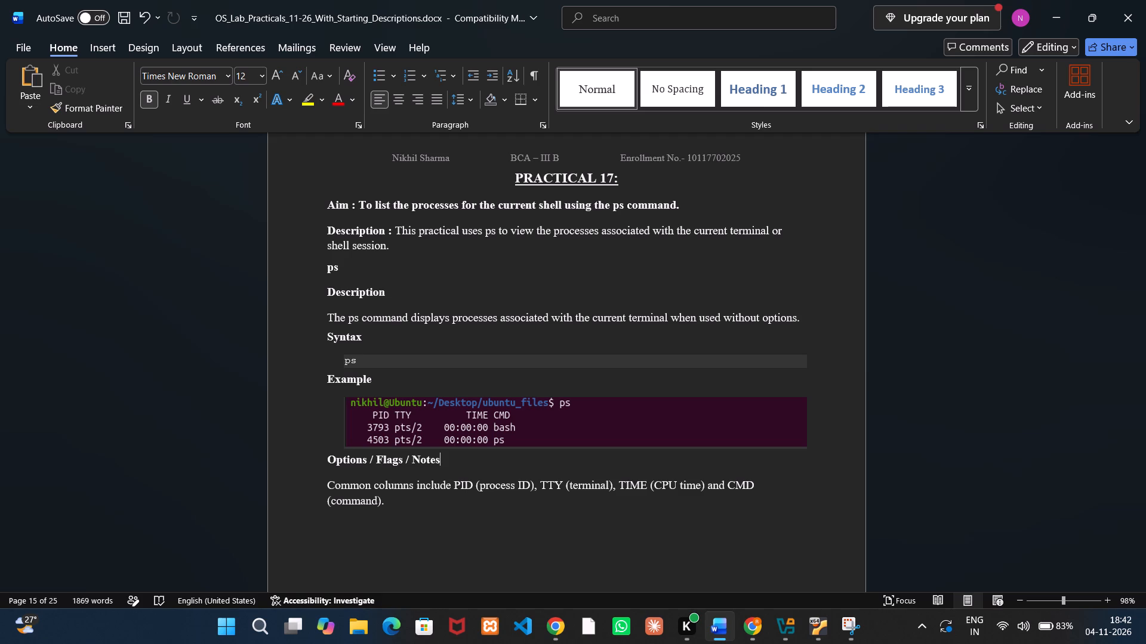
pyautogui.click(808, 425)
pyautogui.scroll(1, 808, 425)
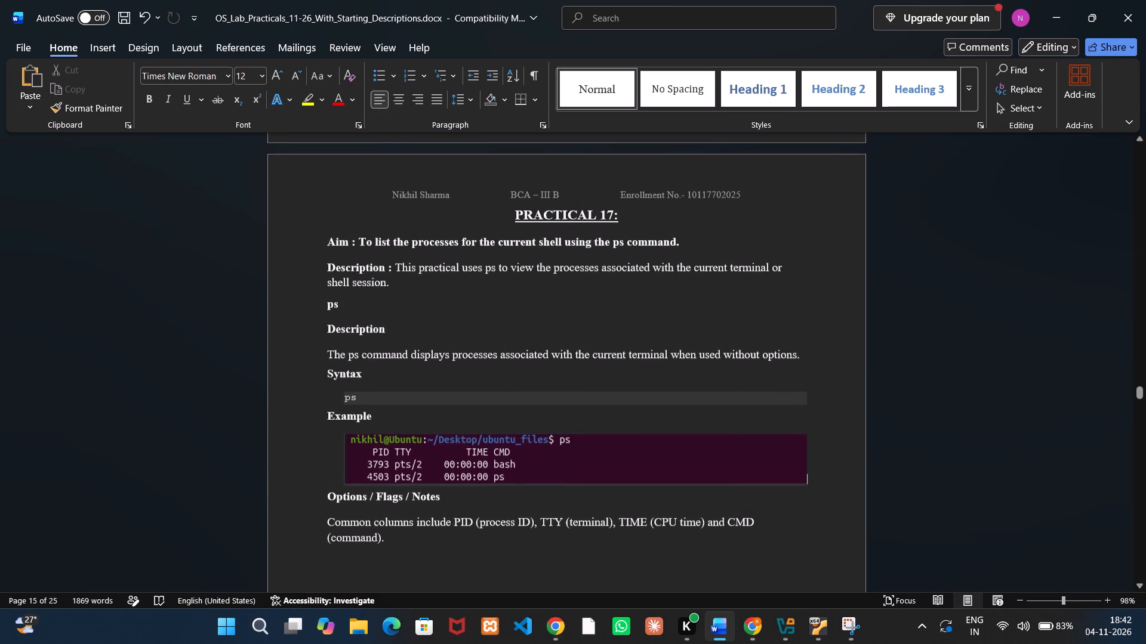
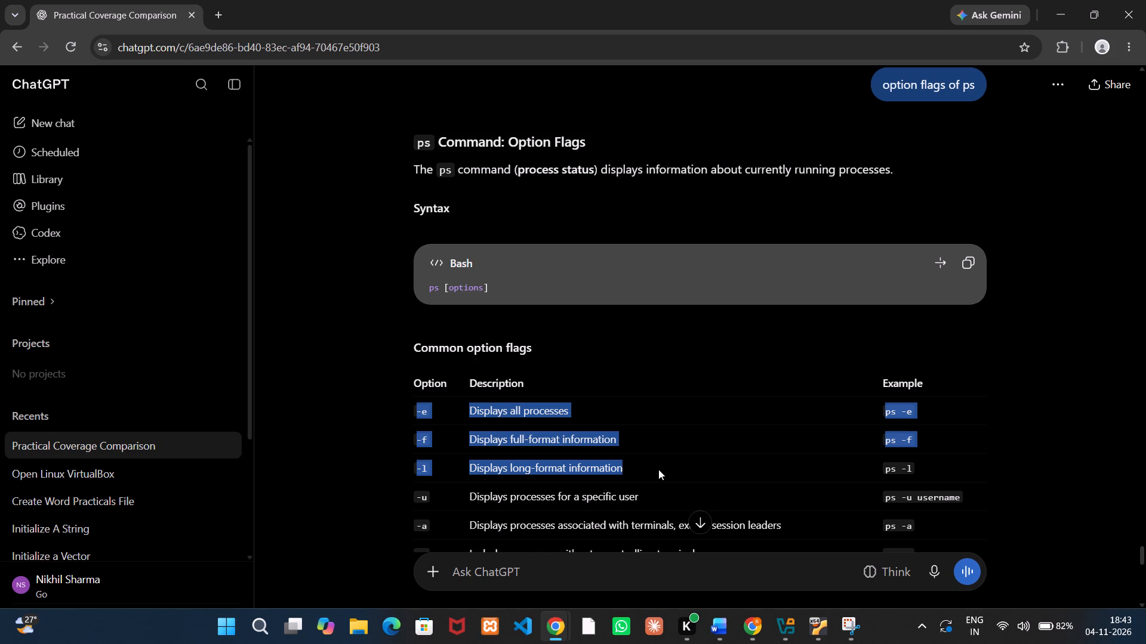
pyautogui.hotkey('ctrl', 'c')
pyautogui.click(741, 568)
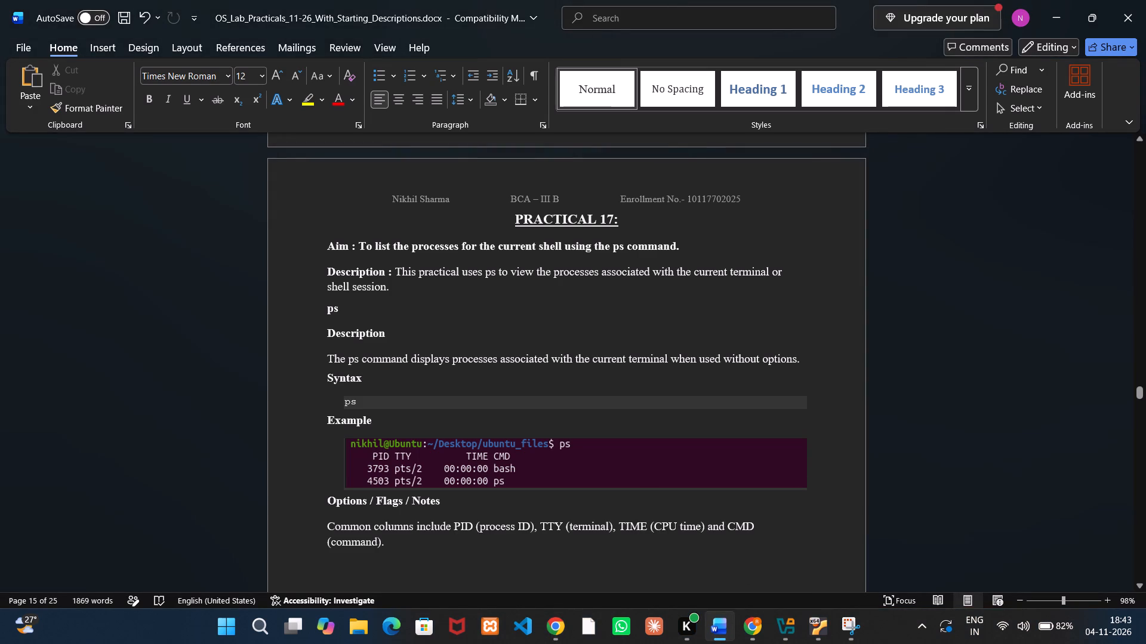
pyautogui.moveTo(328, 524); pyautogui.dragTo(388, 543)
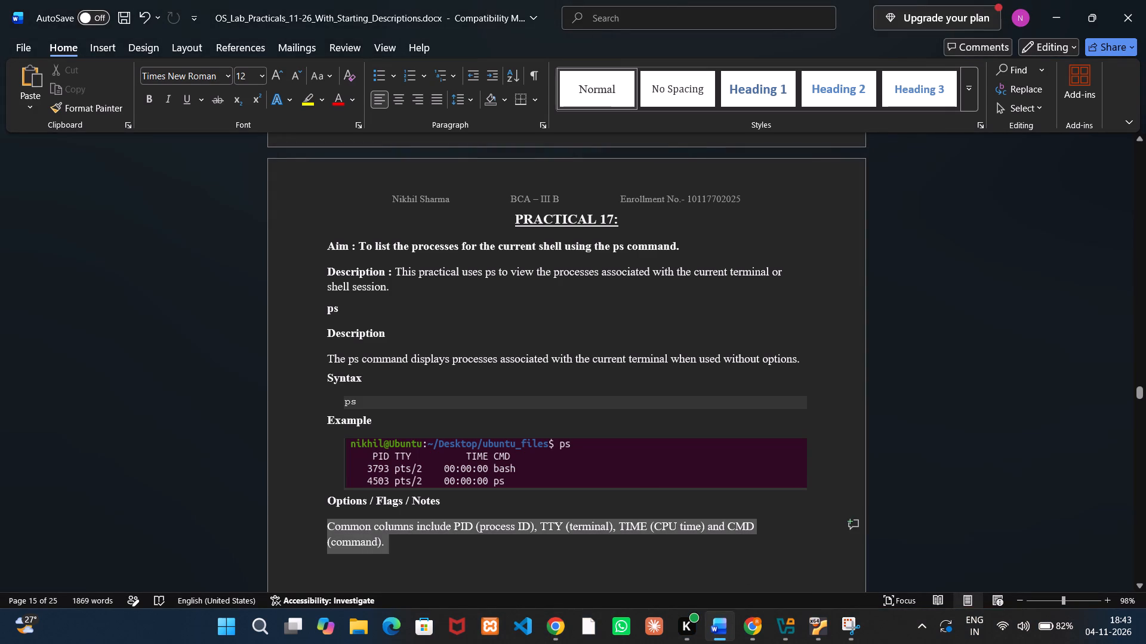
pyautogui.moveTo(388, 543); pyautogui.dragTo(383, 540)
pyautogui.moveTo(383, 540); pyautogui.dragTo(384, 540)
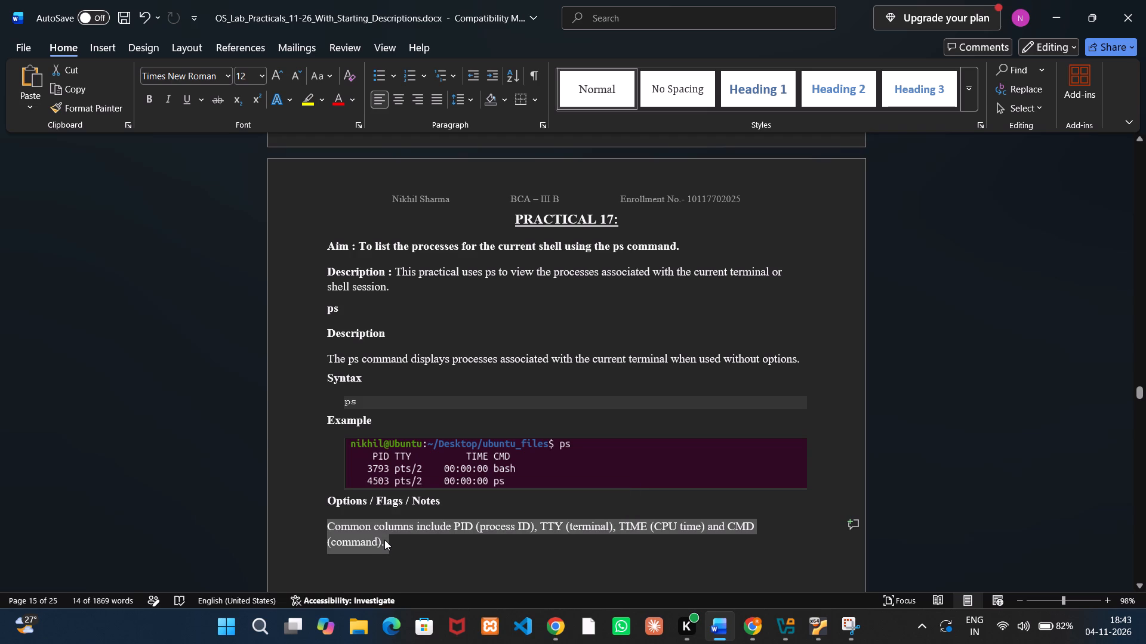
pyautogui.hotkey('ctrl', 'v')
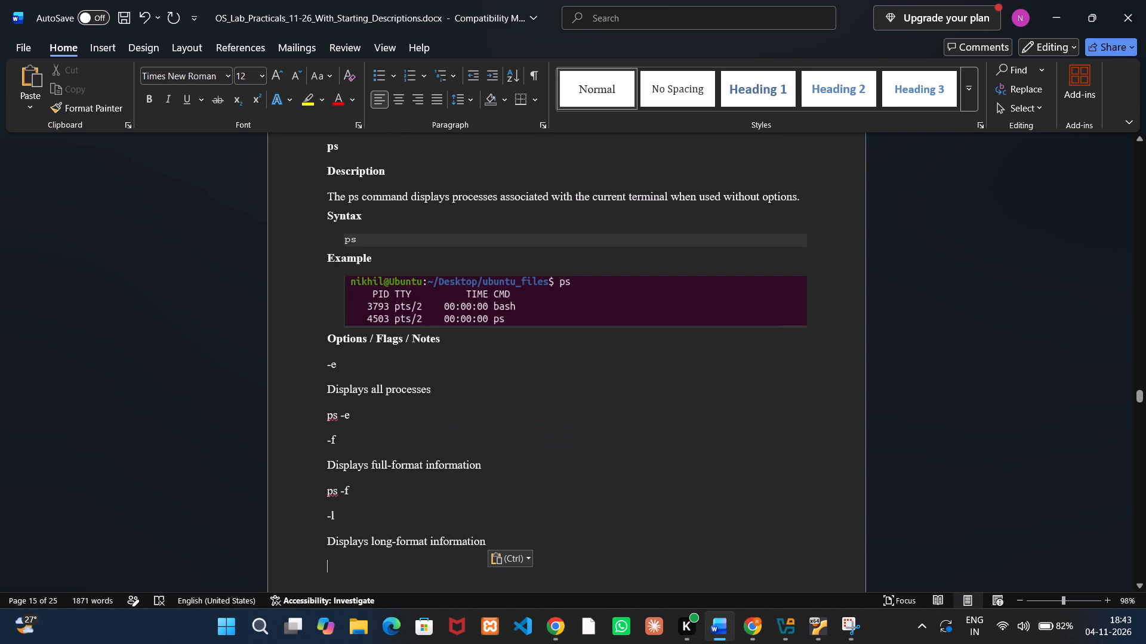
# Make the -e flag under Practical 17's Options / Flags / Notes bold with font size 14.
pyautogui.moveTo(337, 361); pyautogui.dragTo(326, 361)
pyautogui.moveTo(326, 361); pyautogui.dragTo(326, 361)
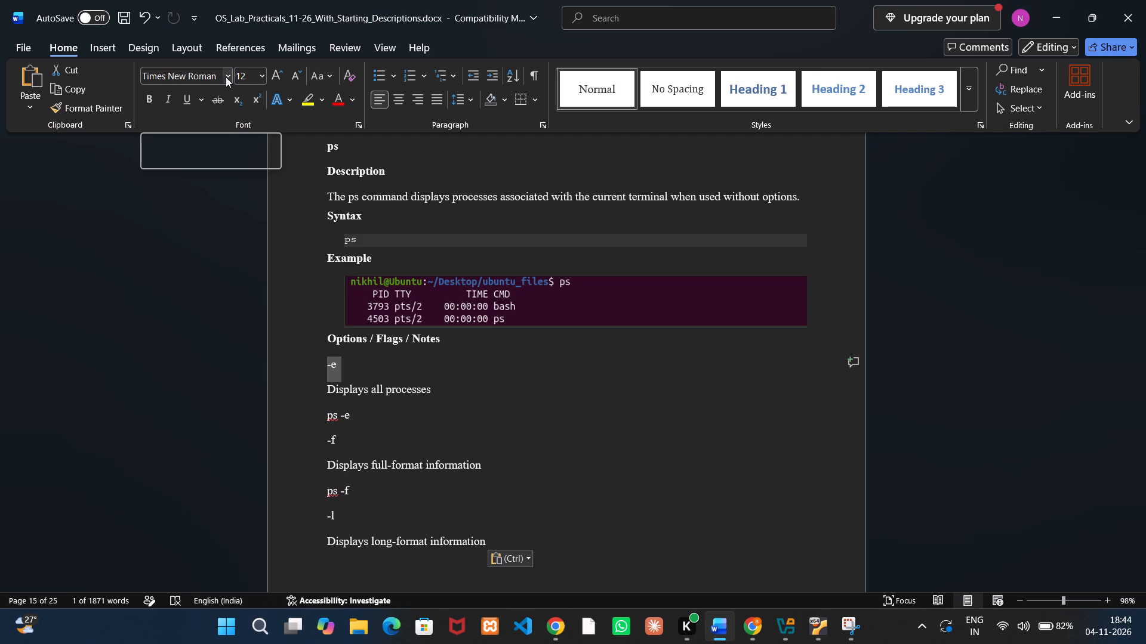
pyautogui.click(150, 98)
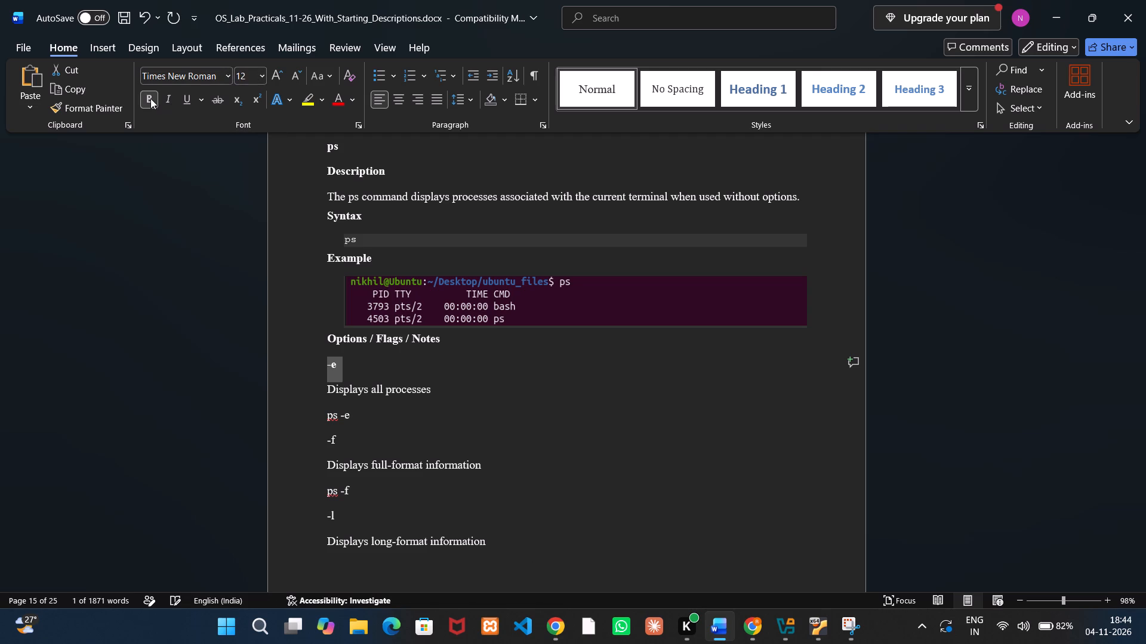
pyautogui.click(249, 74)
pyautogui.press('BackSpace')
pyautogui.press('2')
pyautogui.press('BackSpace')
pyautogui.press('1')
pyautogui.press('4')
pyautogui.click(369, 365)
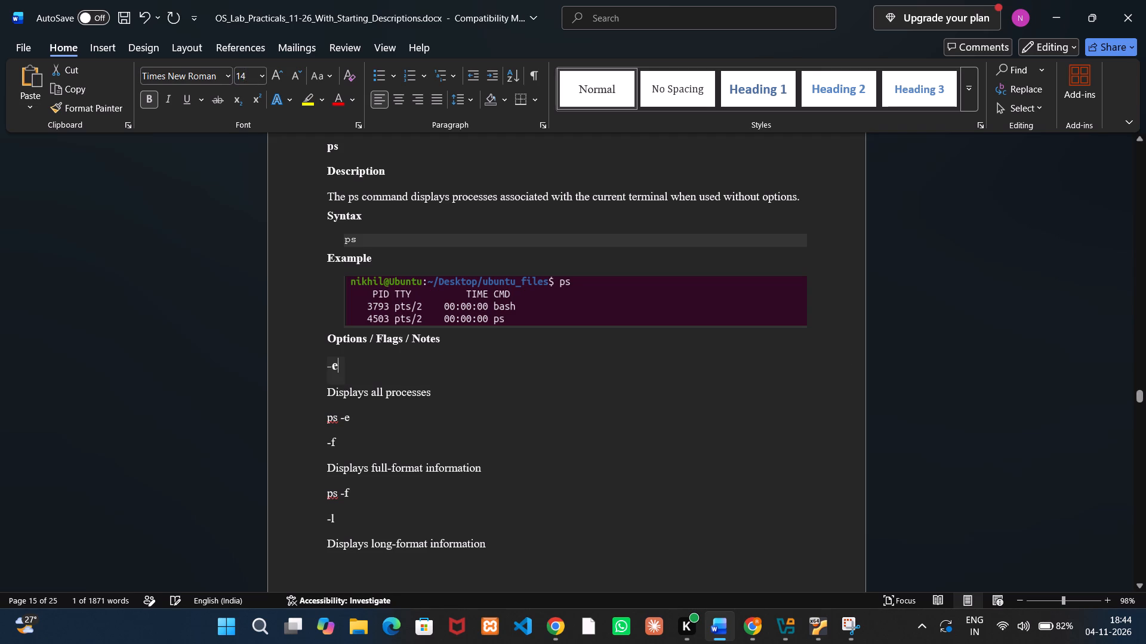
# Add " : " after the -e flag and bring "Displays all processes" up onto the same line.
pyautogui.press('space')
pyautogui.write(':')
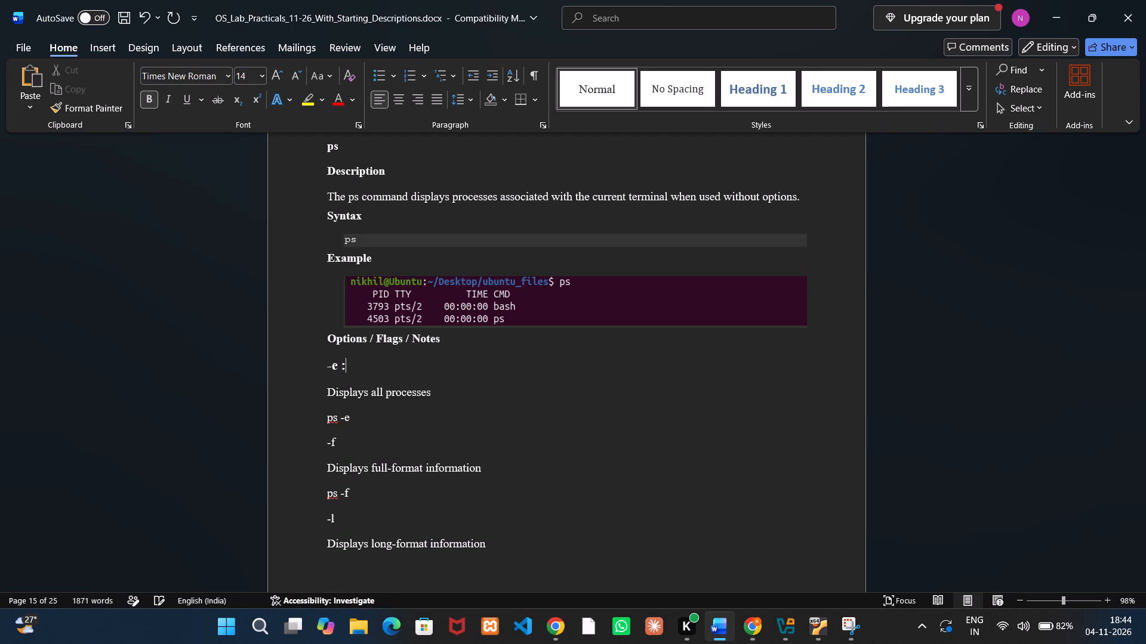
pyautogui.press('space')
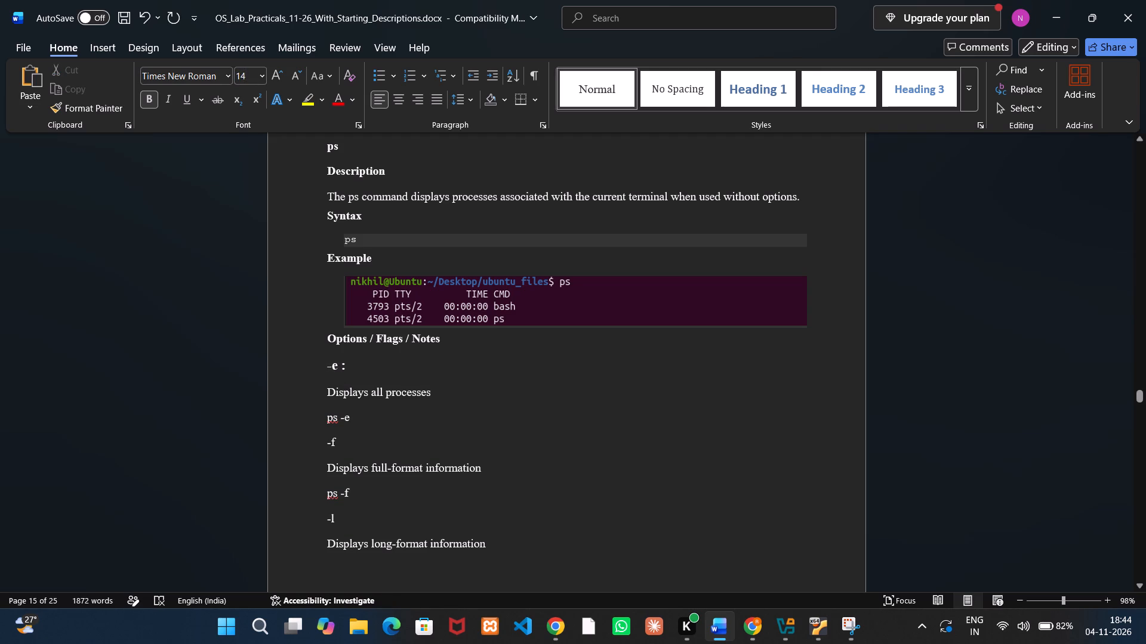
pyautogui.click(330, 388)
pyautogui.press('BackSpace')
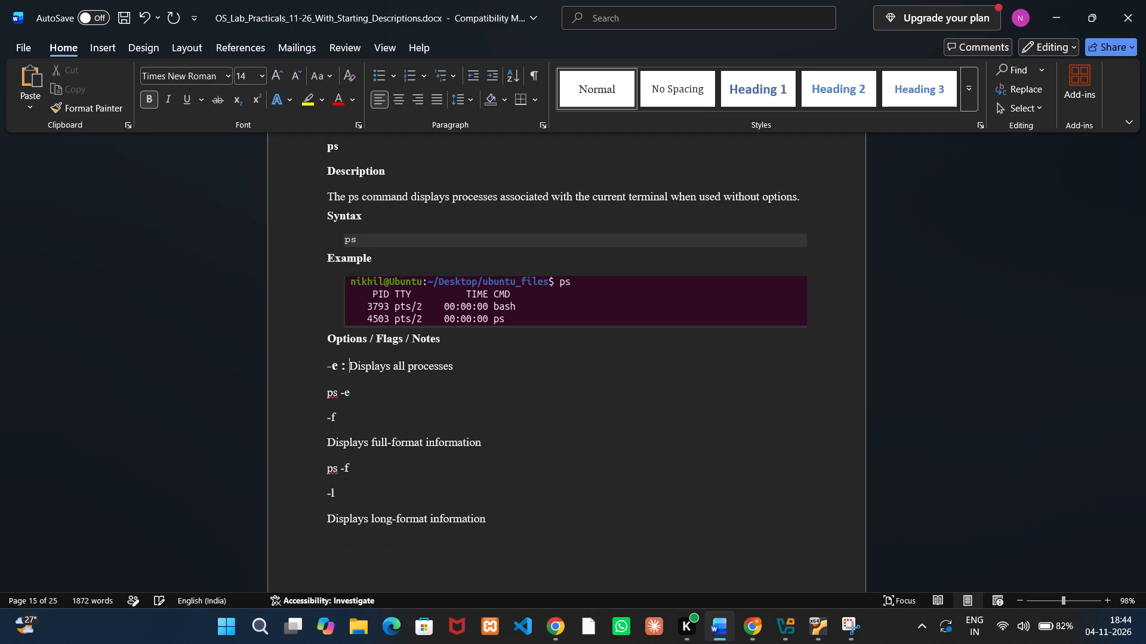
# Delete the "ps -e" example text below the -e option, leaving its line empty.
pyautogui.click(354, 391)
pyautogui.press('BackSpace')
pyautogui.press('BackSpace')
pyautogui.press('BackSpace')
pyautogui.press('BackSpace')
pyautogui.press('BackSpace')
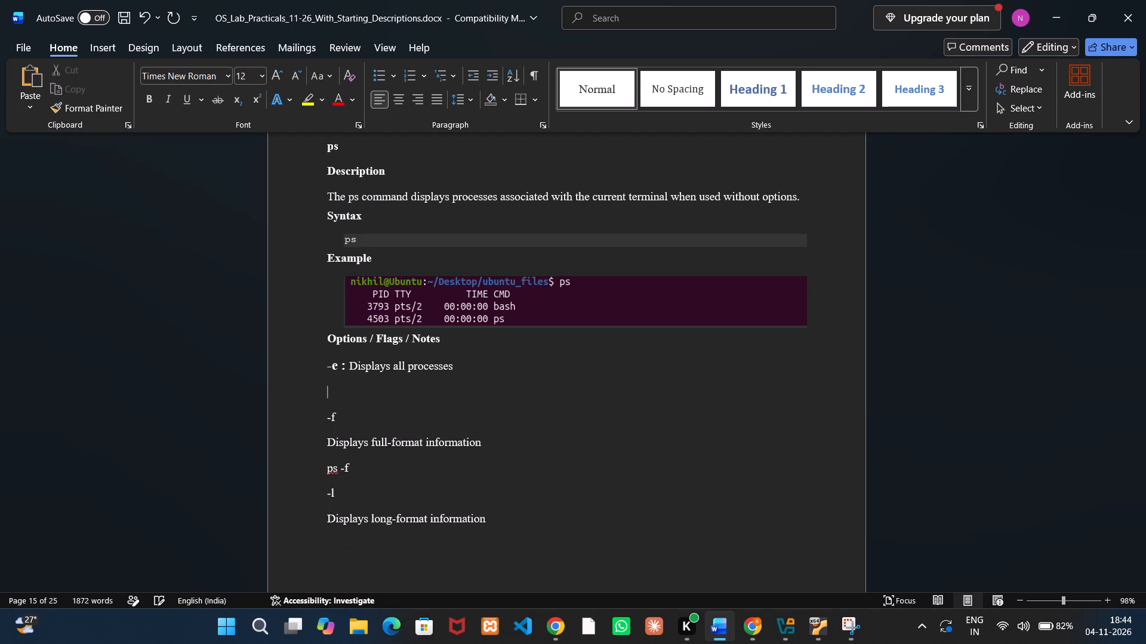
# Make the -f flag bold with font size 14 and add " :" after it.
pyautogui.click(344, 415)
pyautogui.moveTo(325, 412); pyautogui.dragTo(327, 413)
pyautogui.moveTo(327, 413); pyautogui.dragTo(343, 421)
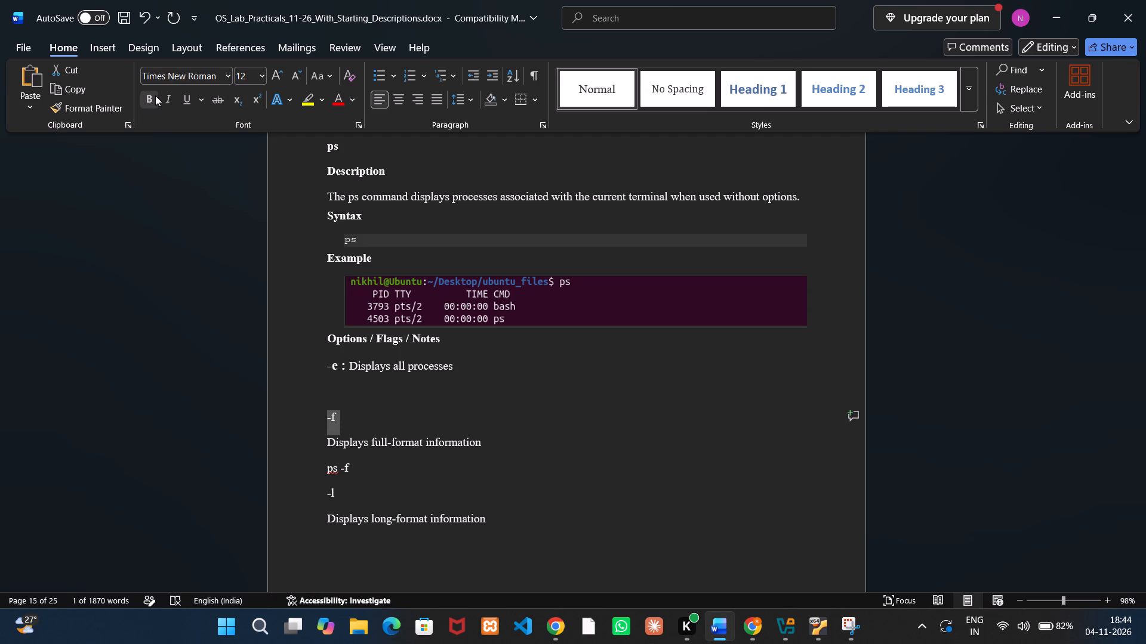
pyautogui.click(150, 97)
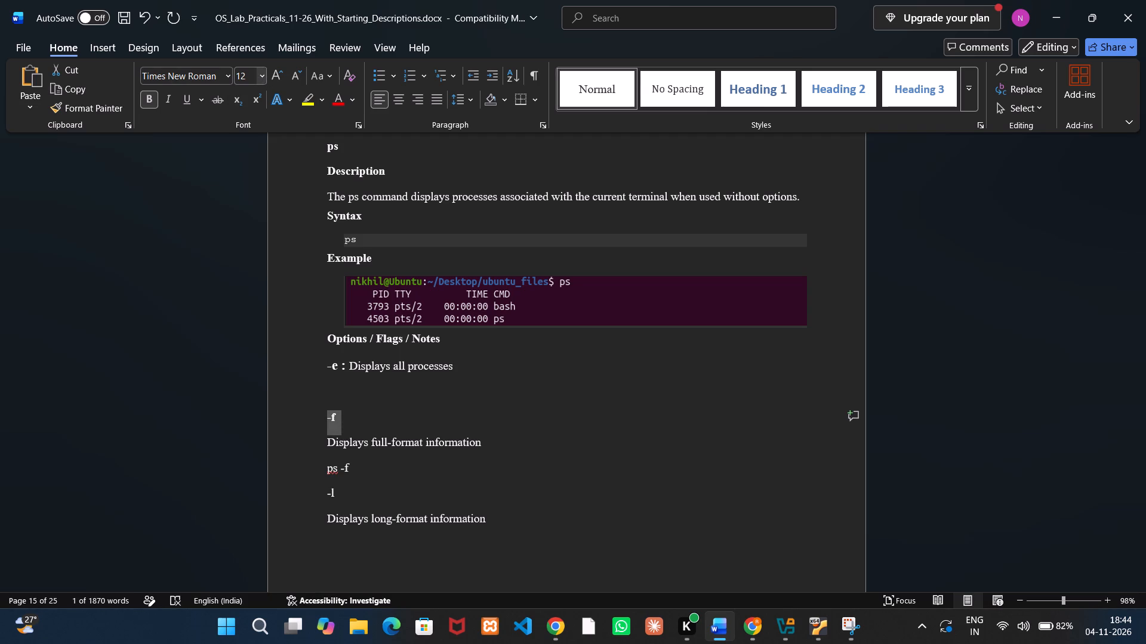
pyautogui.click(254, 71)
pyautogui.press('1')
pyautogui.press('4')
pyautogui.click(356, 413)
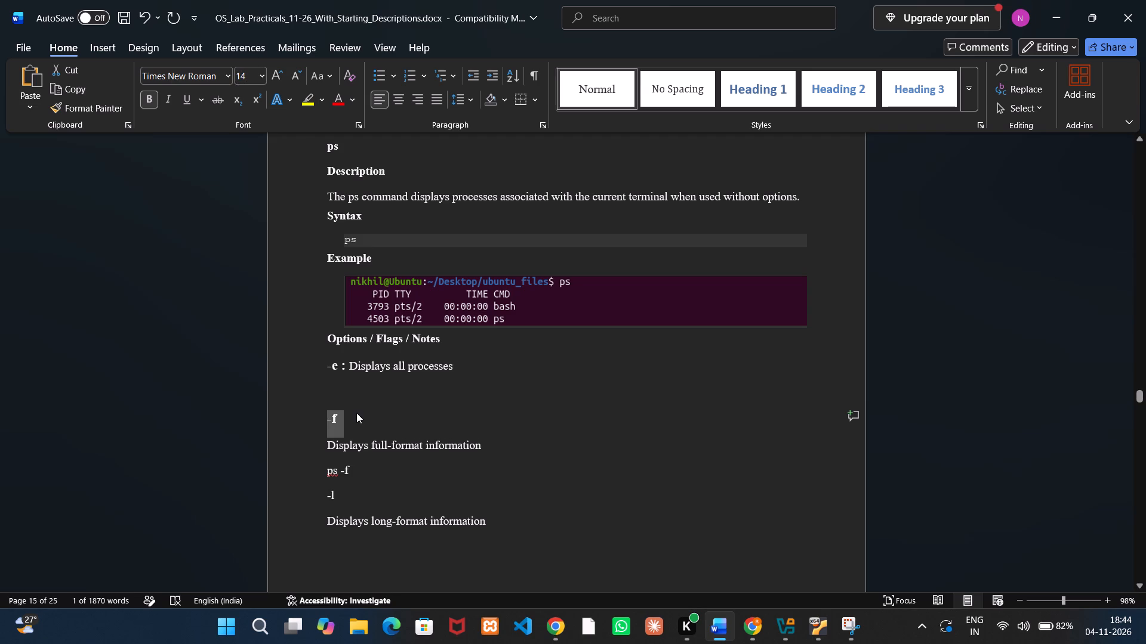
pyautogui.press('space')
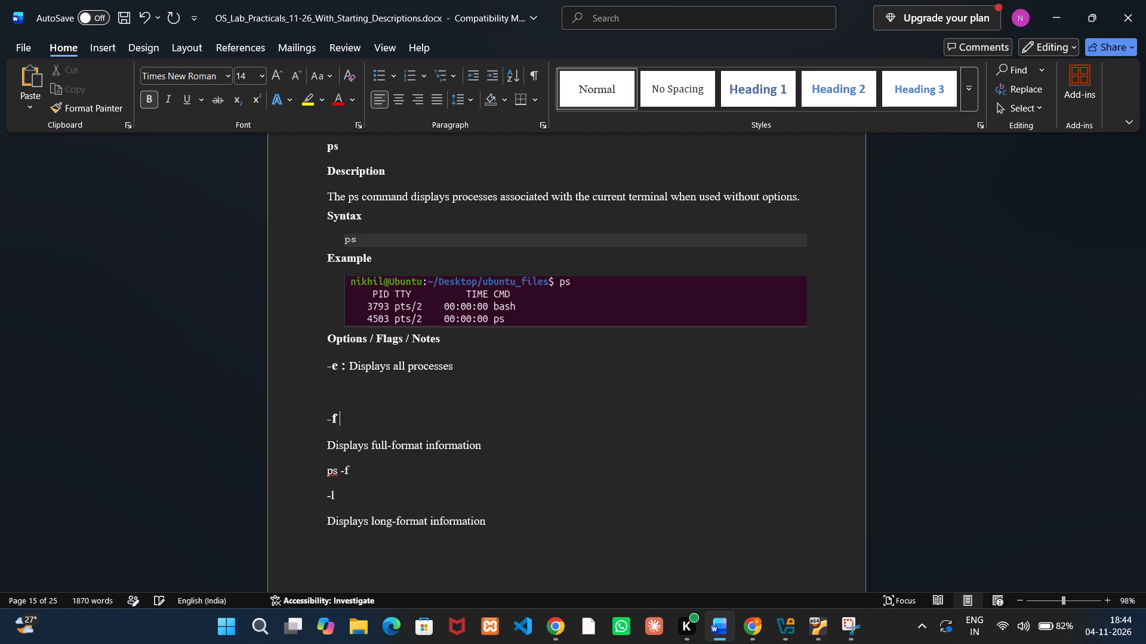
pyautogui.write(':')
# Make the -l flag bold with font size 14 and place the cursor after it.
pyautogui.moveTo(335, 493); pyautogui.dragTo(326, 491)
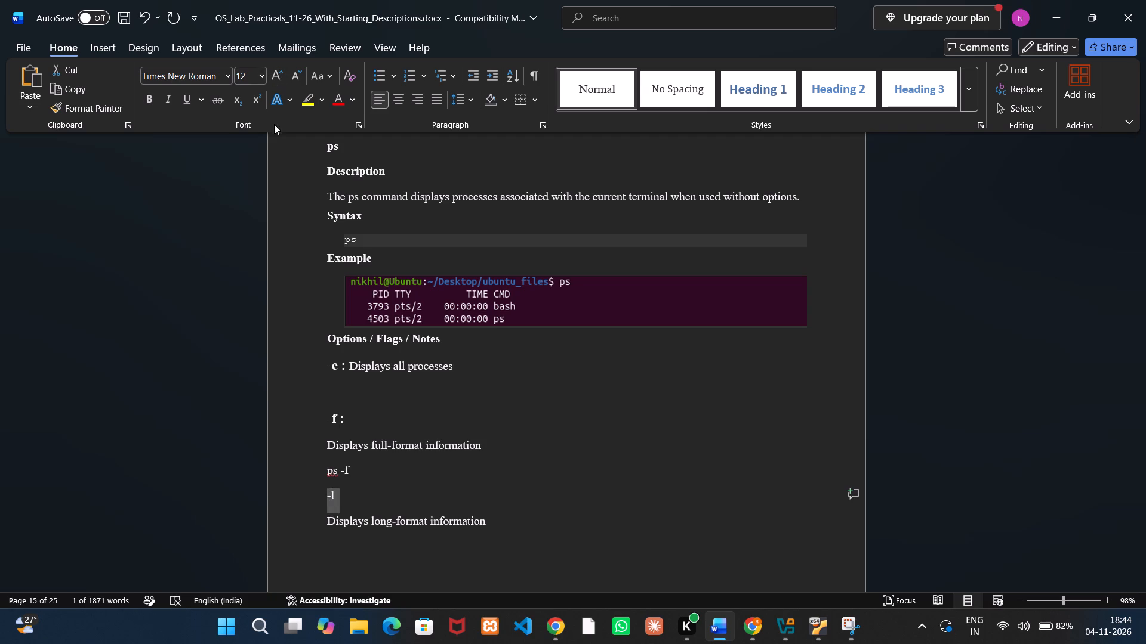
pyautogui.click(229, 71)
pyautogui.click(229, 71)
pyautogui.click(264, 74)
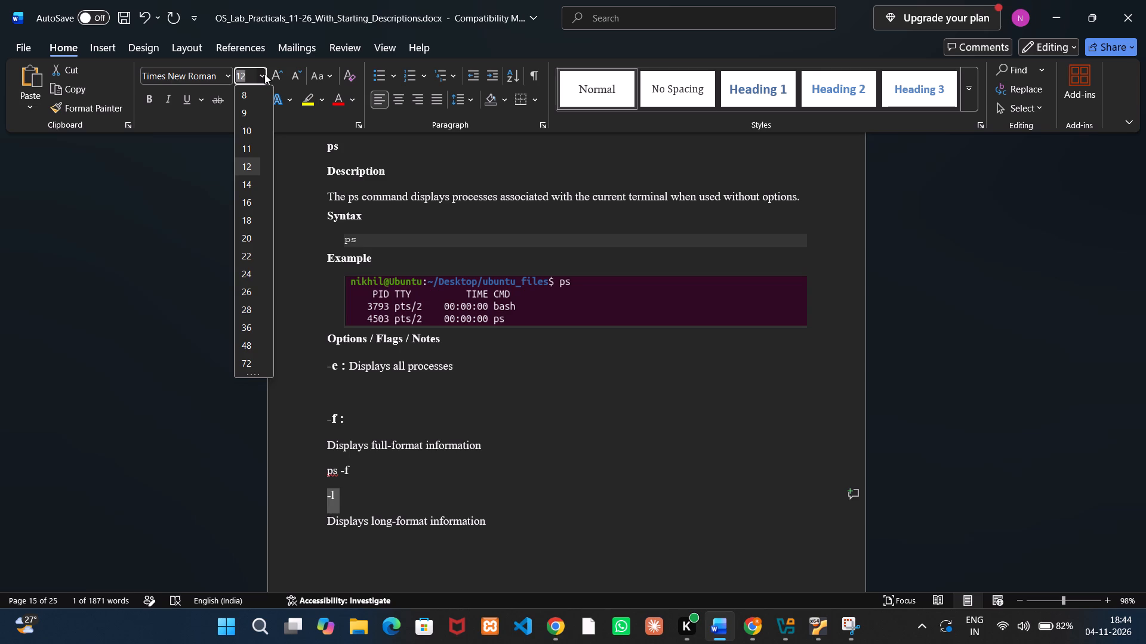
pyautogui.click(237, 181)
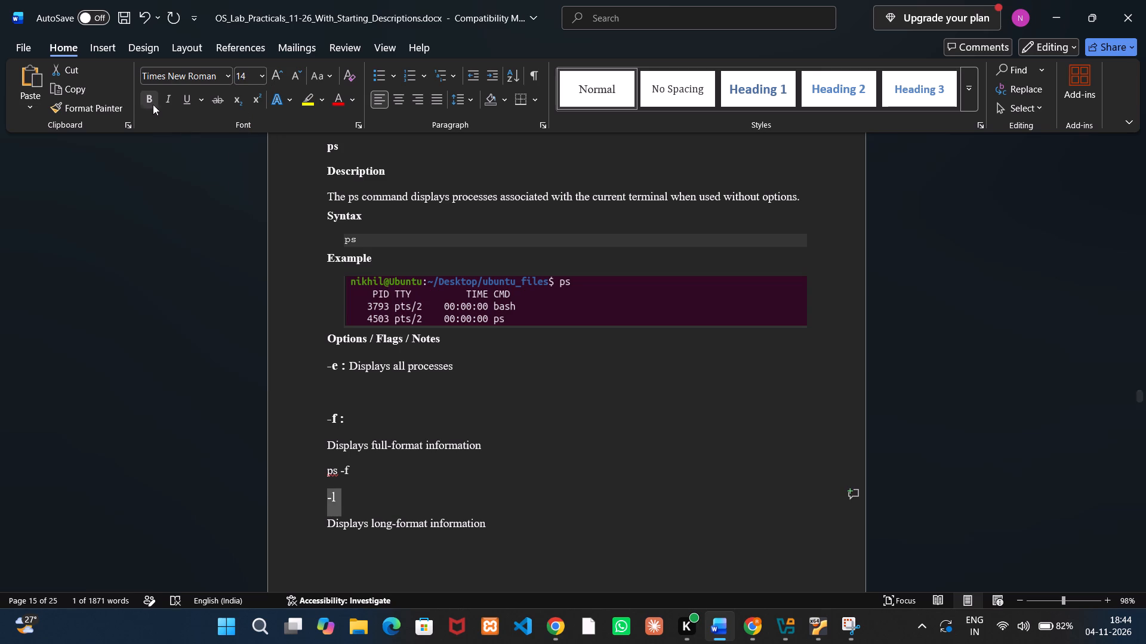
pyautogui.click(147, 100)
pyautogui.click(368, 499)
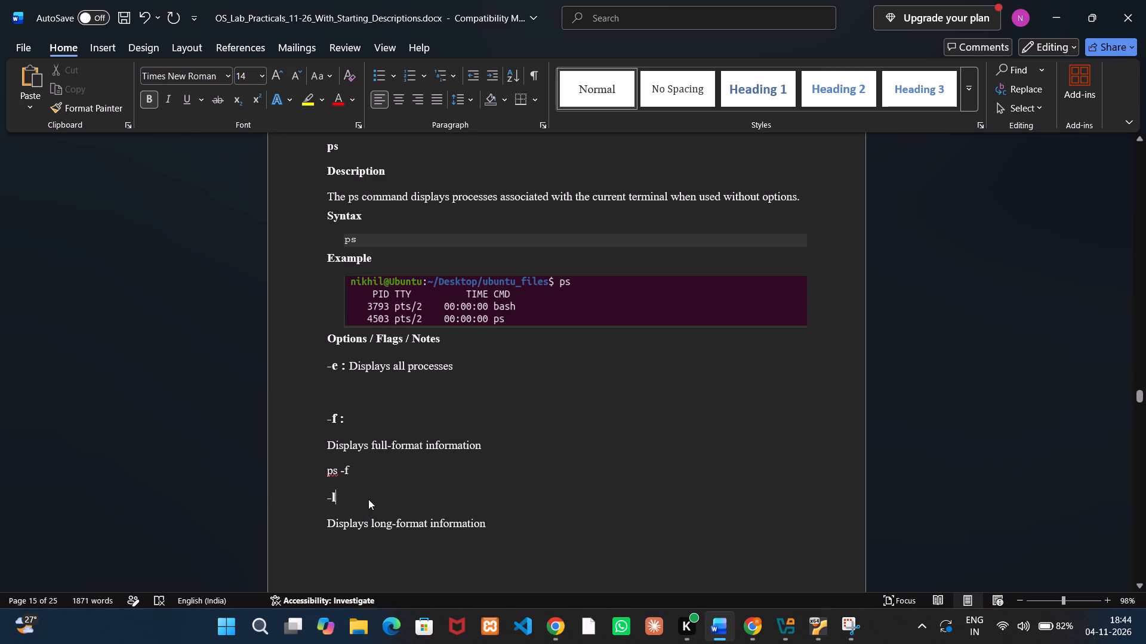
# Add " :" after the -l flag.
pyautogui.press('space')
pyautogui.write(':')
# Bring the -f and -l descriptions up onto the same lines as their flags, with a space after each colon.
pyautogui.click(324, 444)
pyautogui.press('BackSpace')
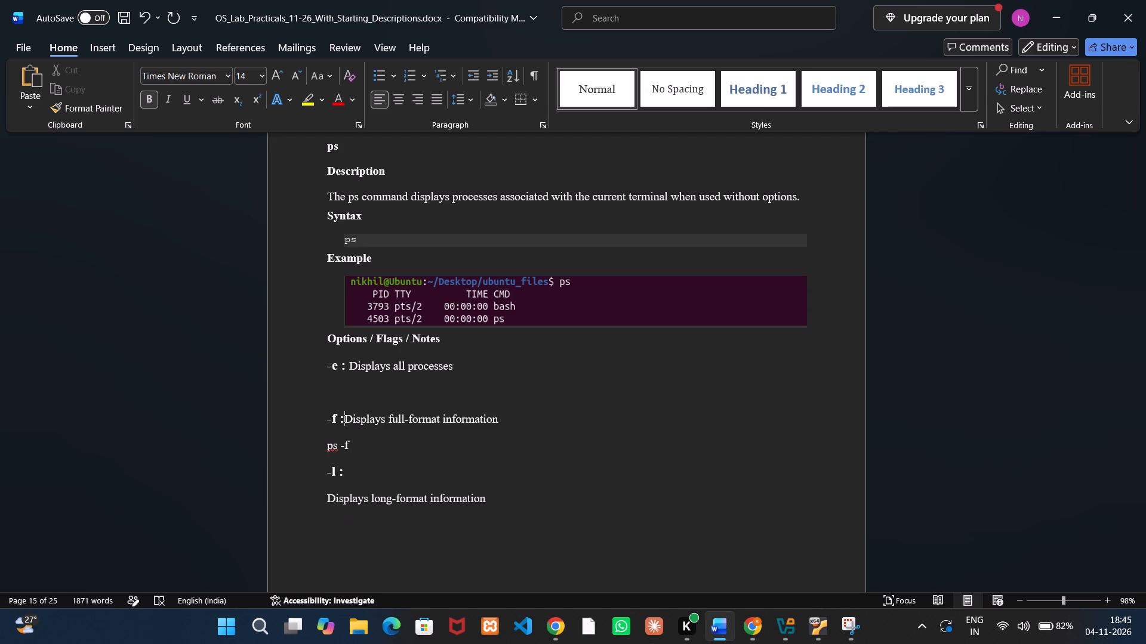
pyautogui.press('space')
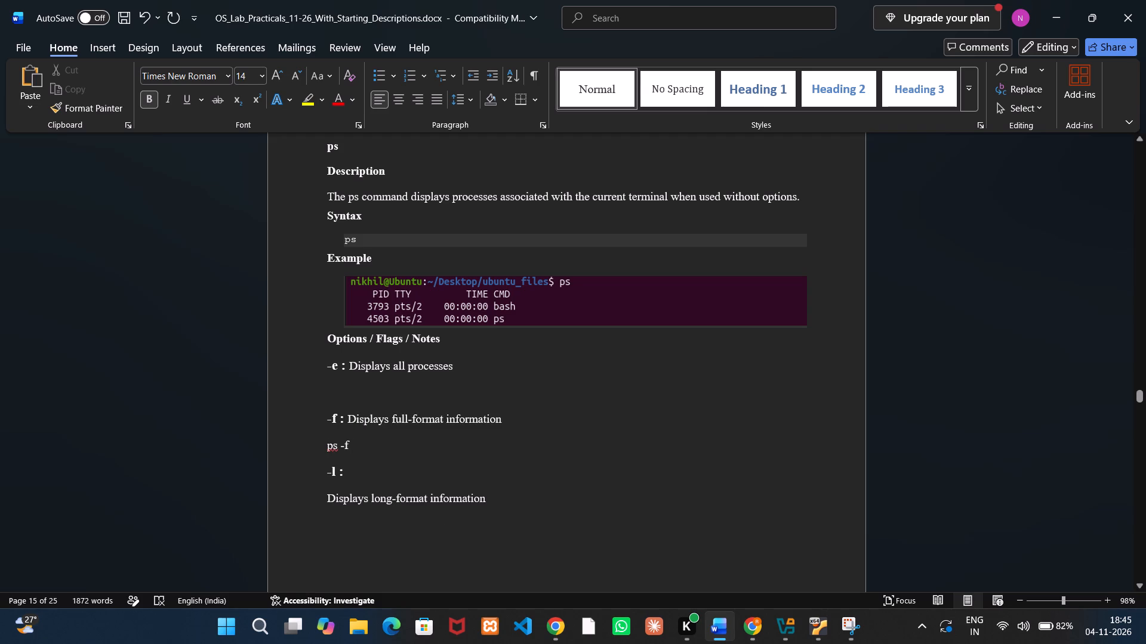
pyautogui.click(326, 503)
pyautogui.press('BackSpace')
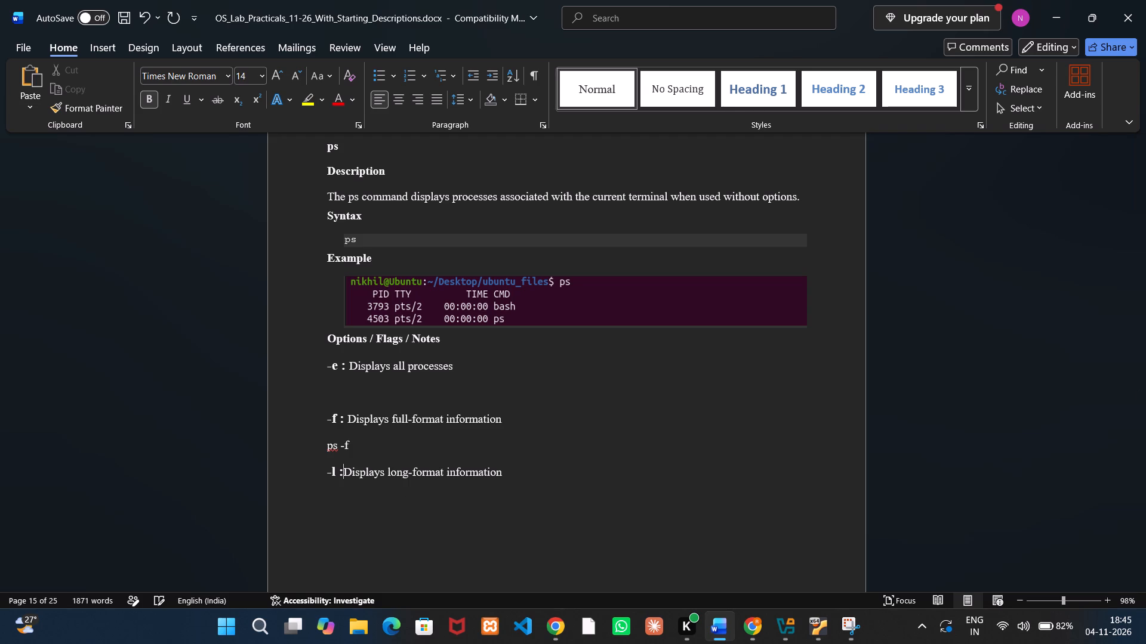
pyautogui.press('space')
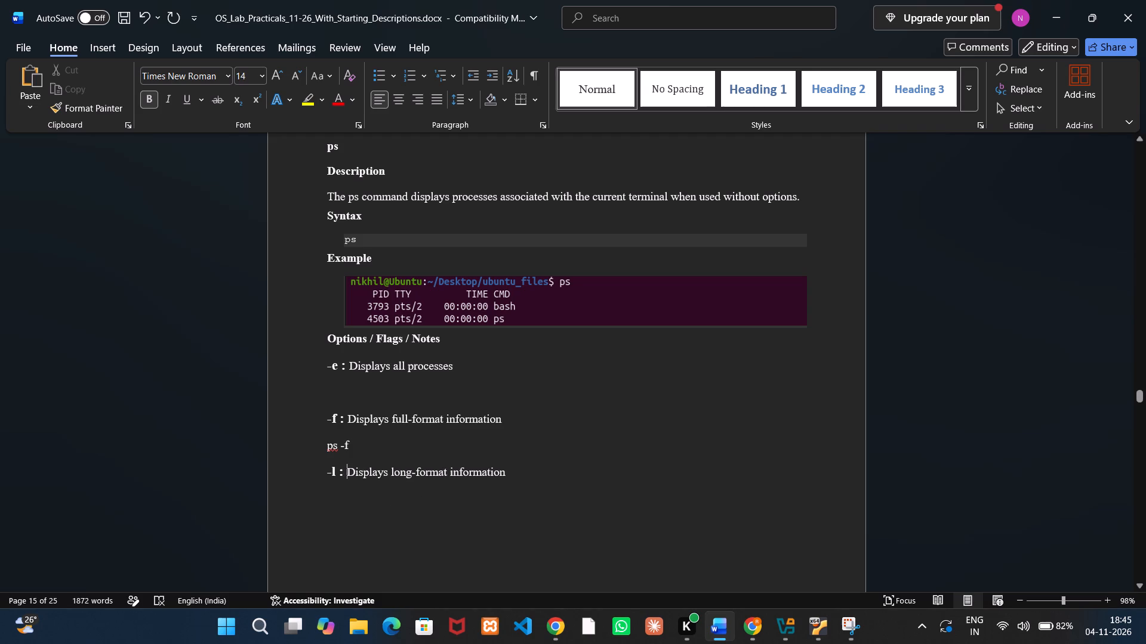
# Delete the "ps -f" example line below the -f option and the empty line between the -e and -f options.
pyautogui.click(354, 447)
pyautogui.press('BackSpace')
pyautogui.press('BackSpace')
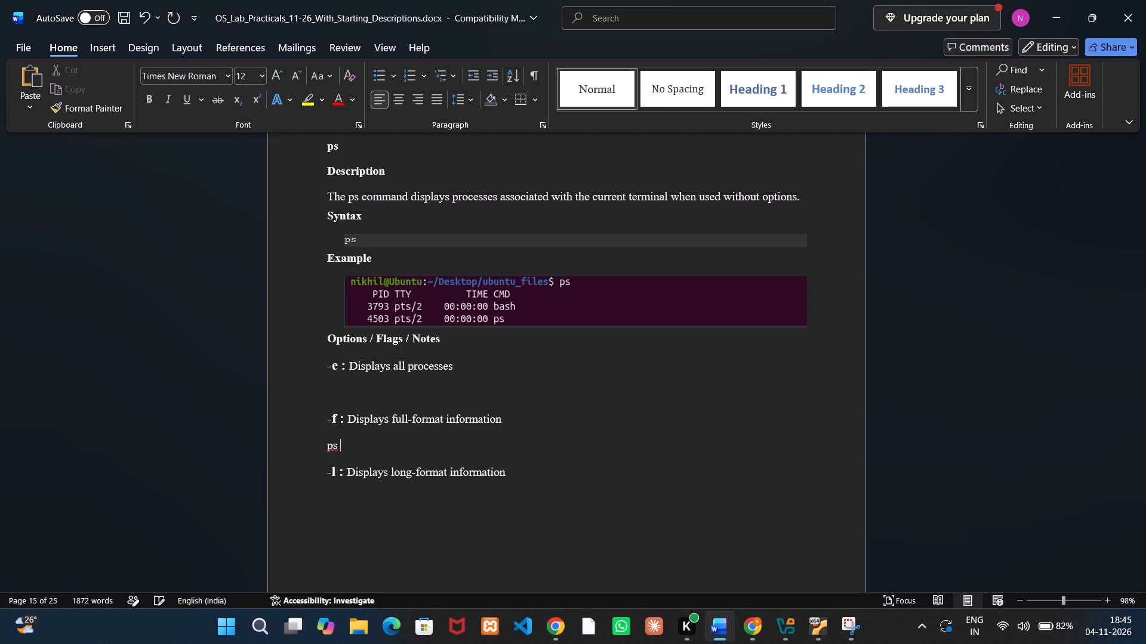
pyautogui.press('BackSpace')
pyautogui.press('BackSpace')
pyautogui.press('BackSpace')
pyautogui.press('BackSpace')
pyautogui.click(374, 407)
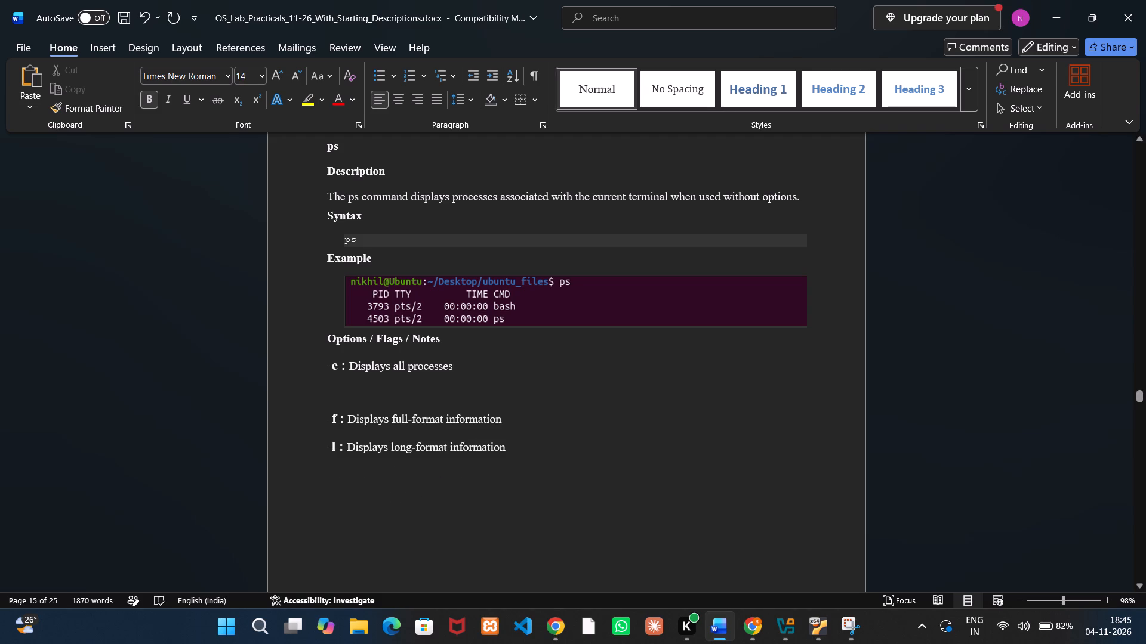
pyautogui.press('BackSpace')
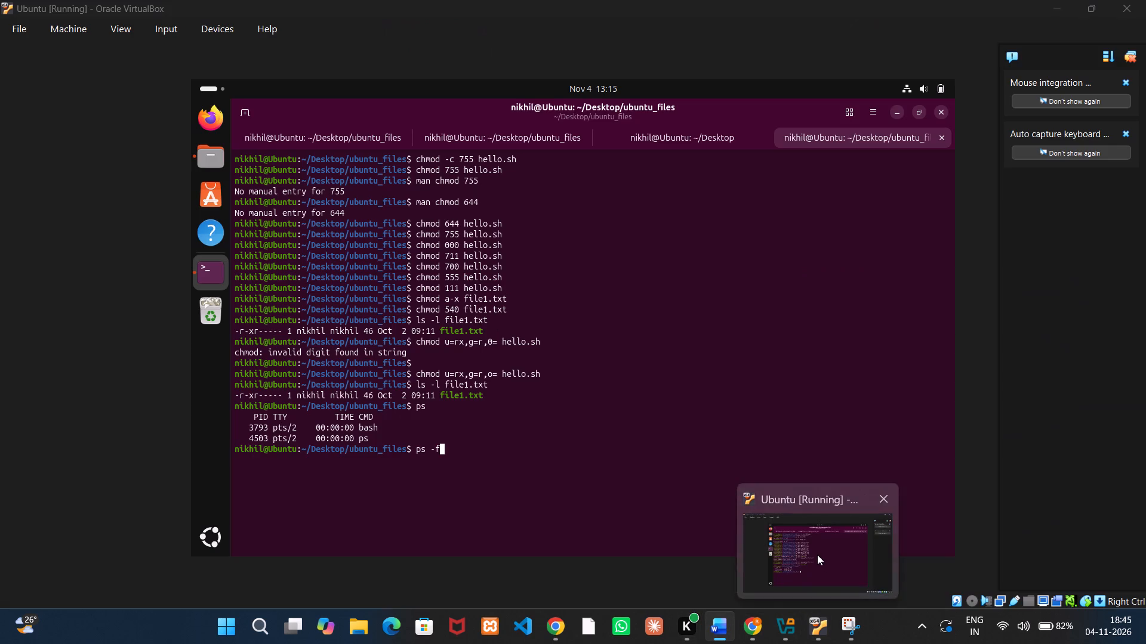
# Switch to the Ubuntu terminal, run ps -e, and snip the command with its output rows through PID 6.
pyautogui.click(817, 555)
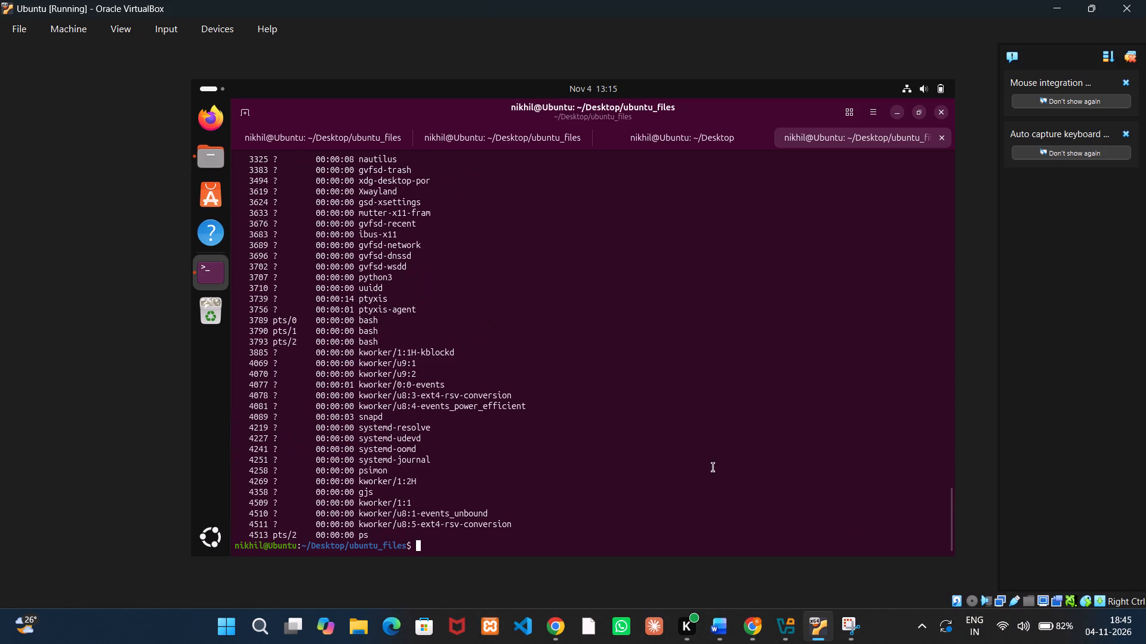
pyautogui.scroll(4, 645, 348)
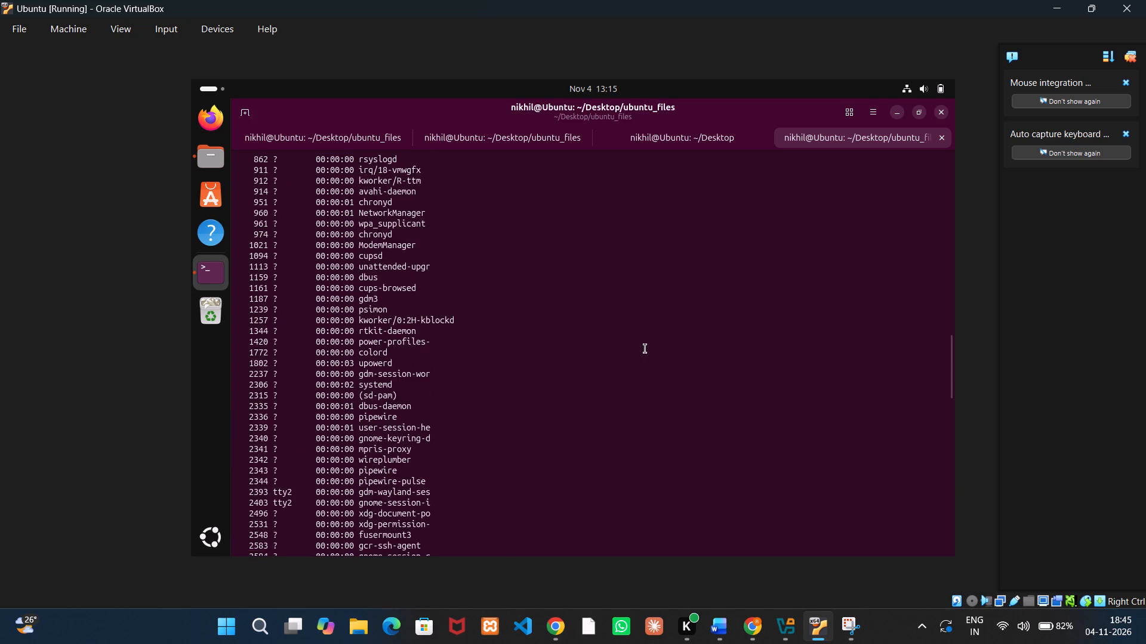
pyautogui.scroll(5, 645, 348)
pyautogui.scroll(-1, 645, 348)
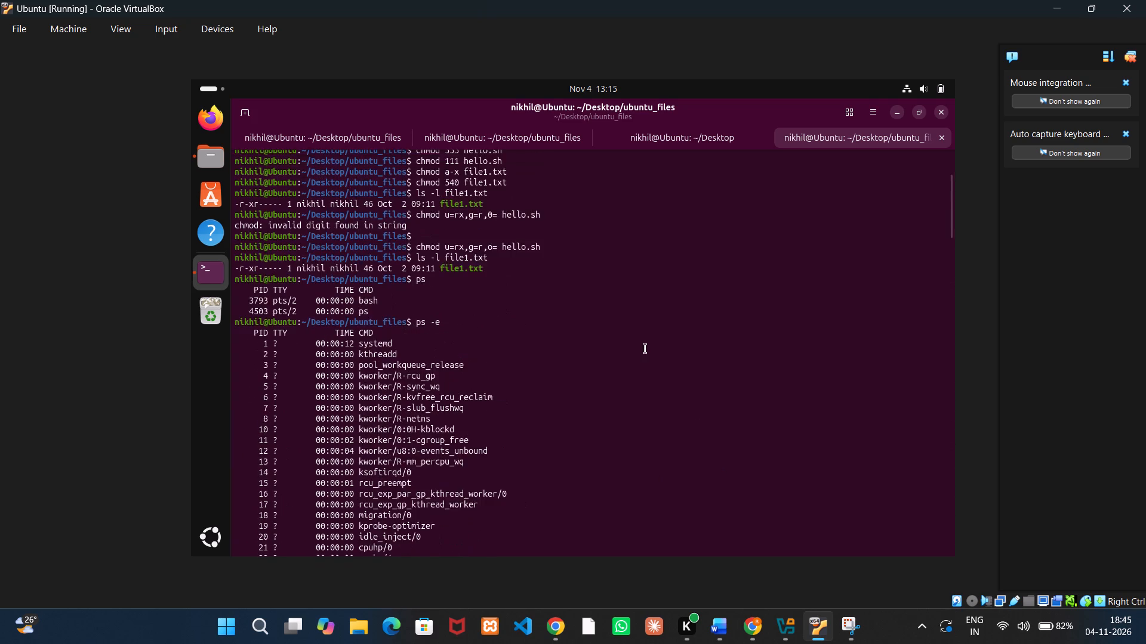
pyautogui.scroll(-2, 645, 348)
pyautogui.scroll(1, 645, 348)
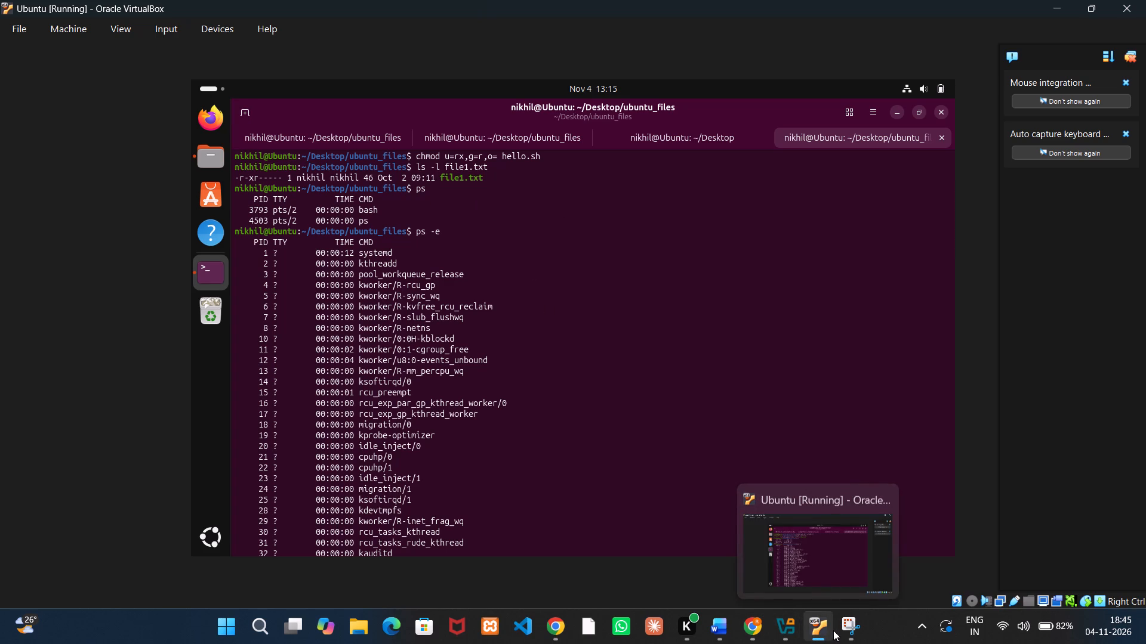
pyautogui.click(847, 555)
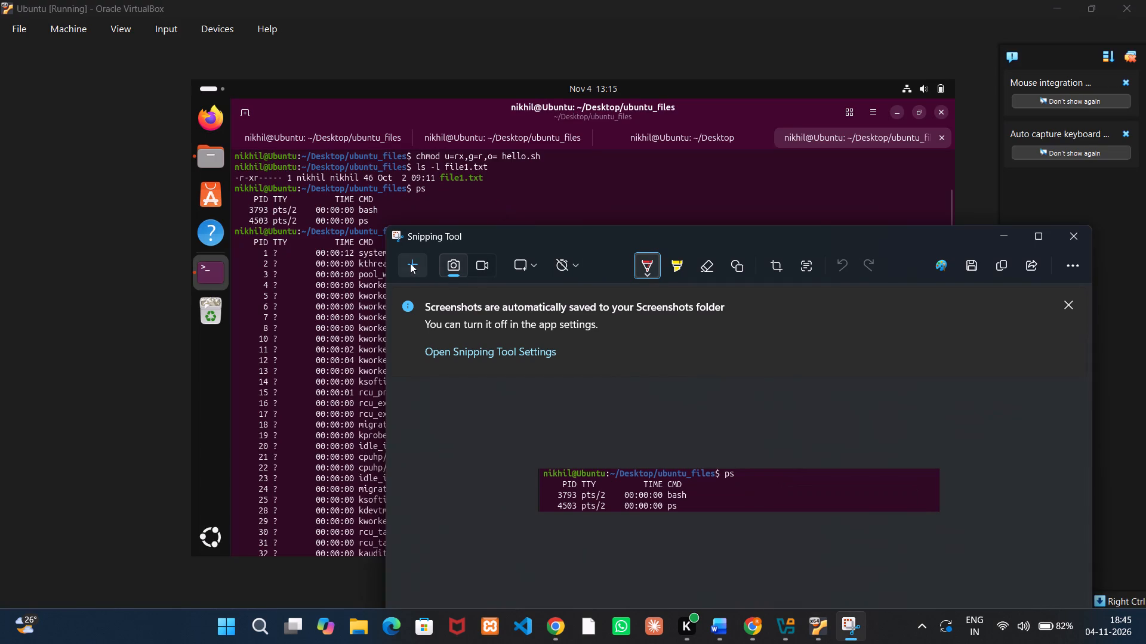
pyautogui.click(411, 267)
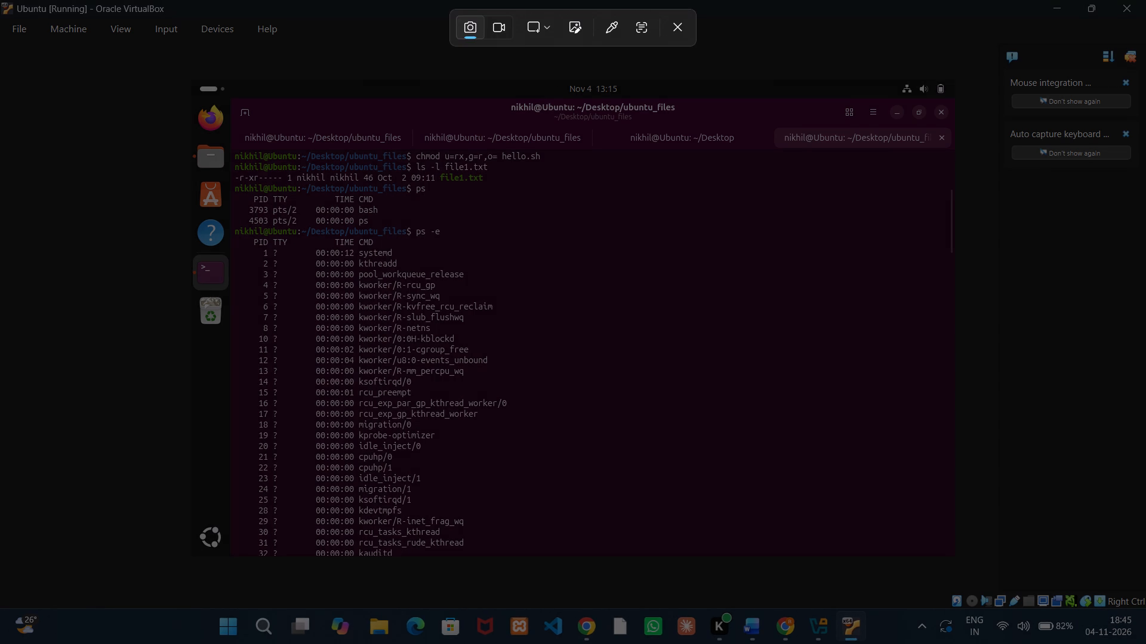
pyautogui.moveTo(232, 225); pyautogui.dragTo(646, 313)
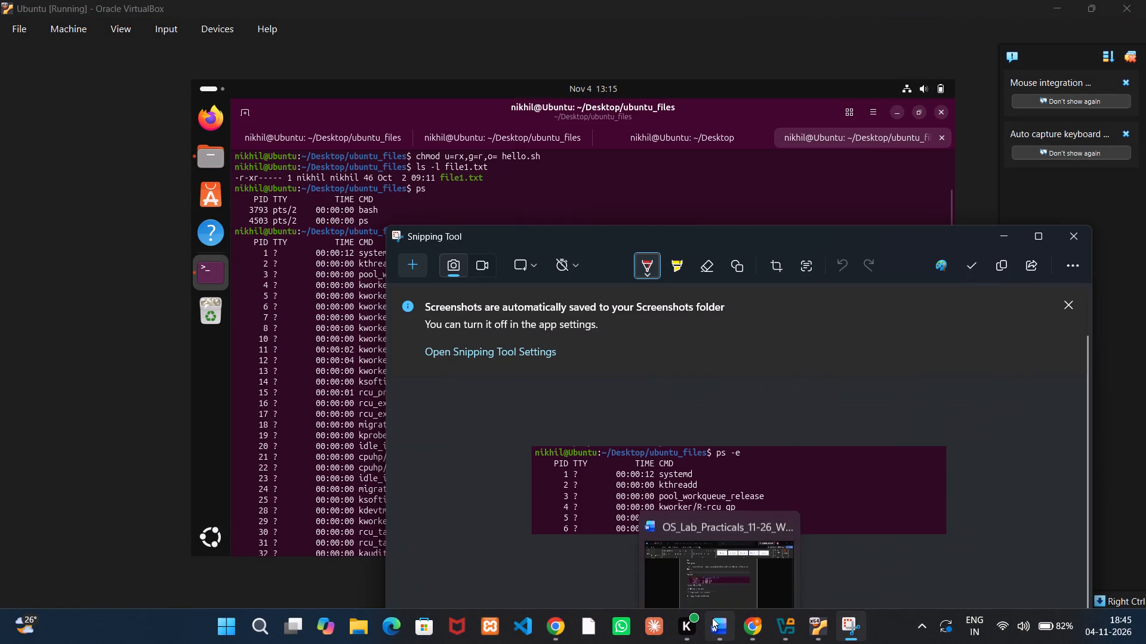
# In the Word document, paste the ps -e screenshot on a new line below the -e option and place the cursor after the -f description.
pyautogui.click(726, 561)
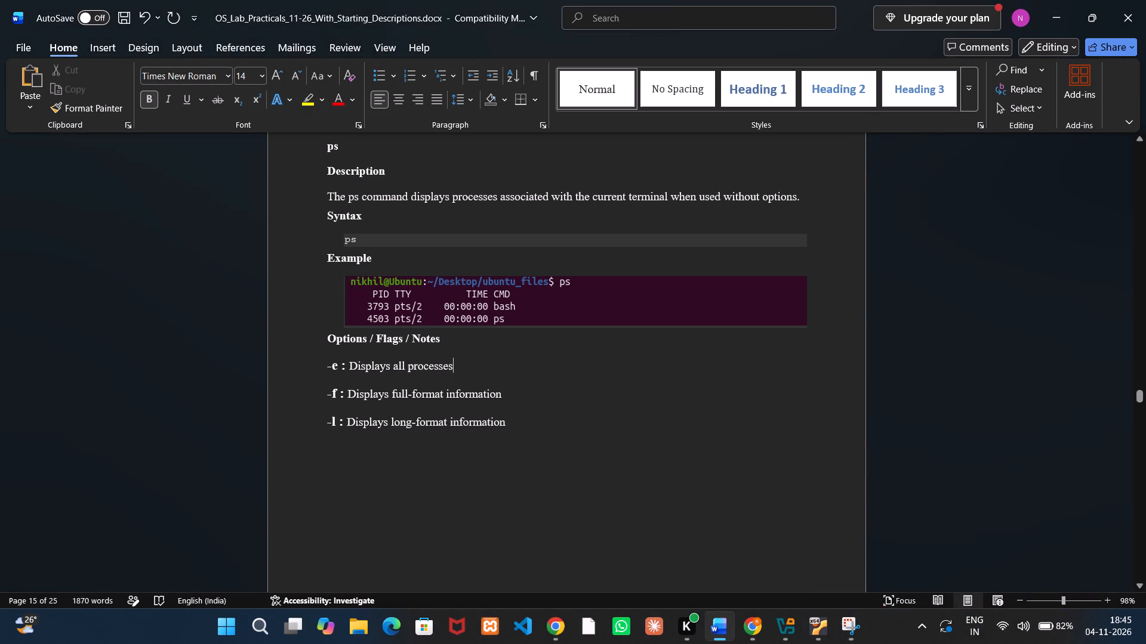
pyautogui.click(506, 380)
pyautogui.press('Return')
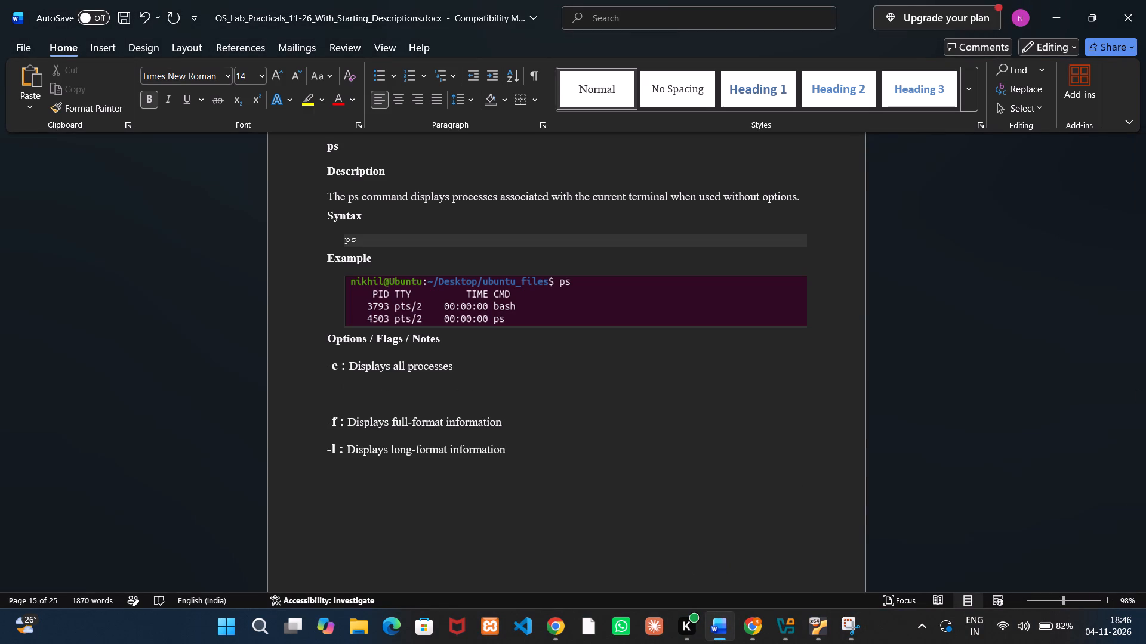
pyautogui.hotkey('ctrl', 'v')
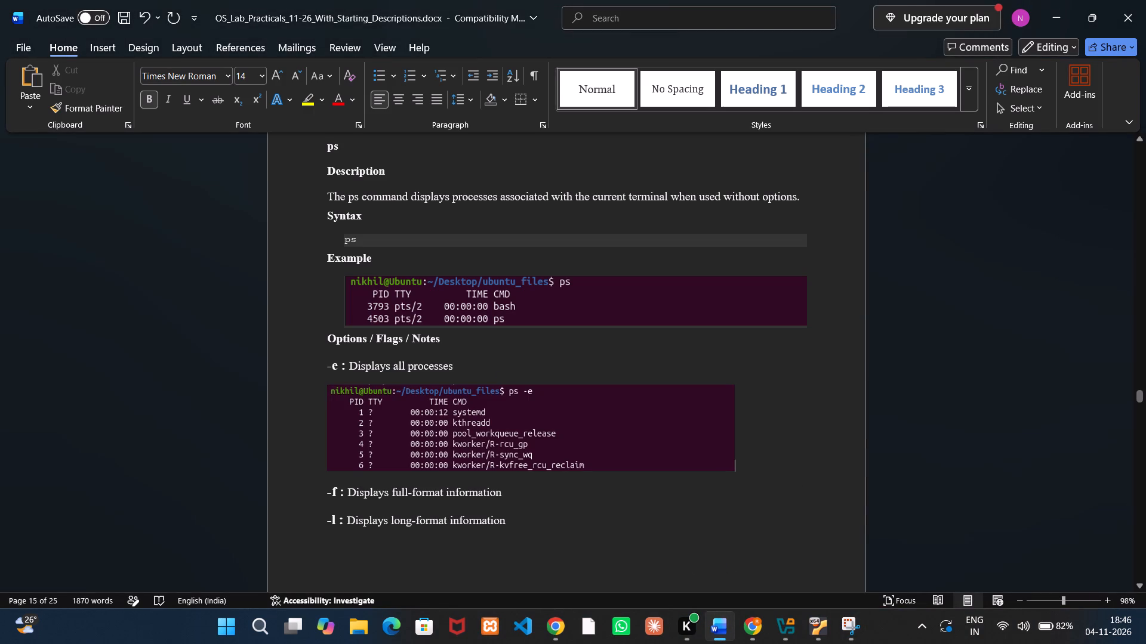
pyautogui.click(522, 490)
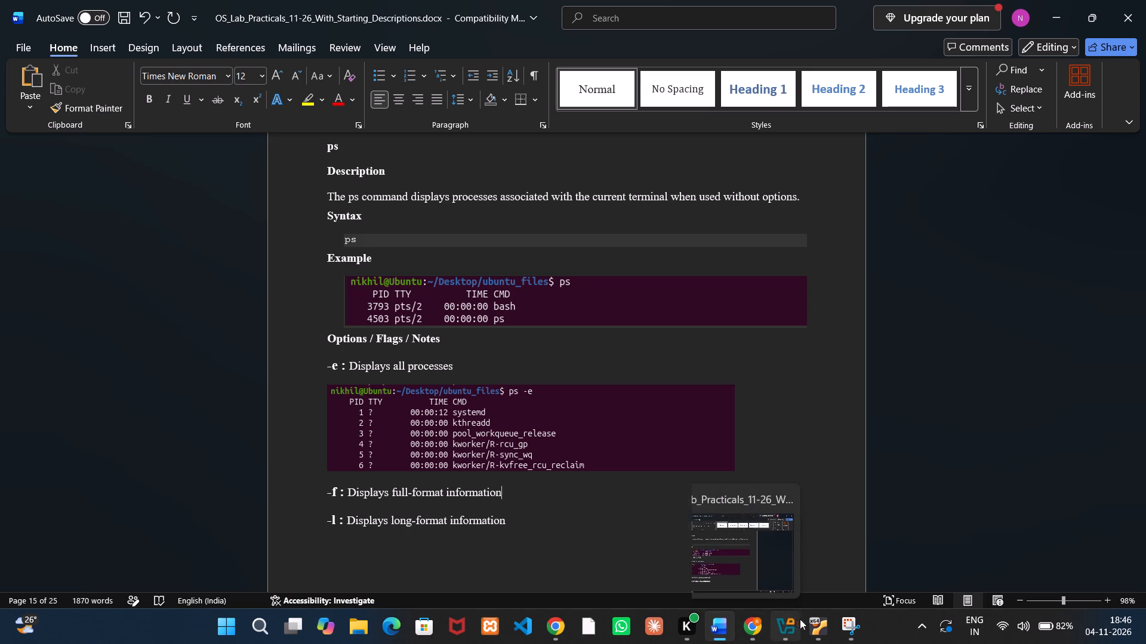
# Switch to the Ubuntu terminal, run ps -f at the prompt, and snip the command with its full output.
pyautogui.click(839, 558)
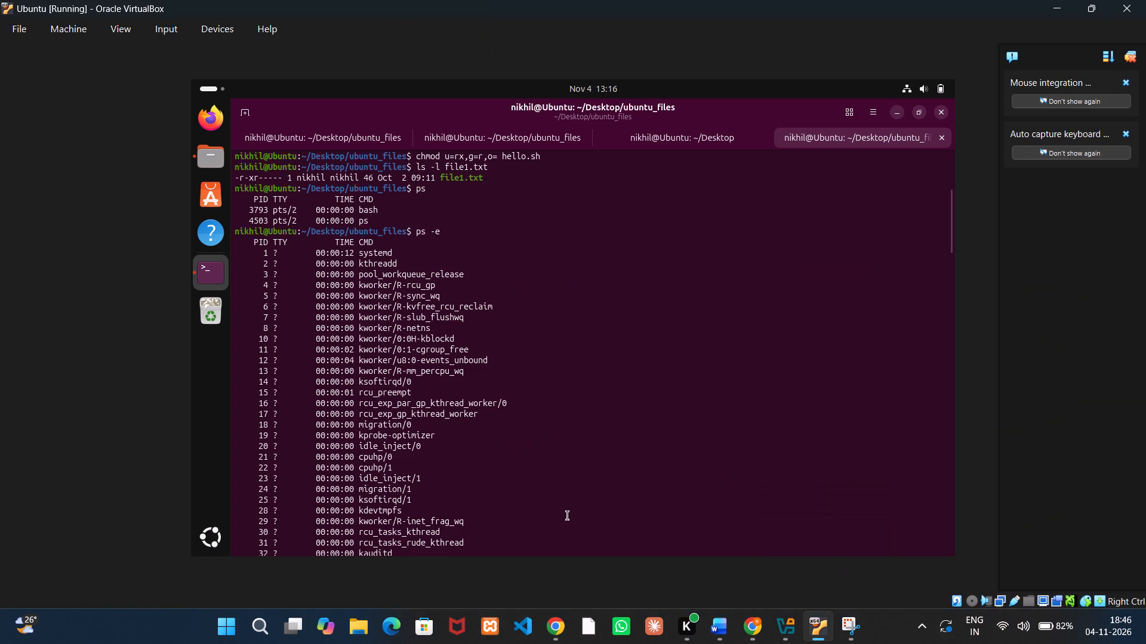
pyautogui.scroll(-13, 567, 515)
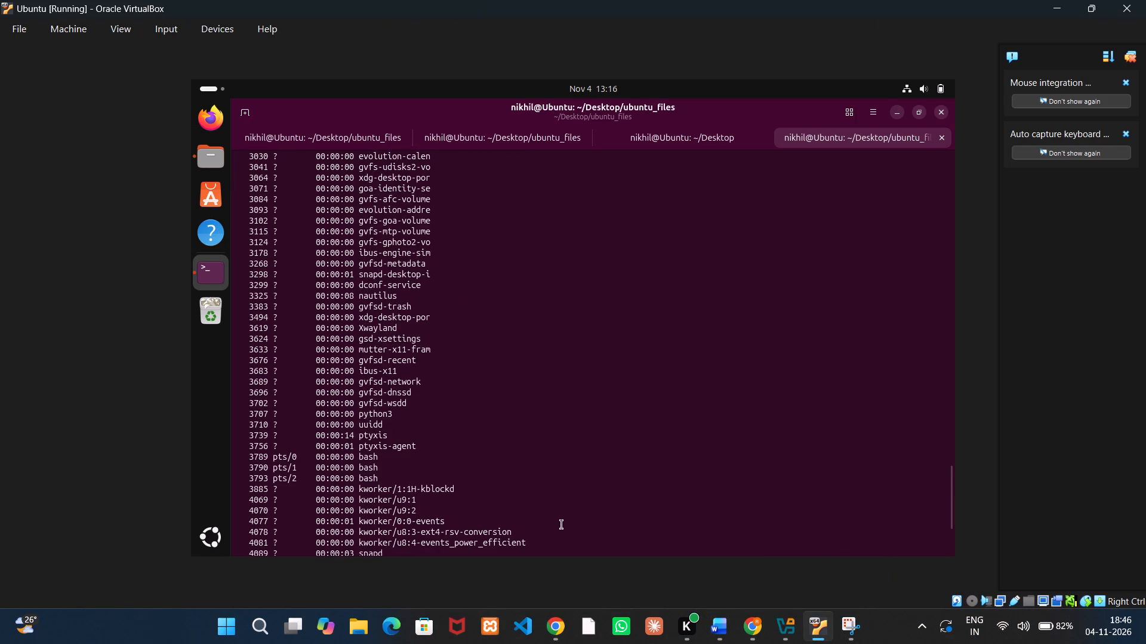
pyautogui.scroll(-4, 566, 530)
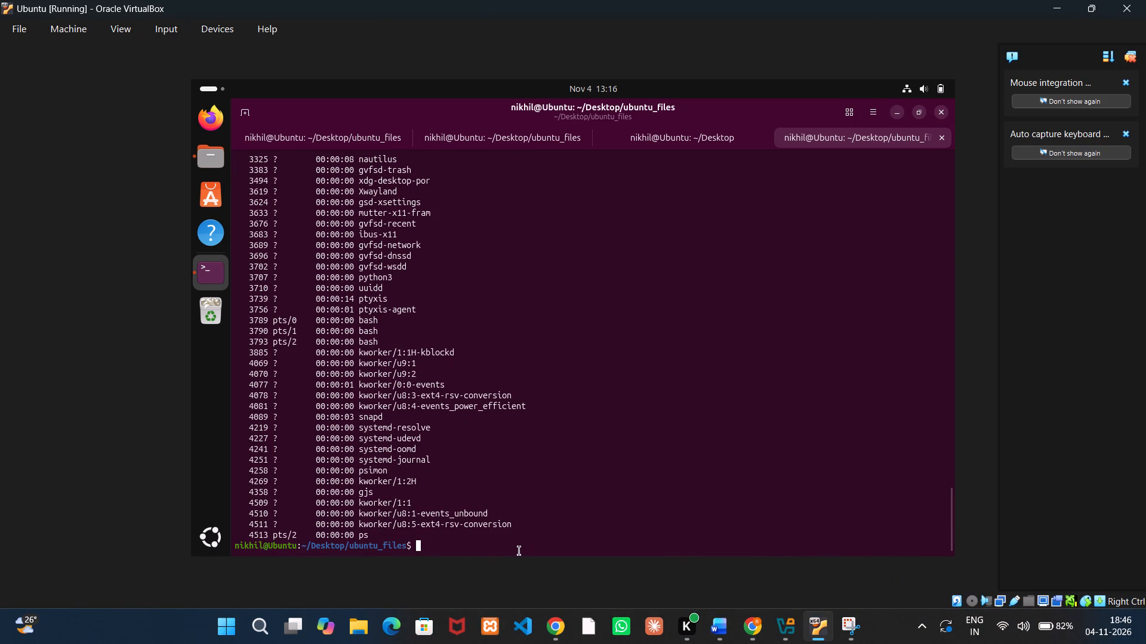
pyautogui.click(518, 549)
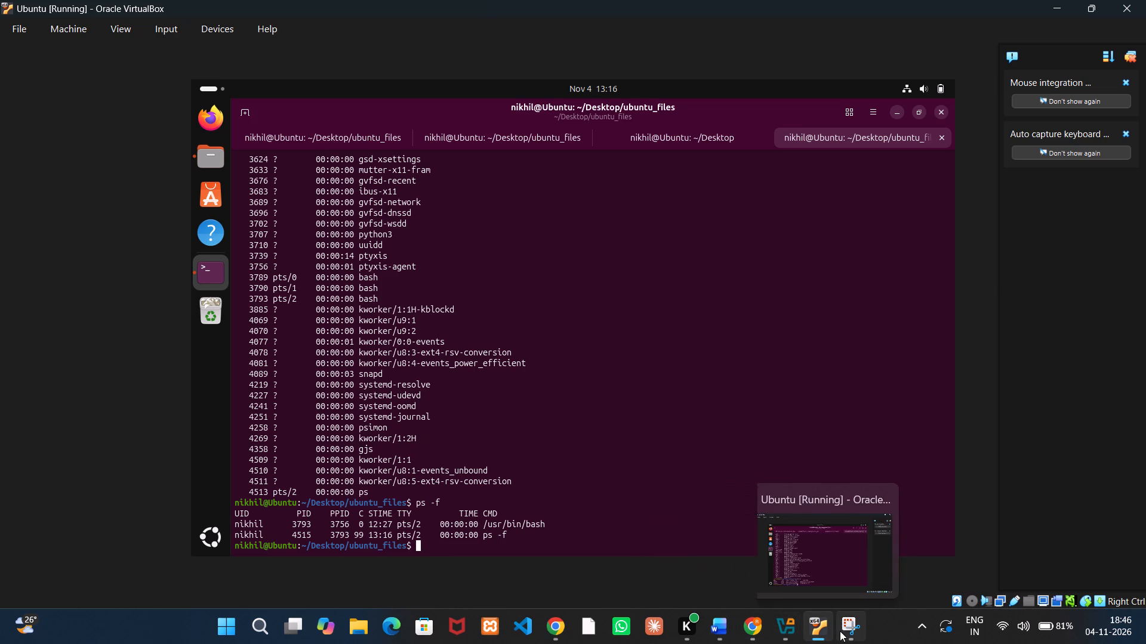
pyautogui.click(842, 572)
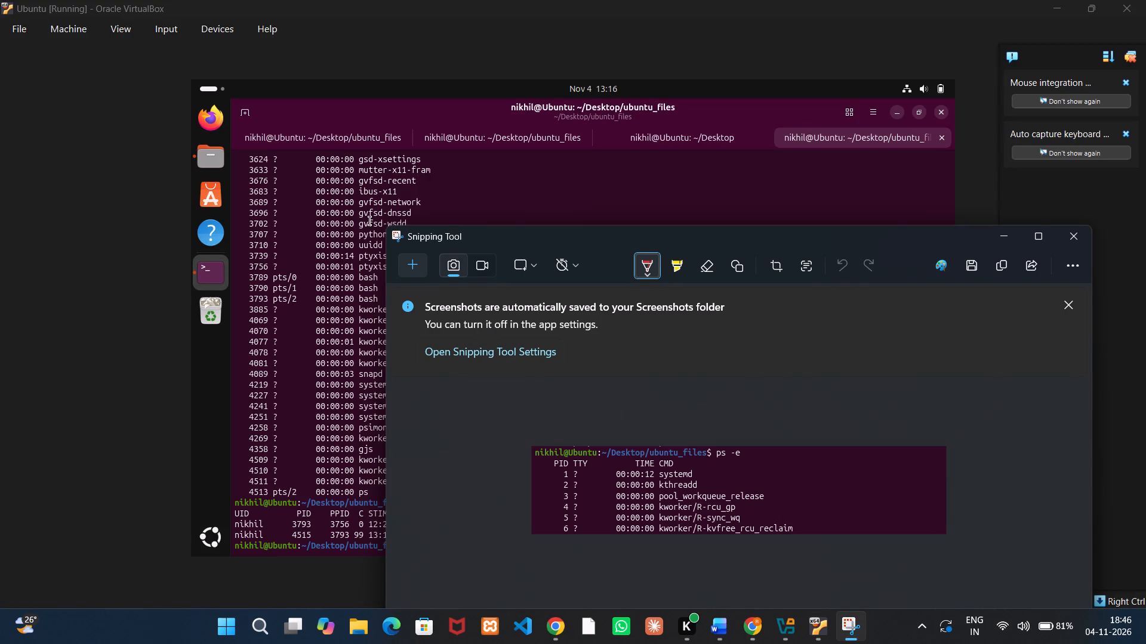
pyautogui.click(408, 262)
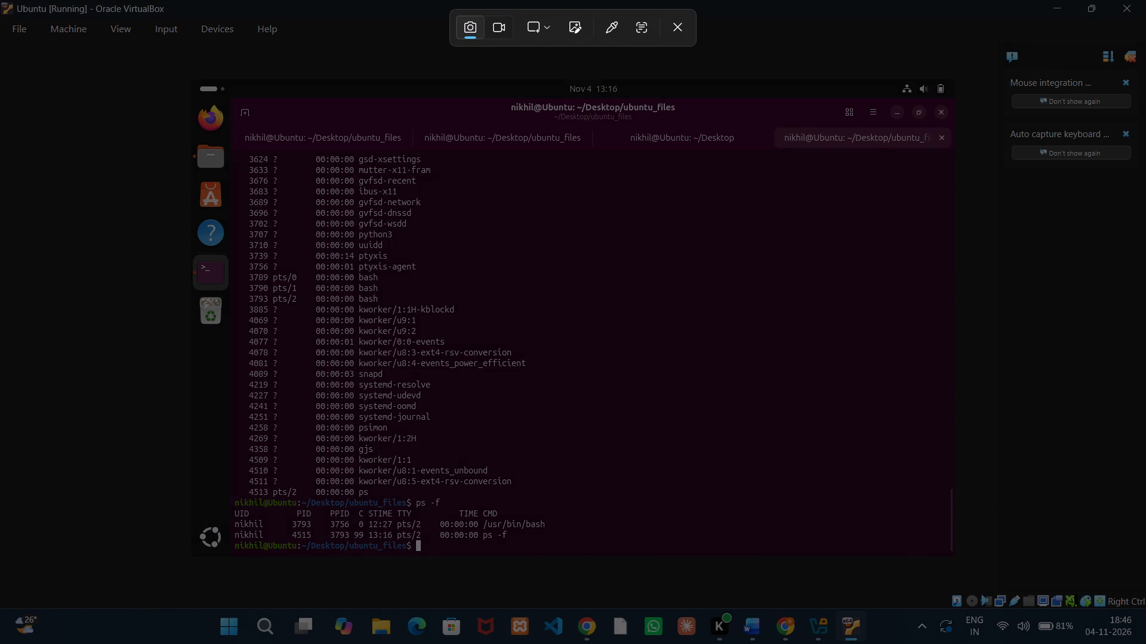
pyautogui.moveTo(231, 496); pyautogui.dragTo(474, 527)
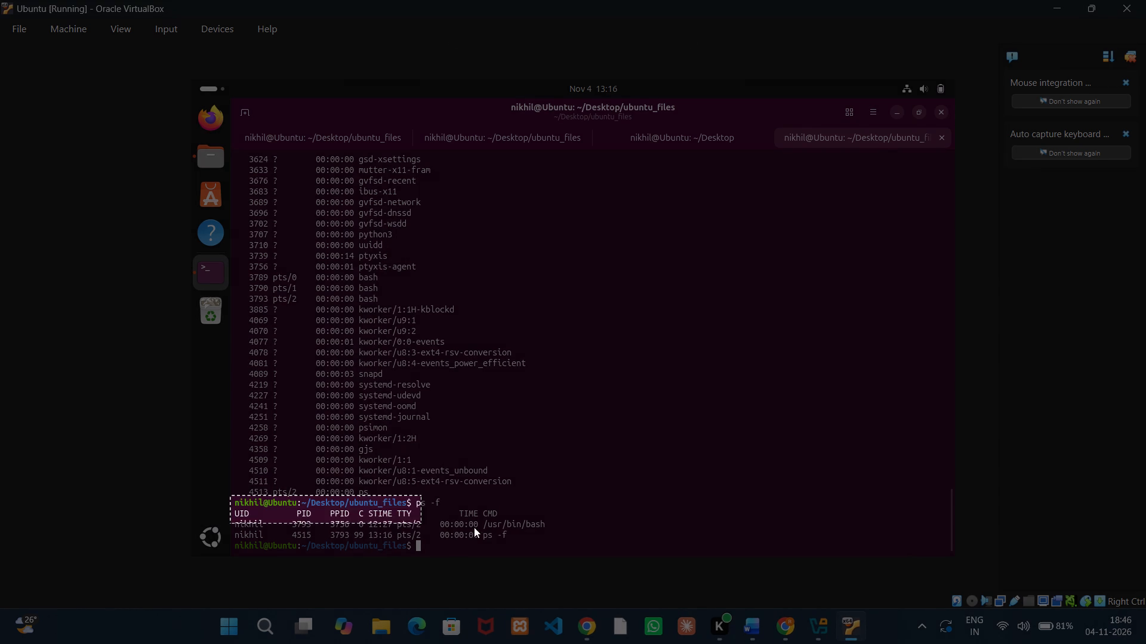
pyautogui.moveTo(474, 527); pyautogui.dragTo(668, 542)
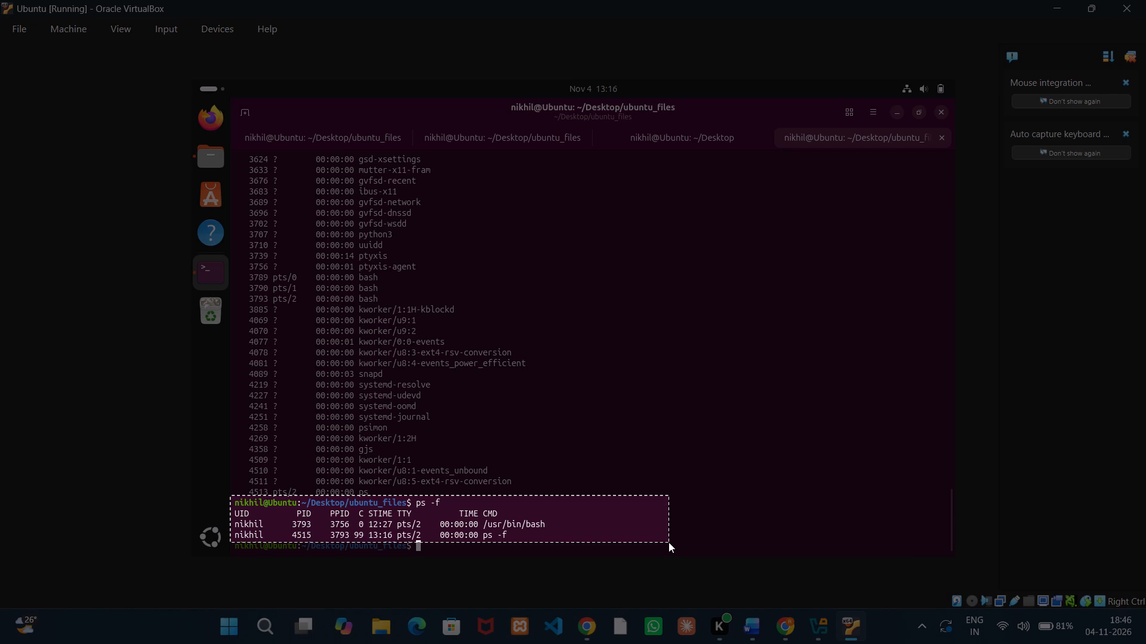
pyautogui.moveTo(668, 542); pyautogui.dragTo(668, 541)
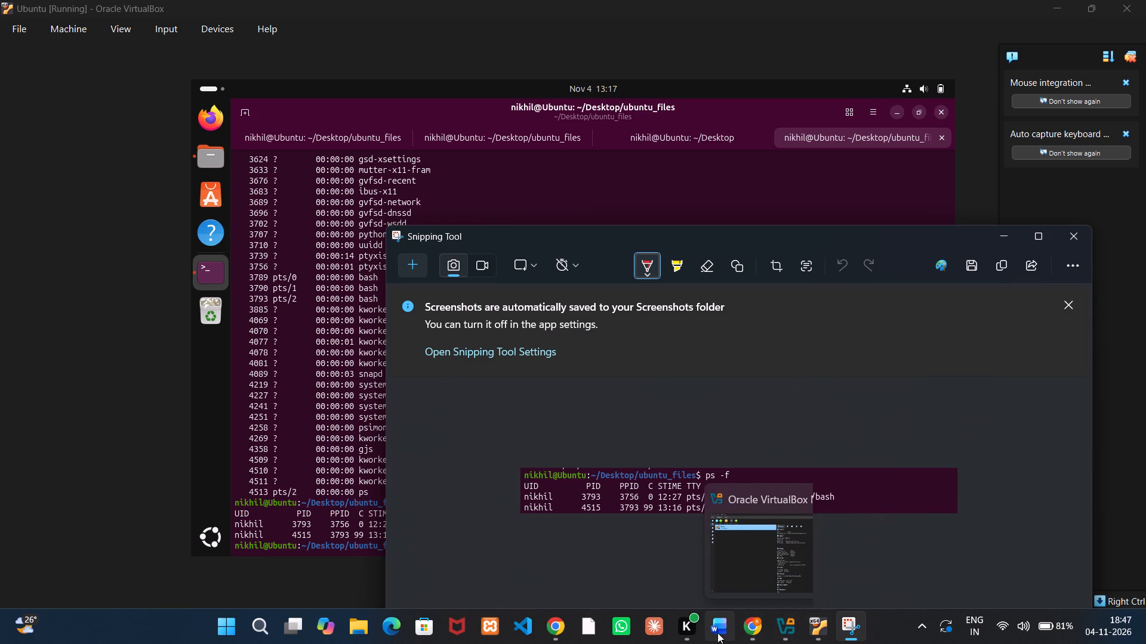
# In the Word document, paste the ps -f screenshot on a new line below the -f option.
pyautogui.click(732, 553)
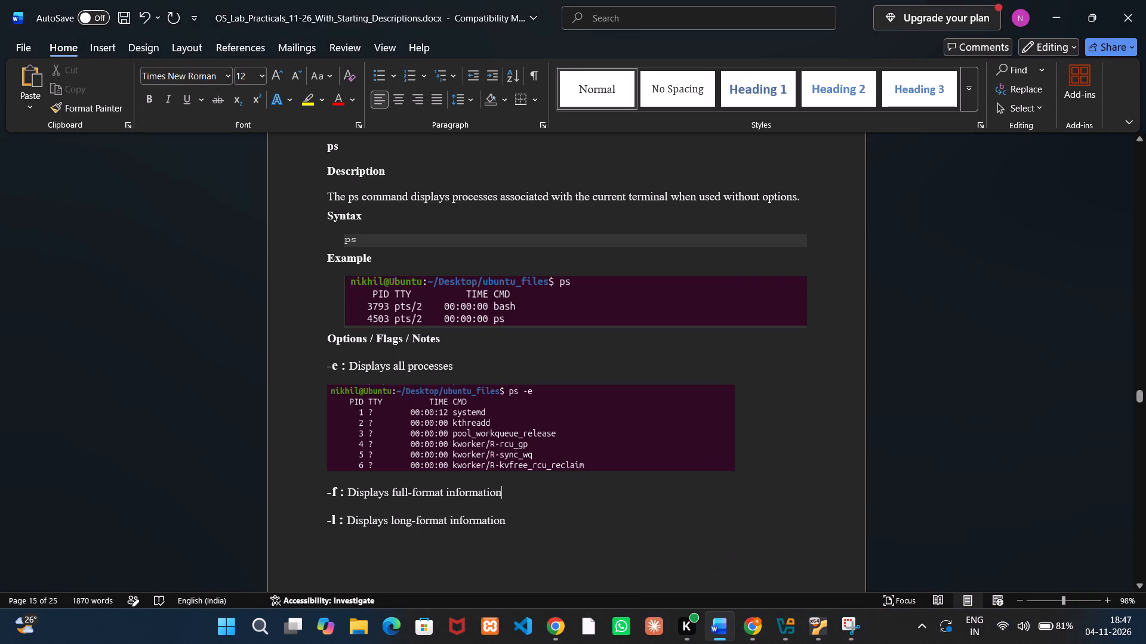
pyautogui.press('Return')
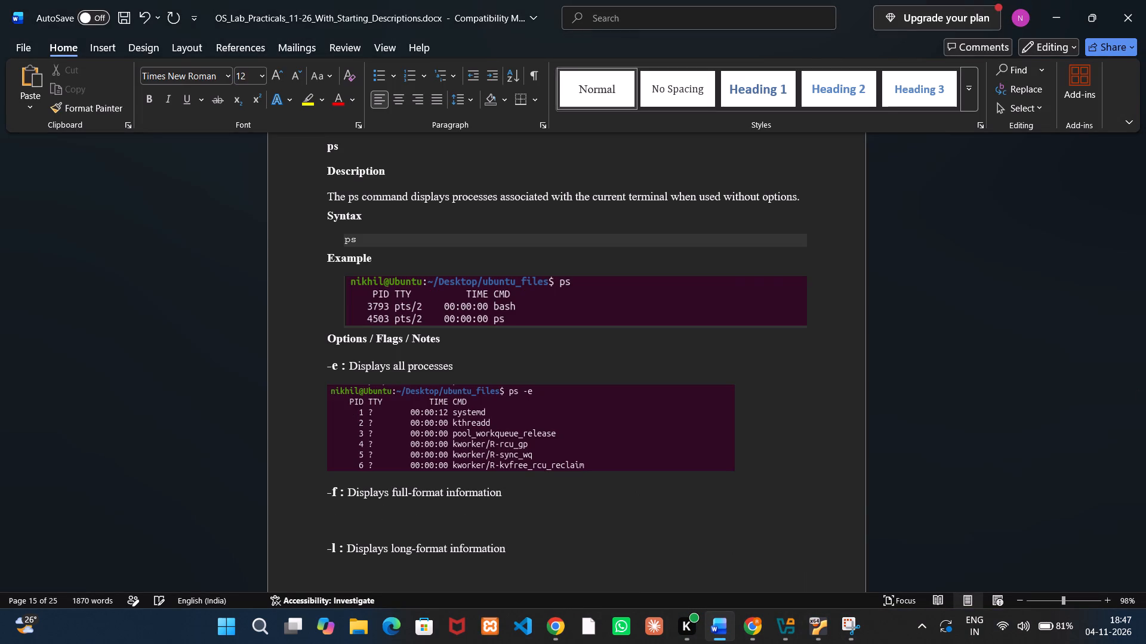
pyautogui.hotkey('ctrl', 'v')
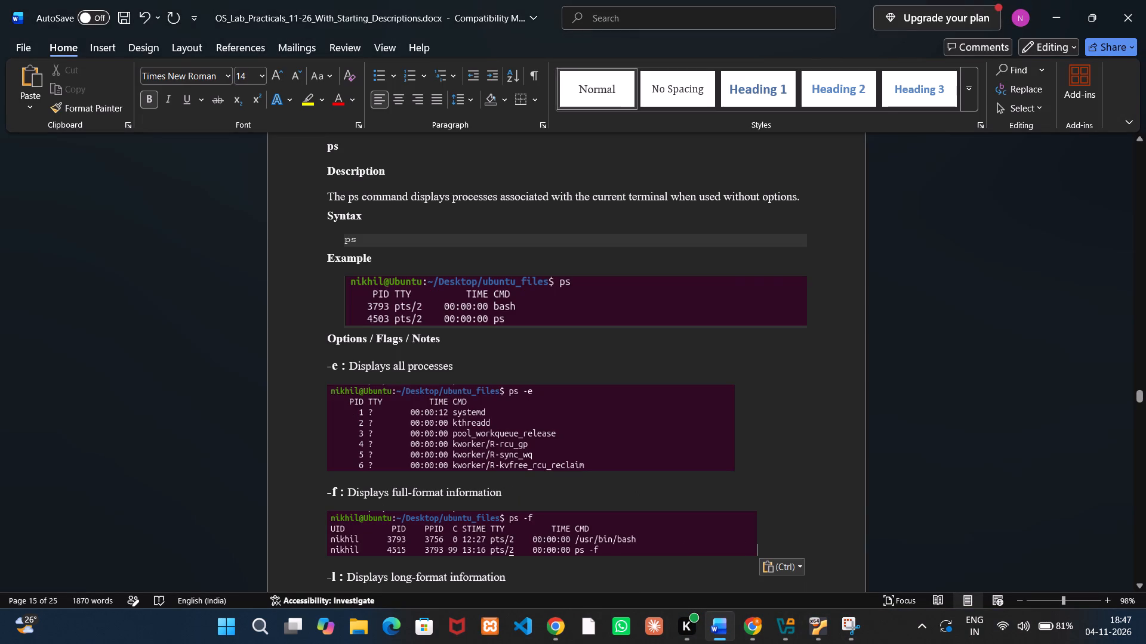
# Shrink the ps -f screenshot proportionally to about the width of the ps -e screenshot and deselect it.
pyautogui.click(707, 543)
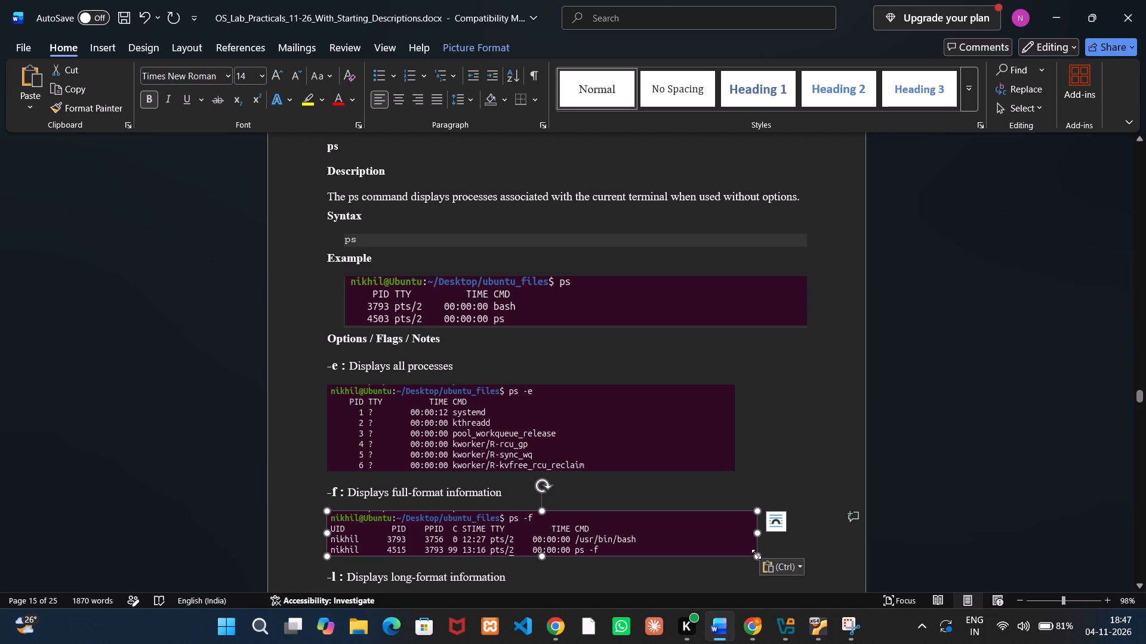
pyautogui.moveTo(756, 554); pyautogui.dragTo(734, 538)
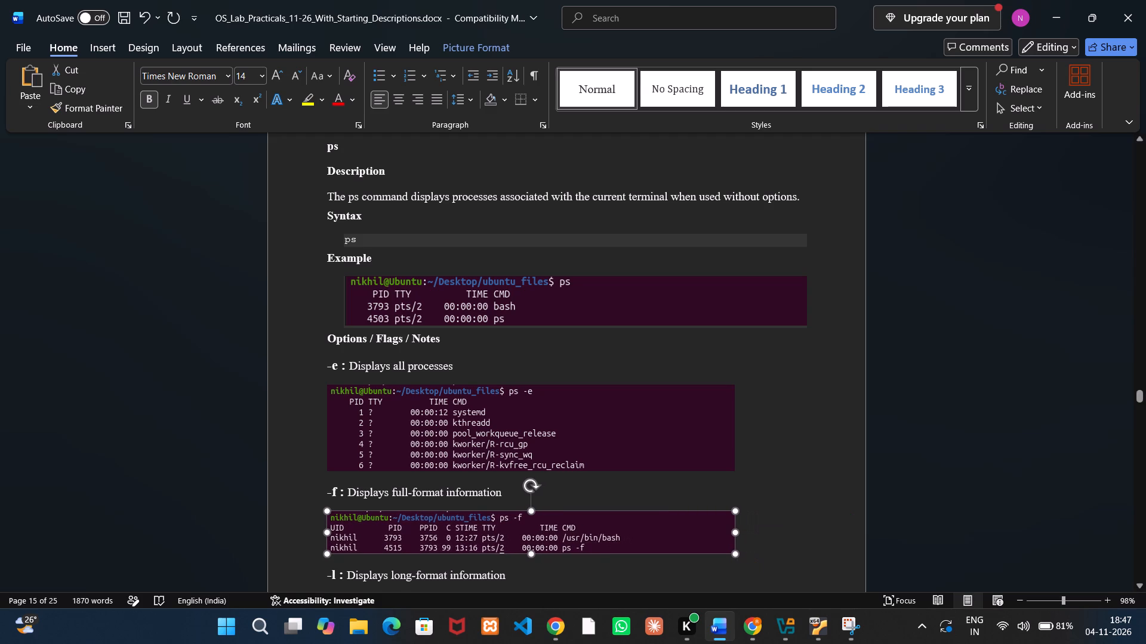
pyautogui.moveTo(734, 538); pyautogui.dragTo(733, 538)
pyautogui.click(757, 558)
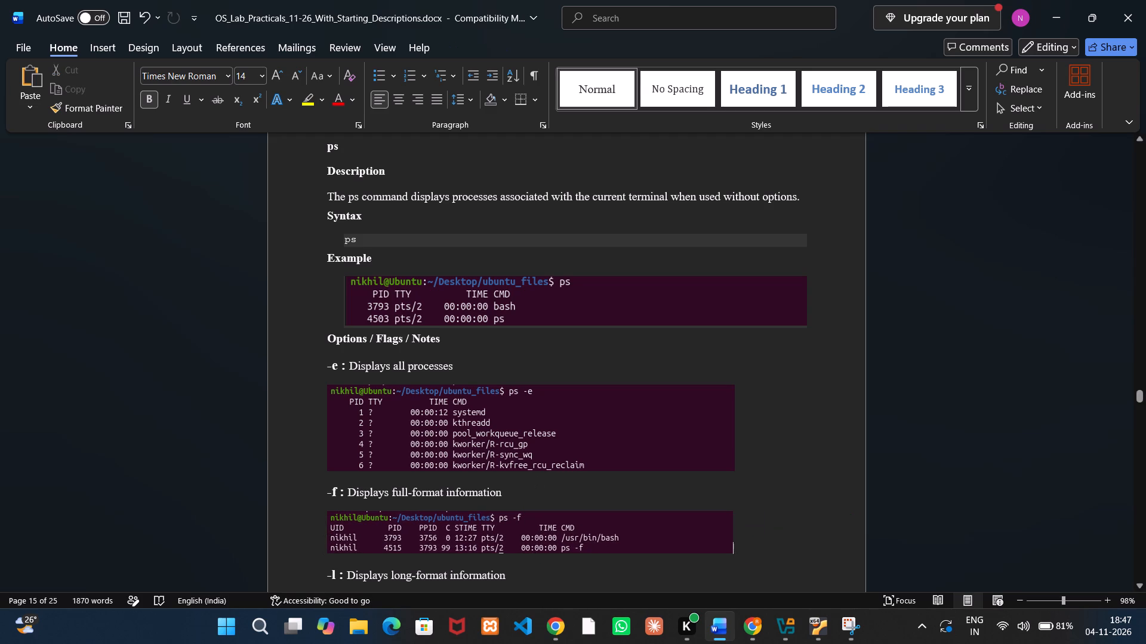
# Switch to the Ubuntu terminal, run ps -l at the prompt, and snip the command with its full output.
pyautogui.scroll(-2, 757, 558)
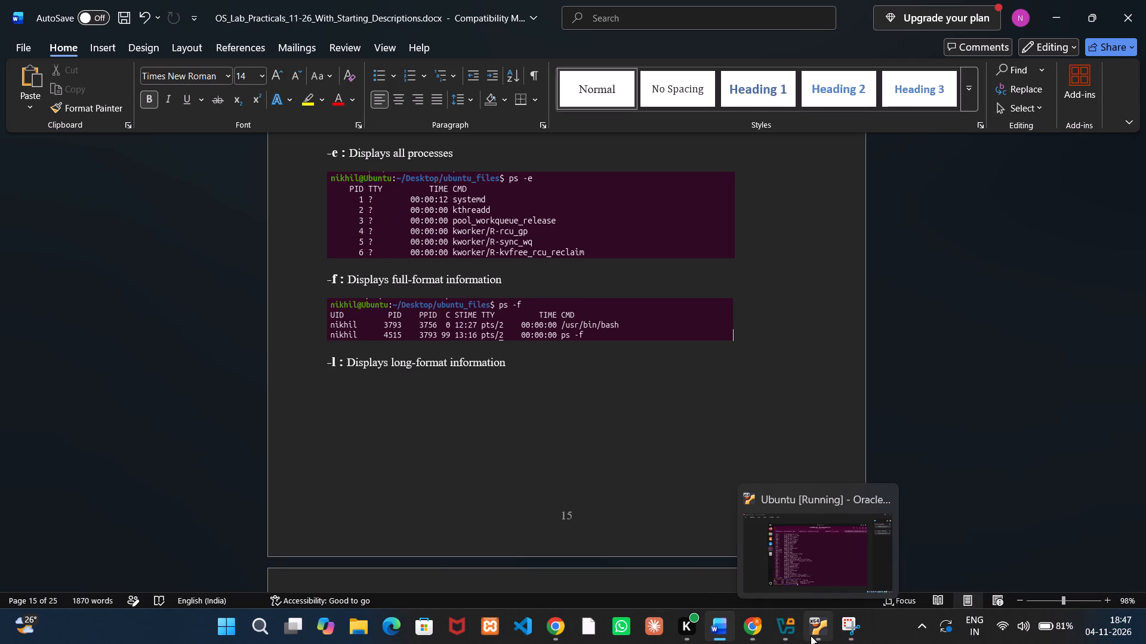
pyautogui.click(818, 558)
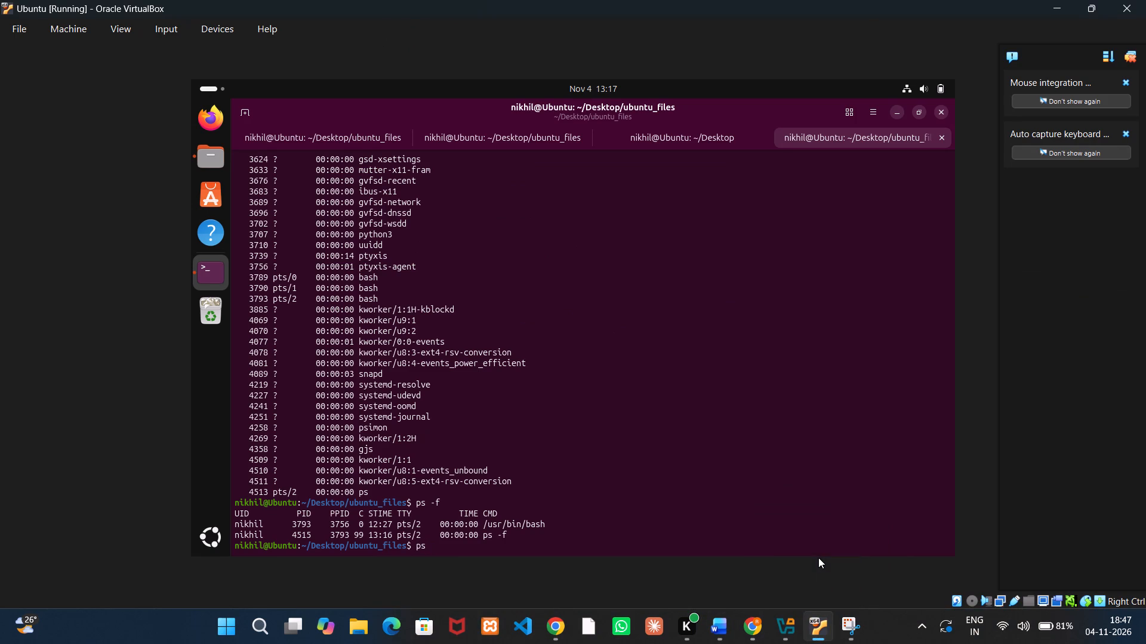
pyautogui.press('l')
pyautogui.press('Return')
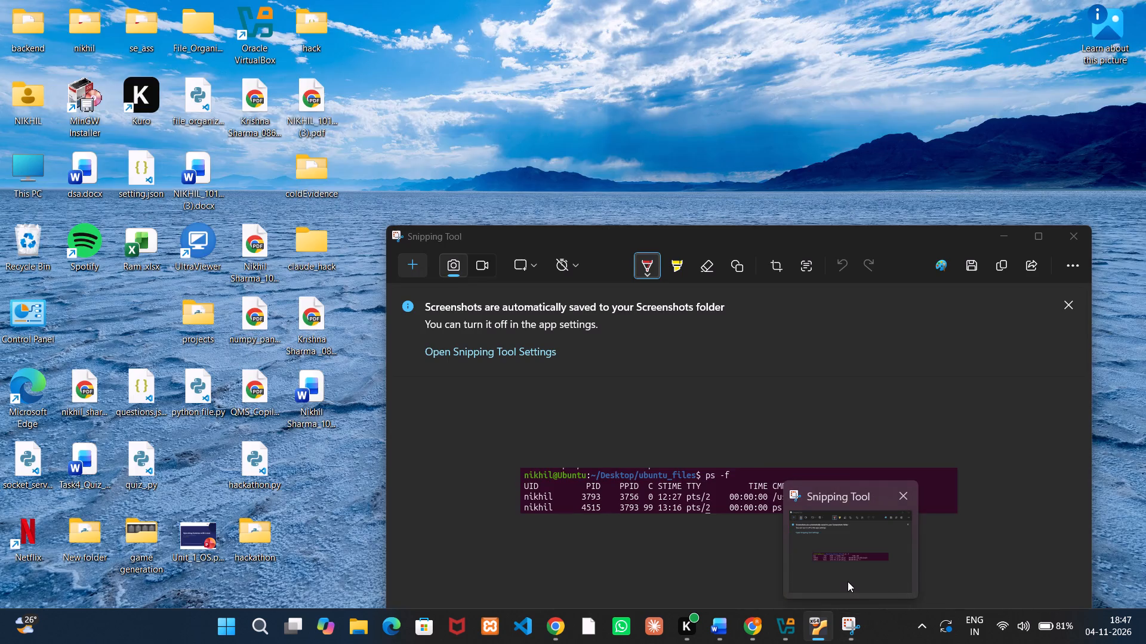
pyautogui.click(848, 581)
pyautogui.click(407, 264)
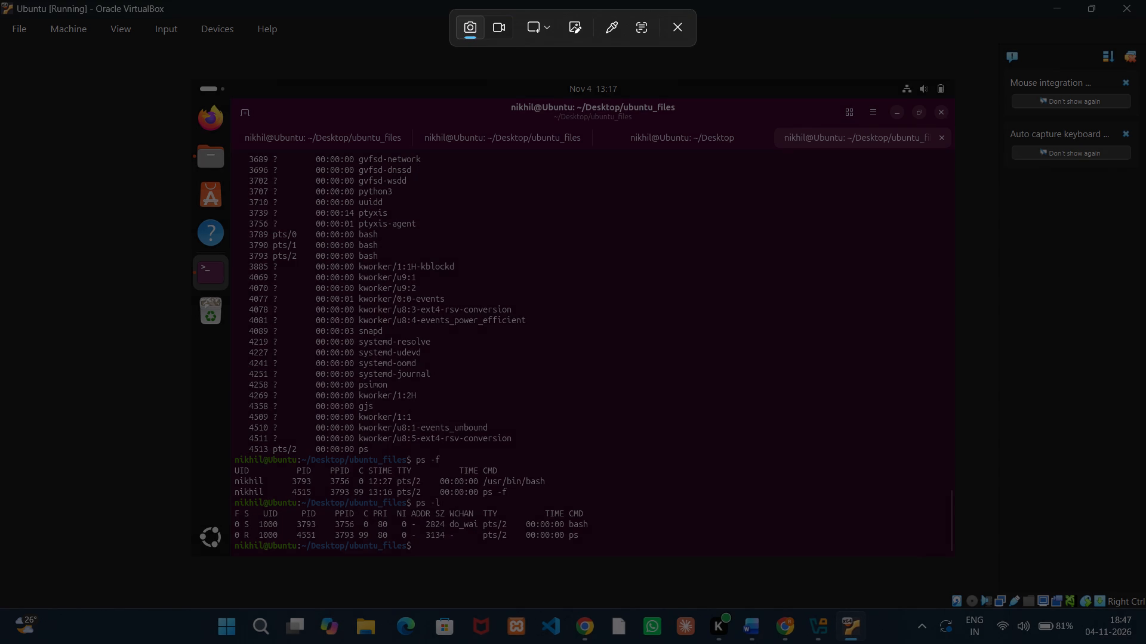
pyautogui.moveTo(230, 497); pyautogui.dragTo(587, 520)
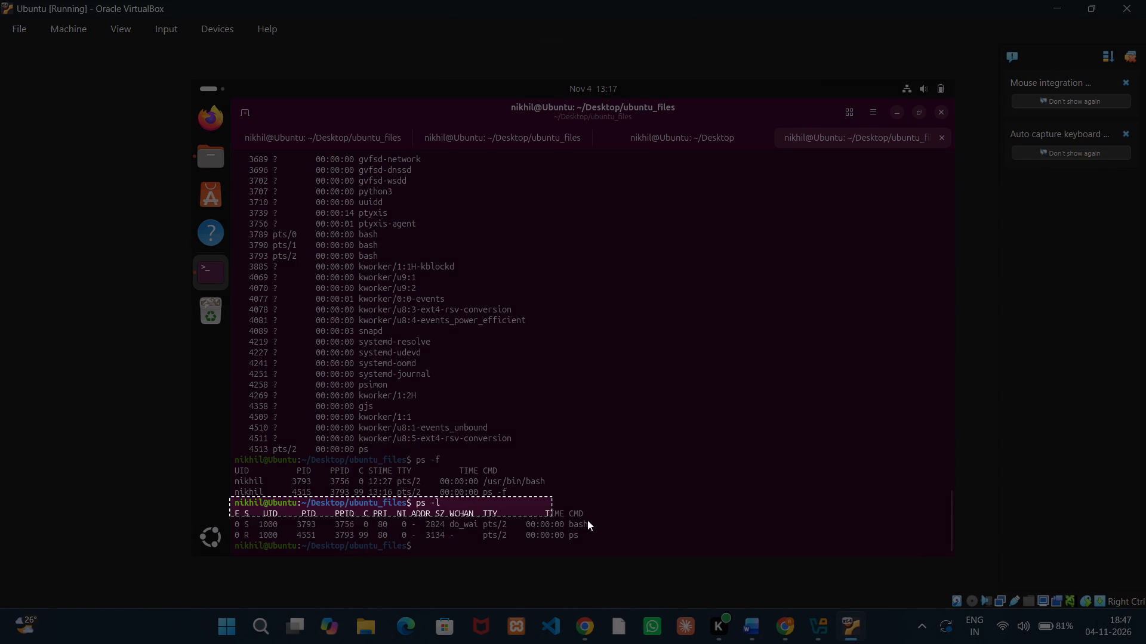
pyautogui.moveTo(587, 520); pyautogui.dragTo(721, 540)
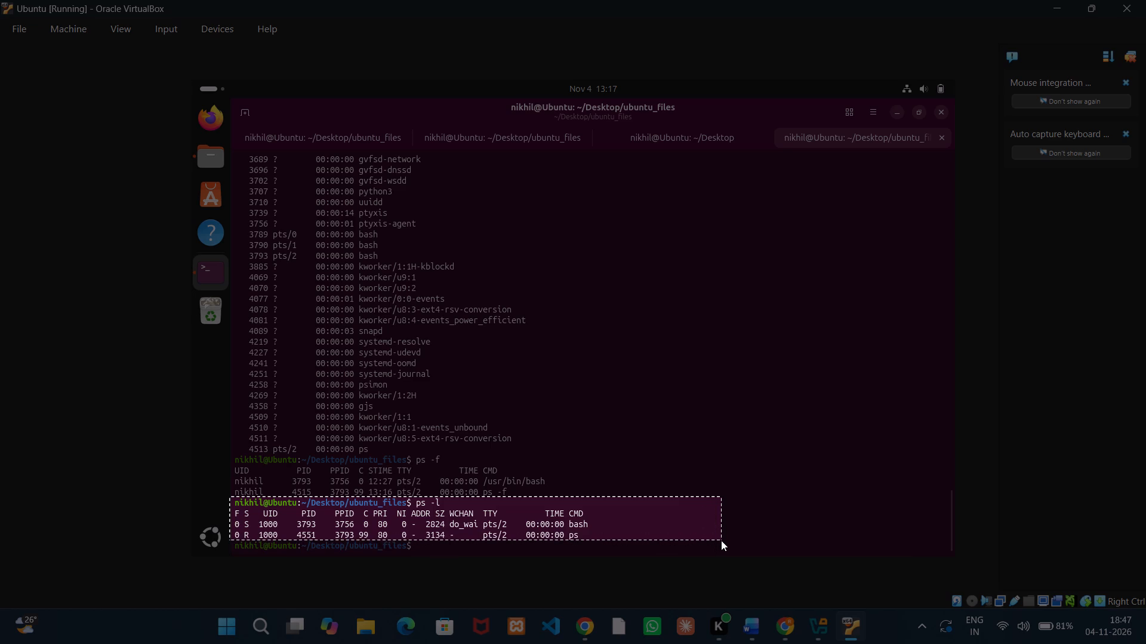
pyautogui.moveTo(721, 540); pyautogui.dragTo(722, 541)
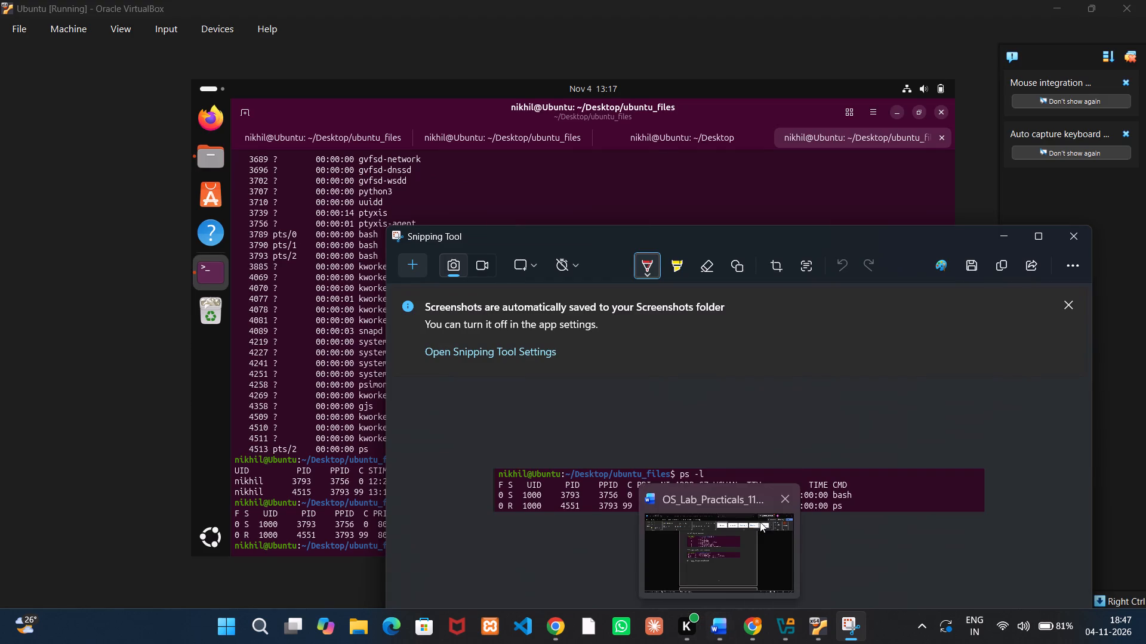
# In the Word document, paste the ps -l screenshot on a new line below the -l option.
pyautogui.click(719, 532)
pyautogui.click(583, 367)
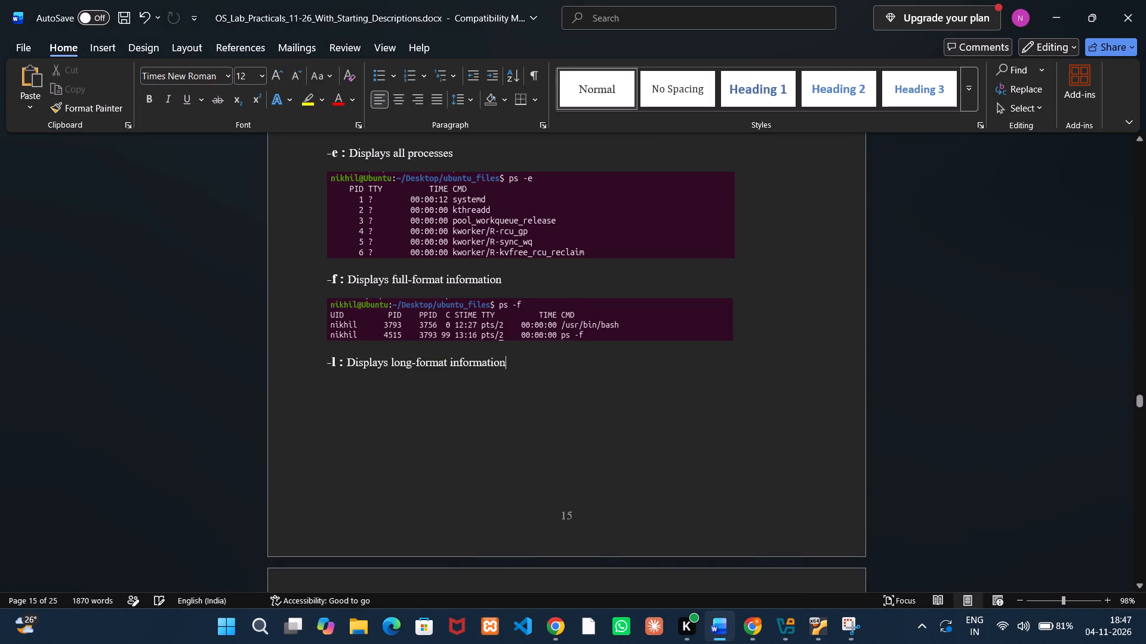
pyautogui.press('Return')
pyautogui.hotkey('ctrl', 'v')
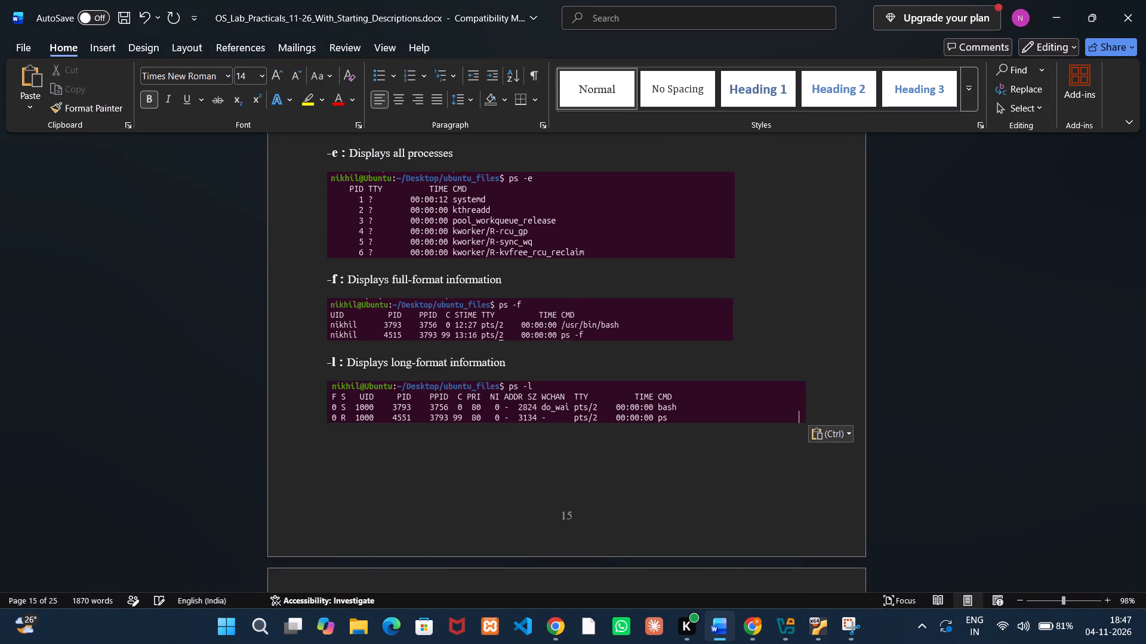
# Shrink the ps -l screenshot proportionally to about the width of the ps -f screenshot and deselect it.
pyautogui.click(658, 394)
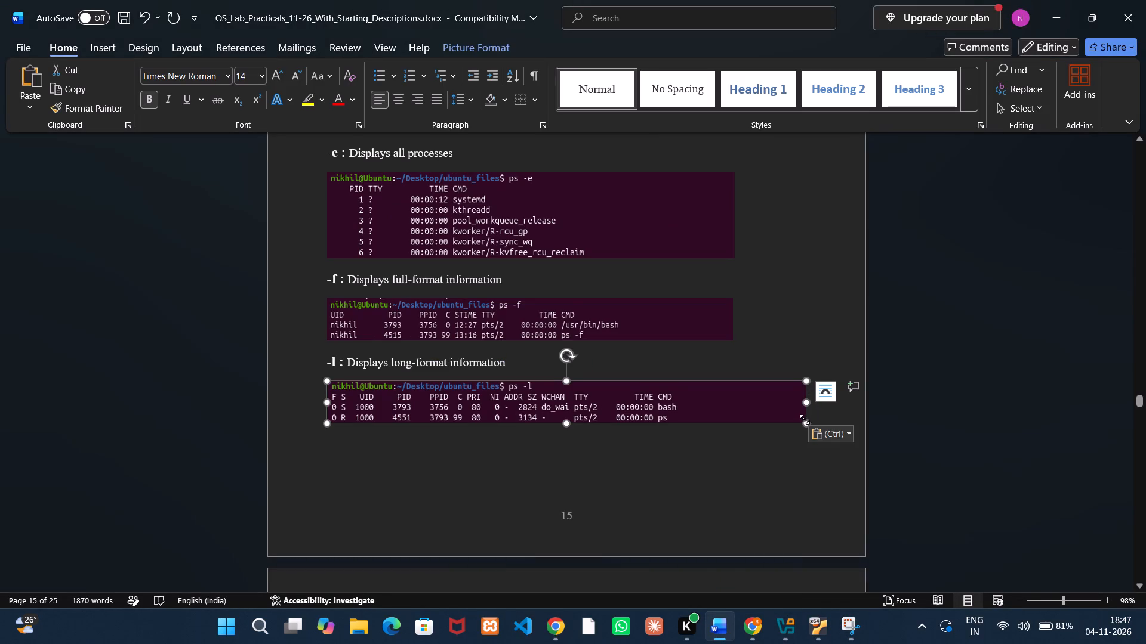
pyautogui.moveTo(806, 423); pyautogui.dragTo(735, 400)
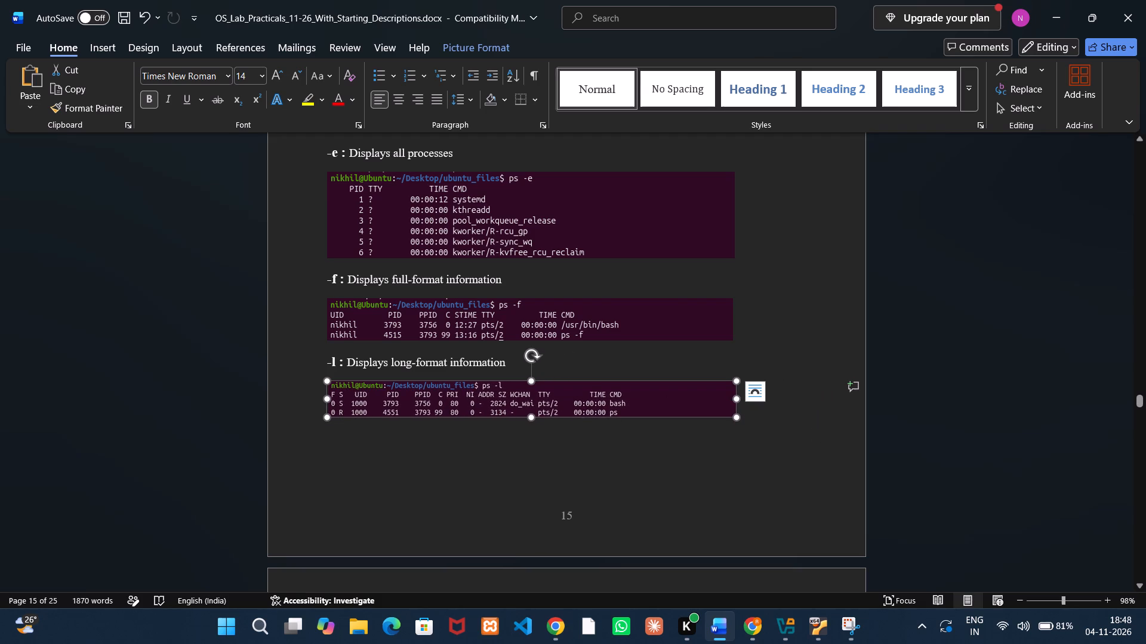
pyautogui.click(749, 410)
# Delete the ps -f text from the Example code line in Practical 18, leaving the shaded line empty.
pyautogui.scroll(-1, 749, 410)
pyautogui.scroll(1, 749, 410)
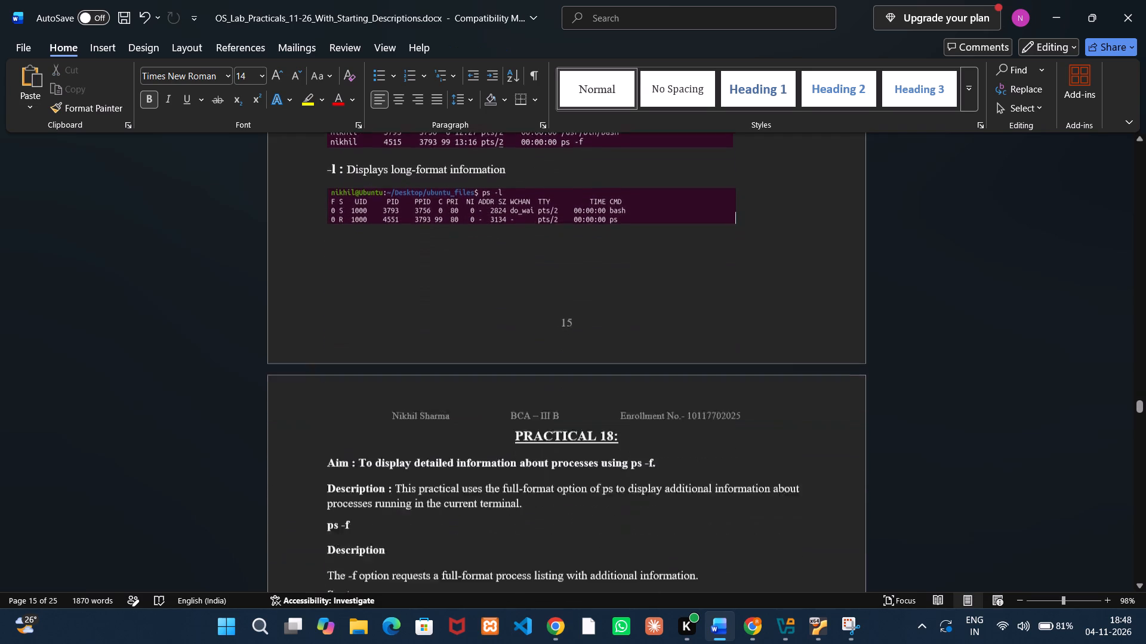
pyautogui.scroll(2, 749, 410)
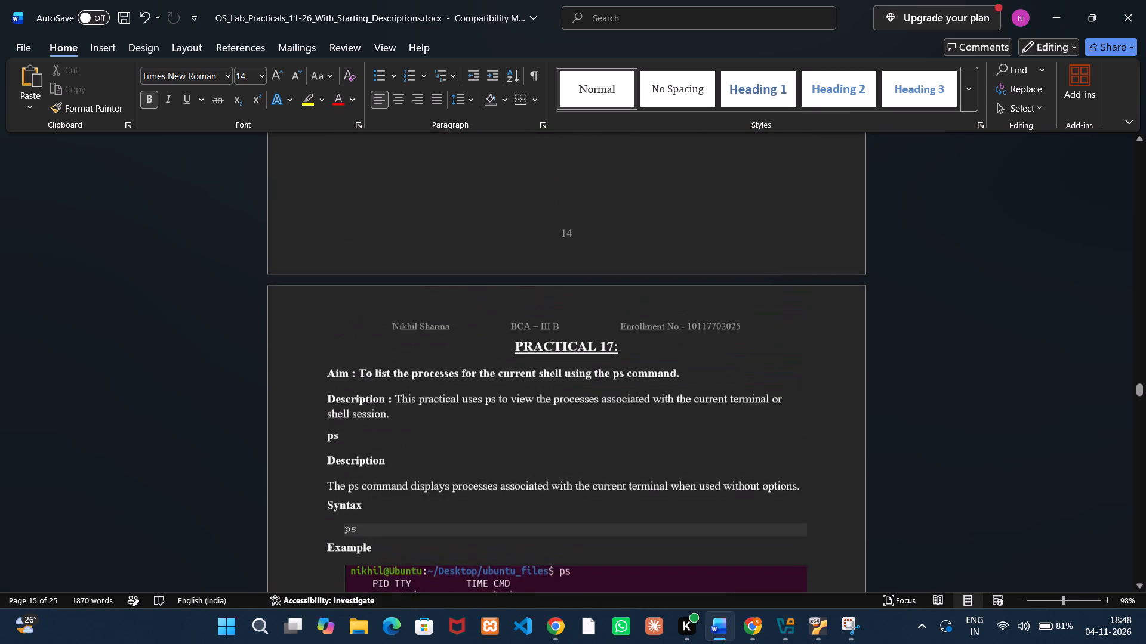
pyautogui.scroll(1, 749, 410)
pyautogui.scroll(-4, 749, 410)
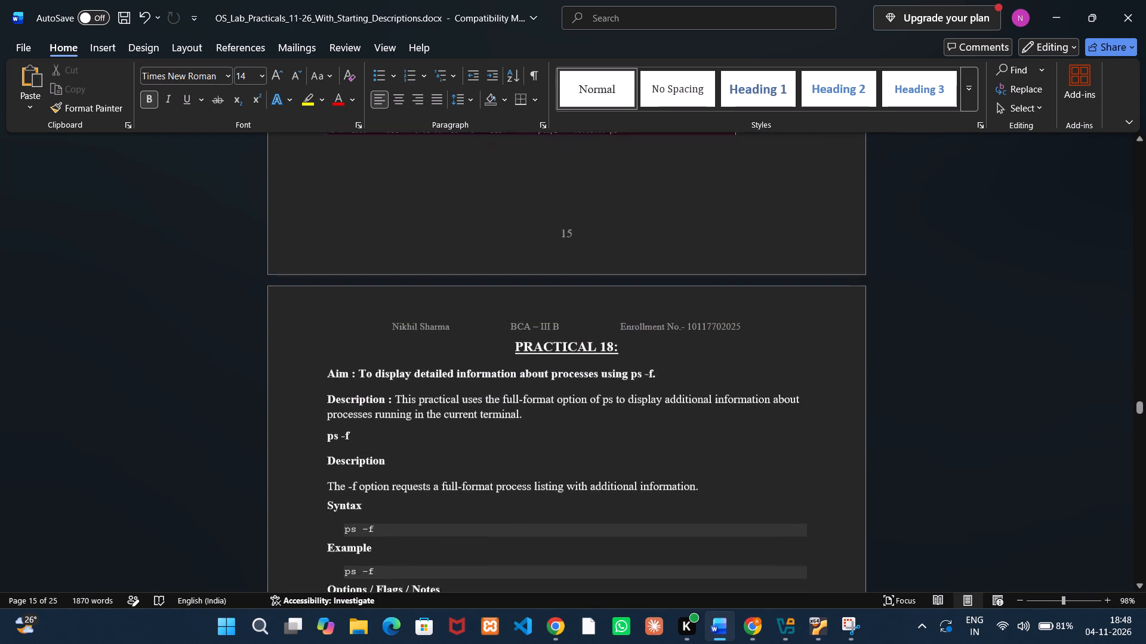
pyautogui.scroll(-2, 749, 410)
pyautogui.scroll(1, 749, 410)
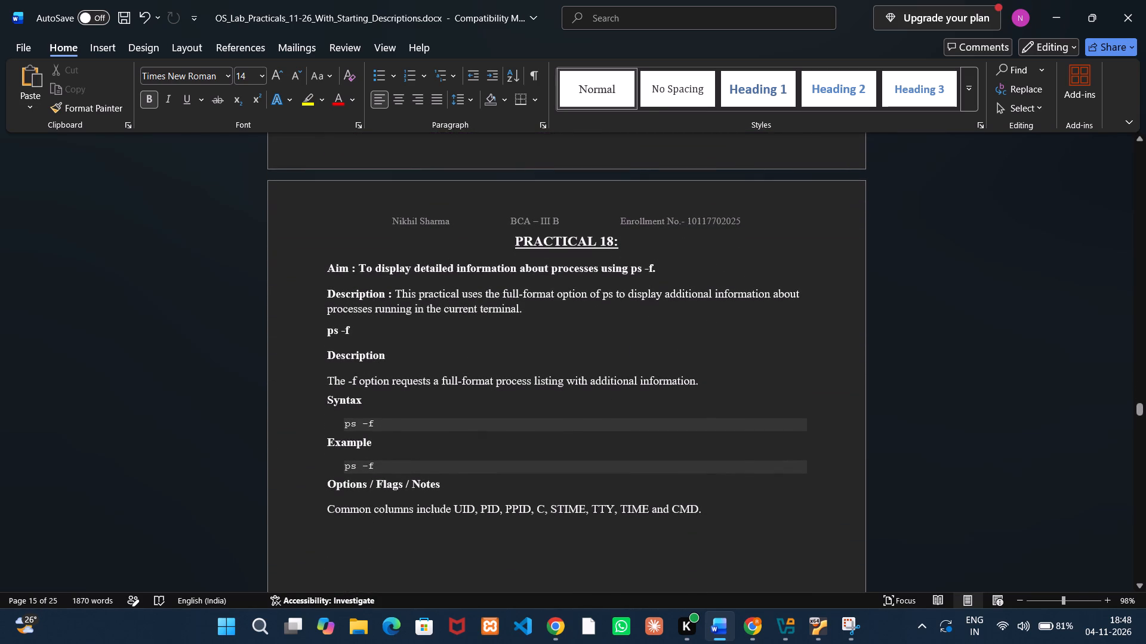
pyautogui.click(459, 470)
pyautogui.press('BackSpace')
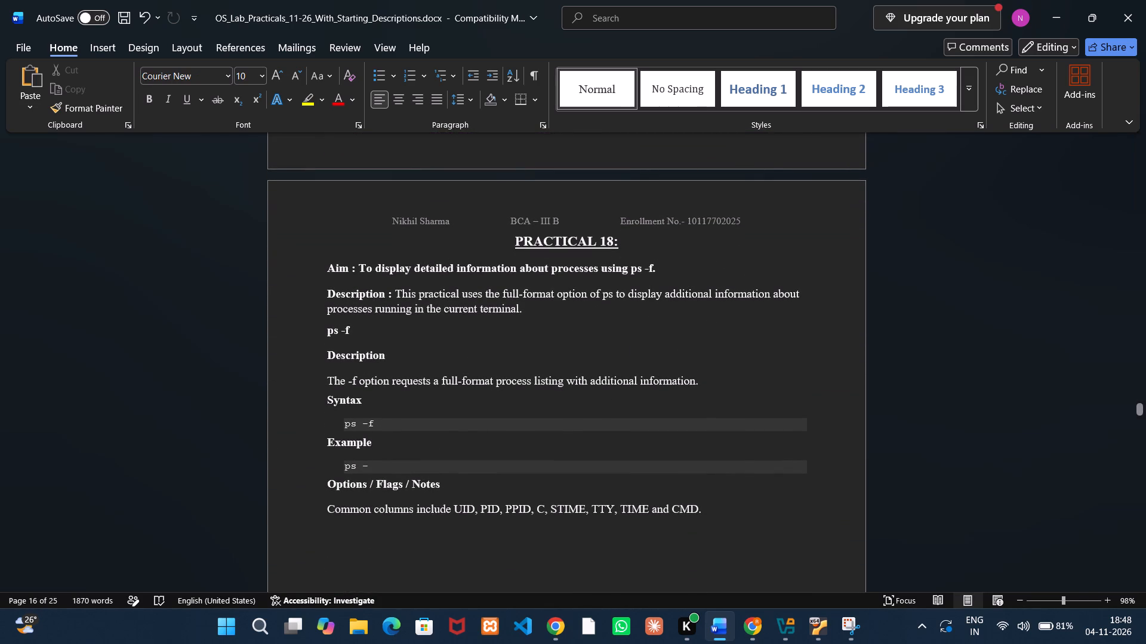
pyautogui.press('BackSpace')
pyautogui.press('BackSpace')
pyautogui.press('BackSpace')
pyautogui.press('BackSpace')
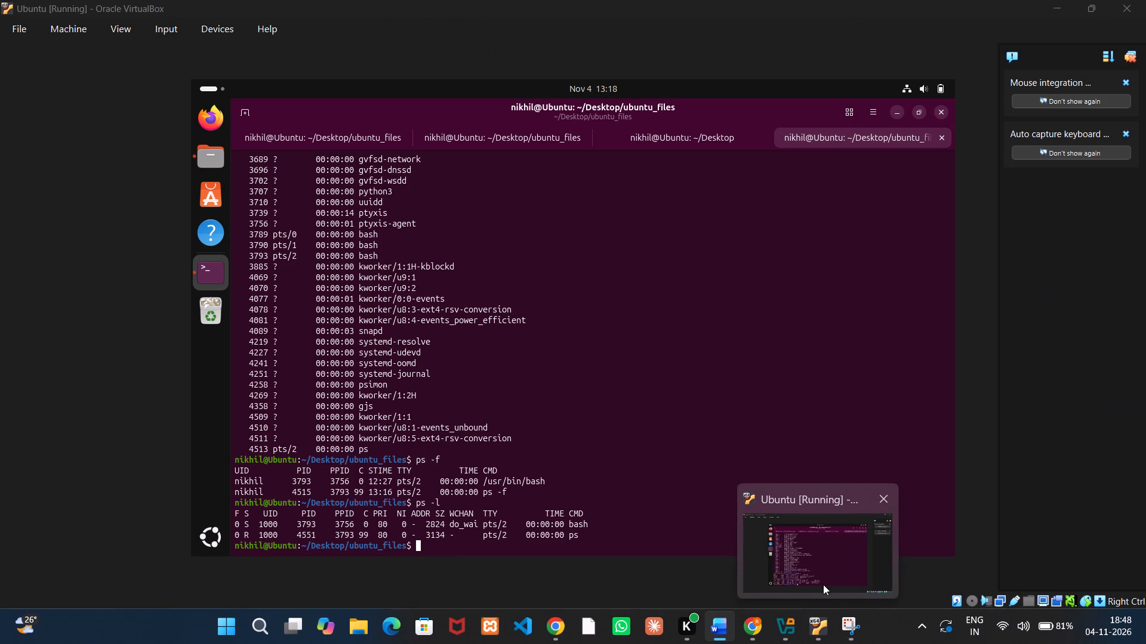
# Switch to the Ubuntu terminal, run ps -f again, and snip the new command with its full output.
pyautogui.click(821, 574)
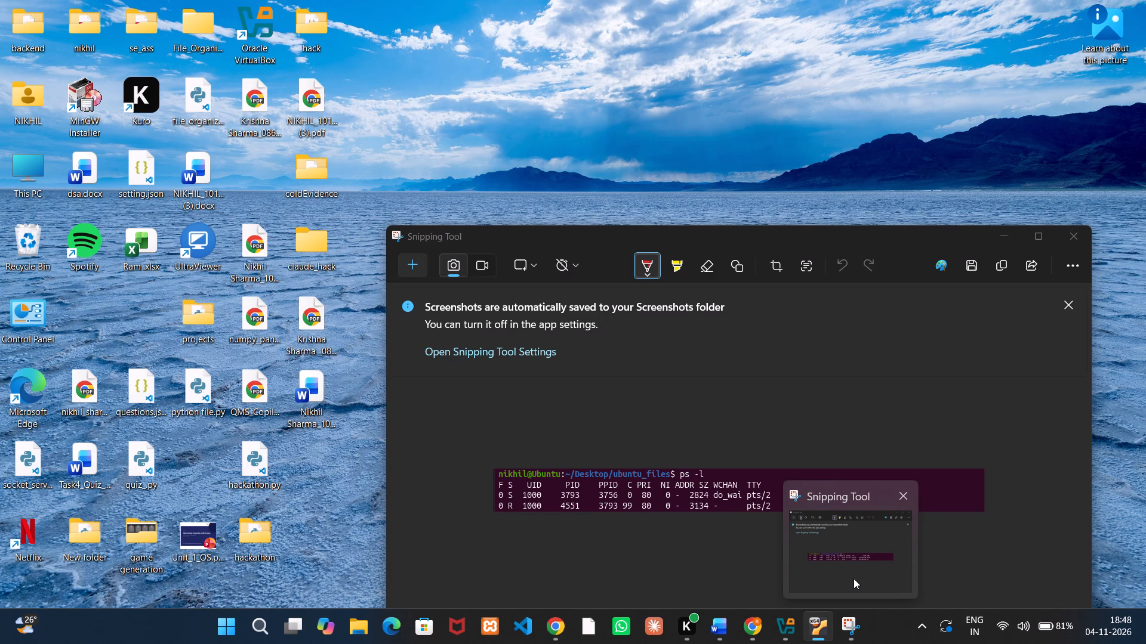
pyautogui.click(854, 578)
pyautogui.click(413, 267)
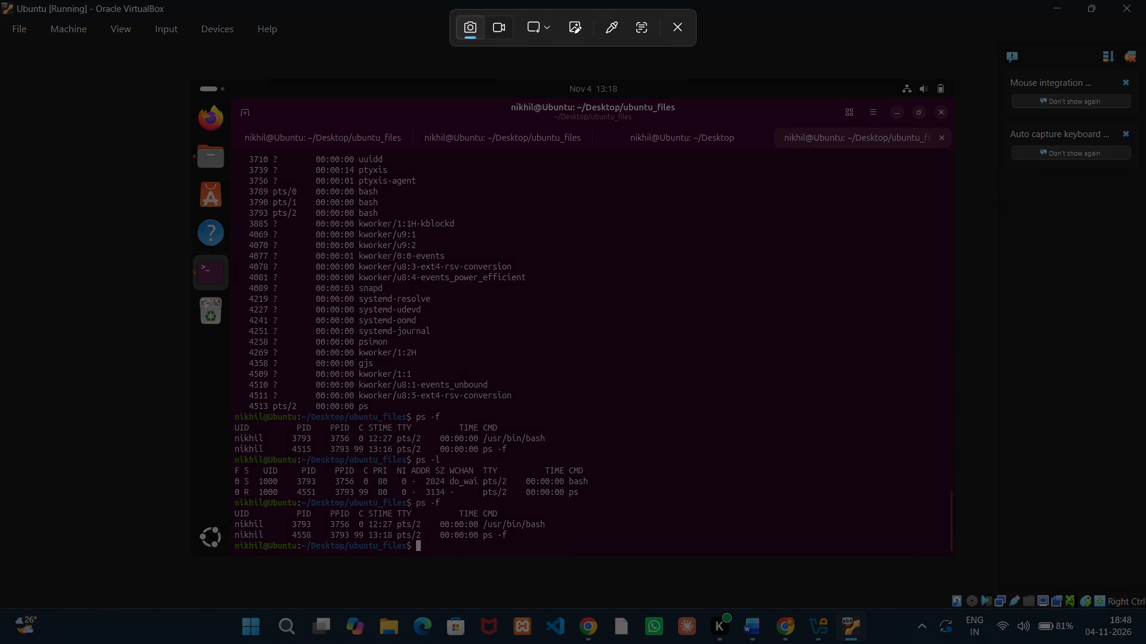
pyautogui.moveTo(231, 497); pyautogui.dragTo(694, 535)
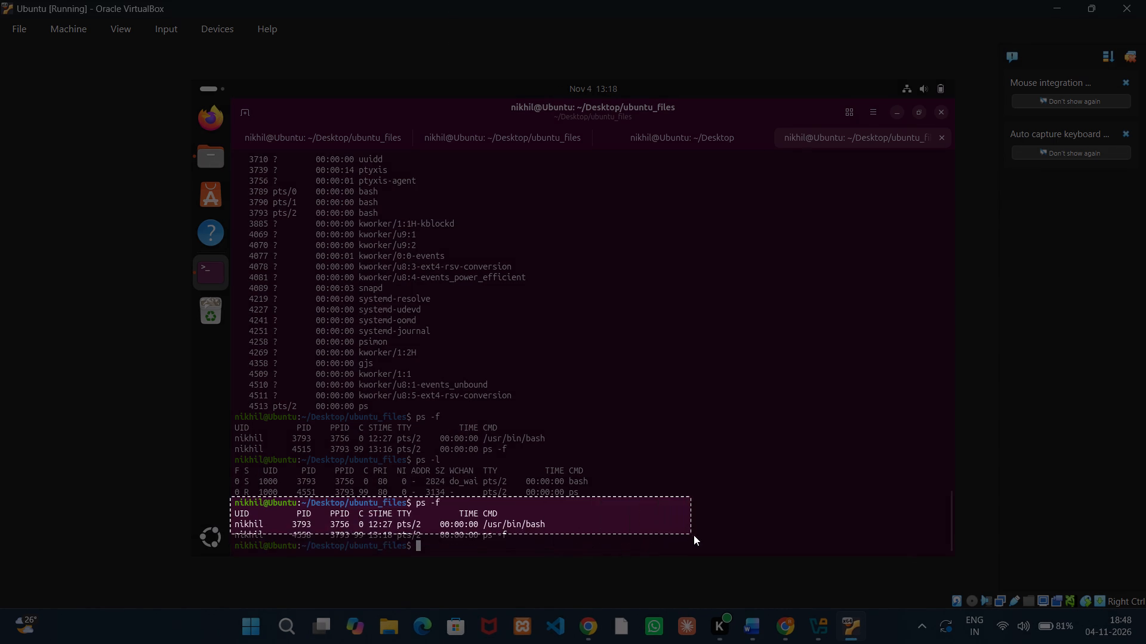
pyautogui.moveTo(694, 535); pyautogui.dragTo(711, 541)
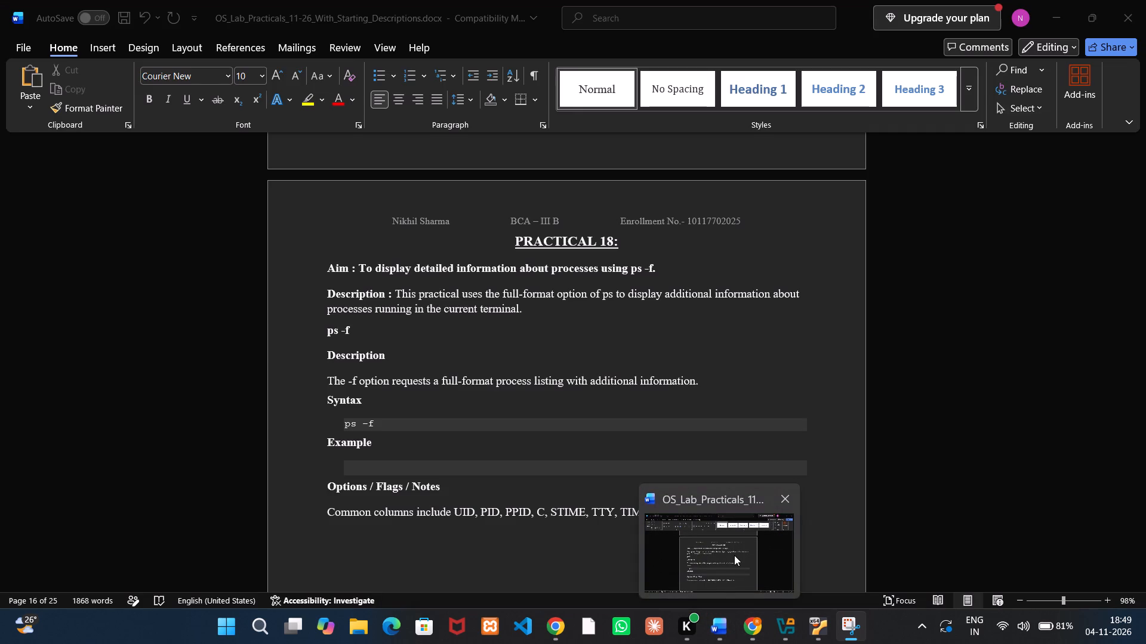
# In the Word document, paste the new ps -f screenshot into the empty Example line of Practical 18.
pyautogui.click(734, 555)
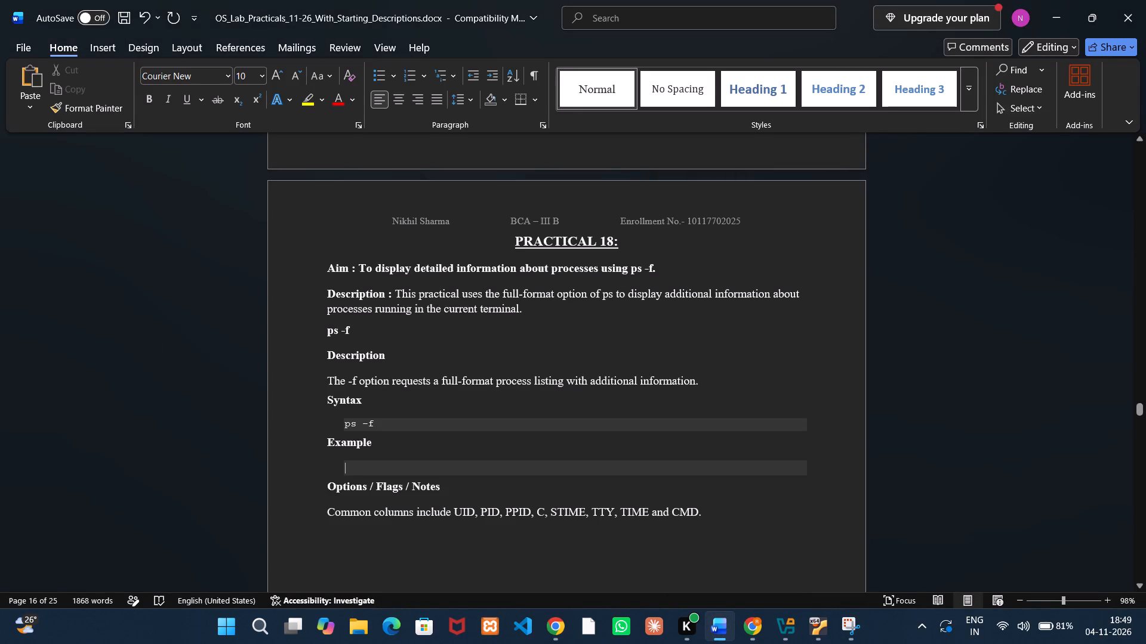
pyautogui.hotkey('ctrl', 'v')
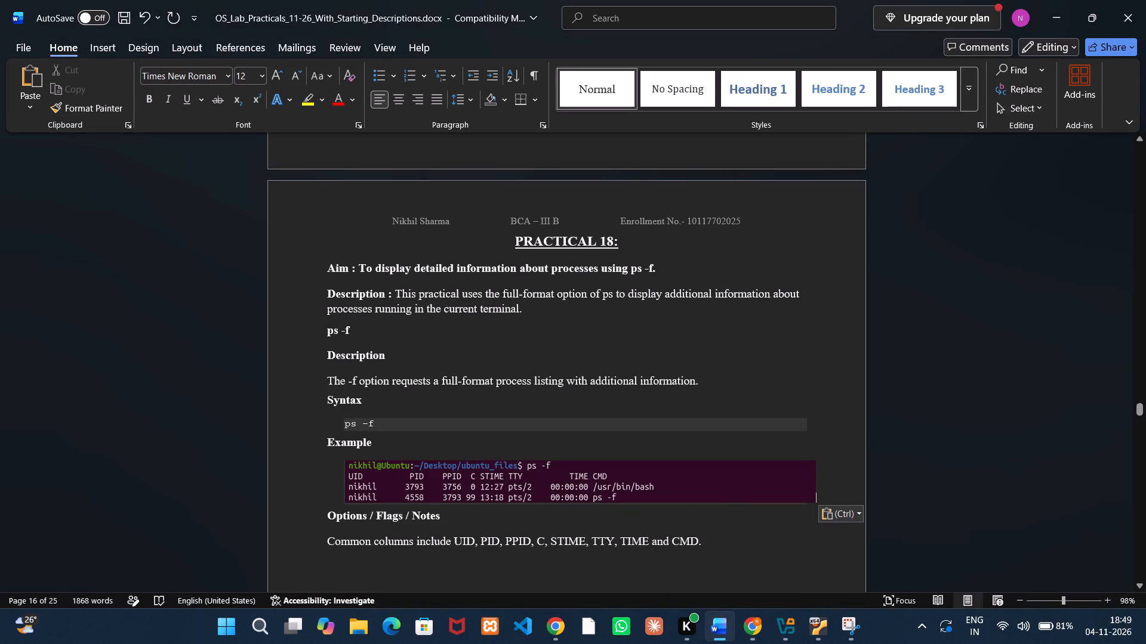
# Crop the right edge of the Practical 18 screenshot to match the shaded Syntax line, about 16.68 cm wide, and deselect it.
pyautogui.click(753, 478)
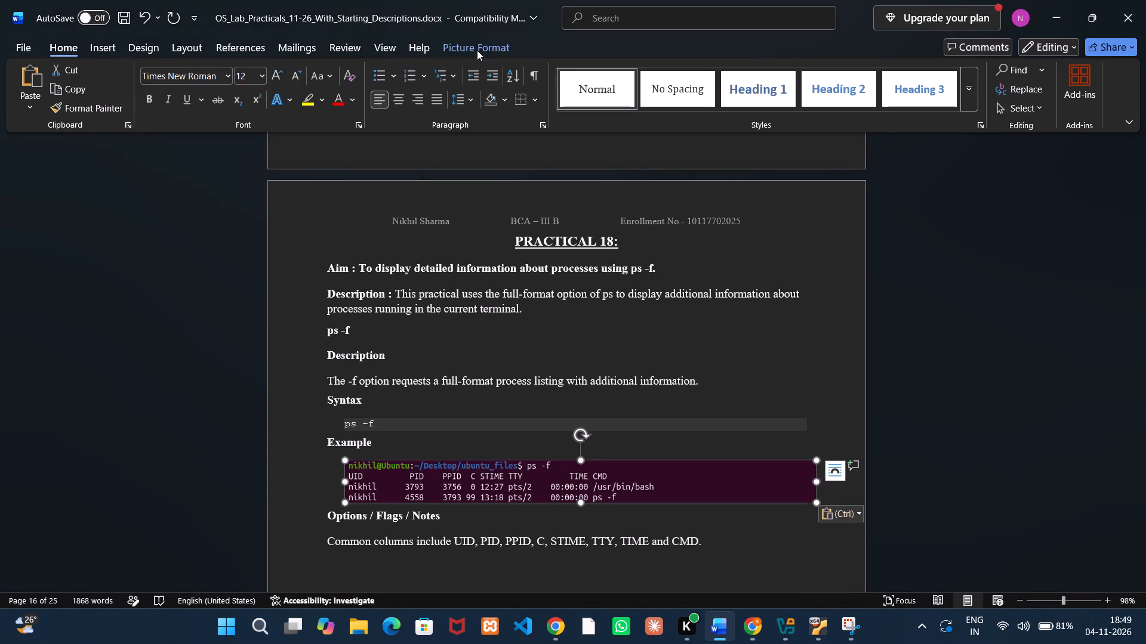
pyautogui.click(477, 50)
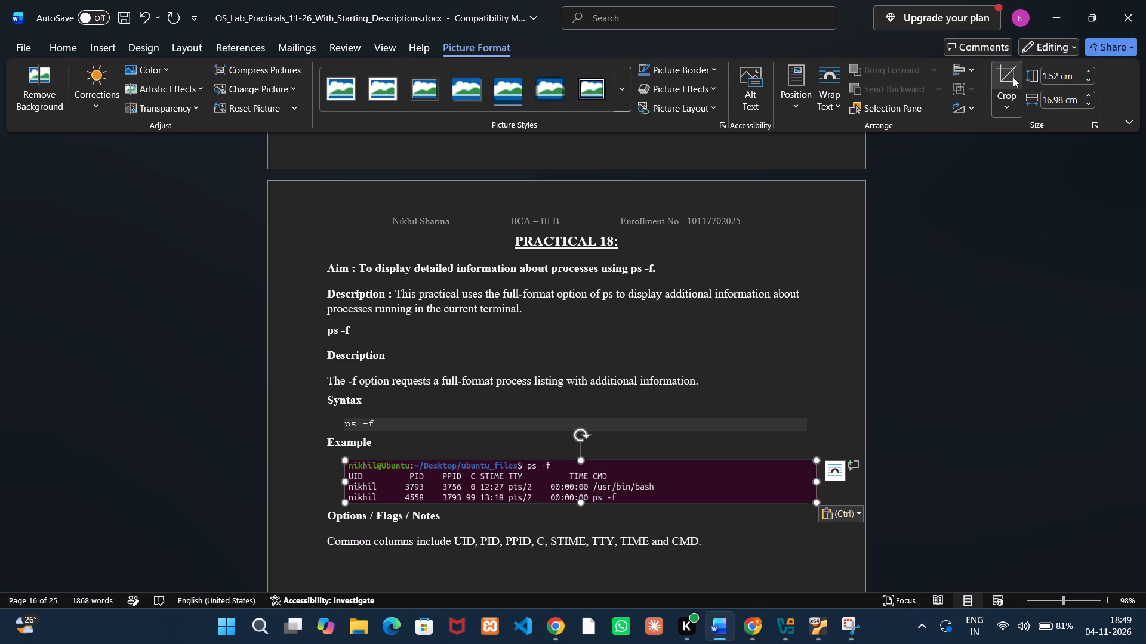
pyautogui.click(1011, 75)
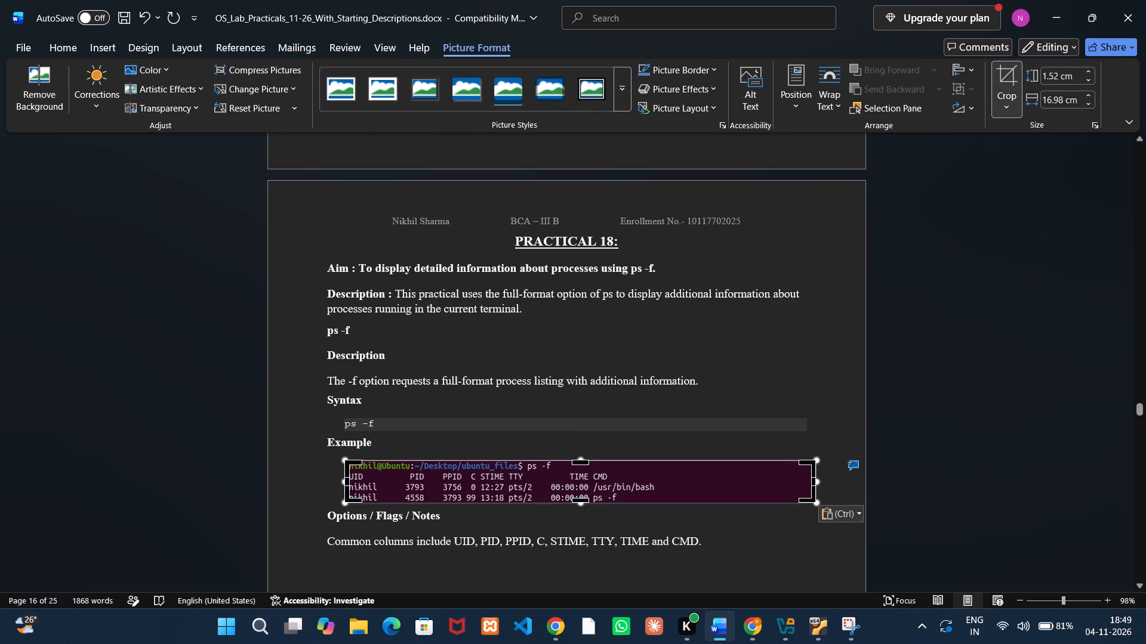
pyautogui.moveTo(813, 501); pyautogui.dragTo(808, 502)
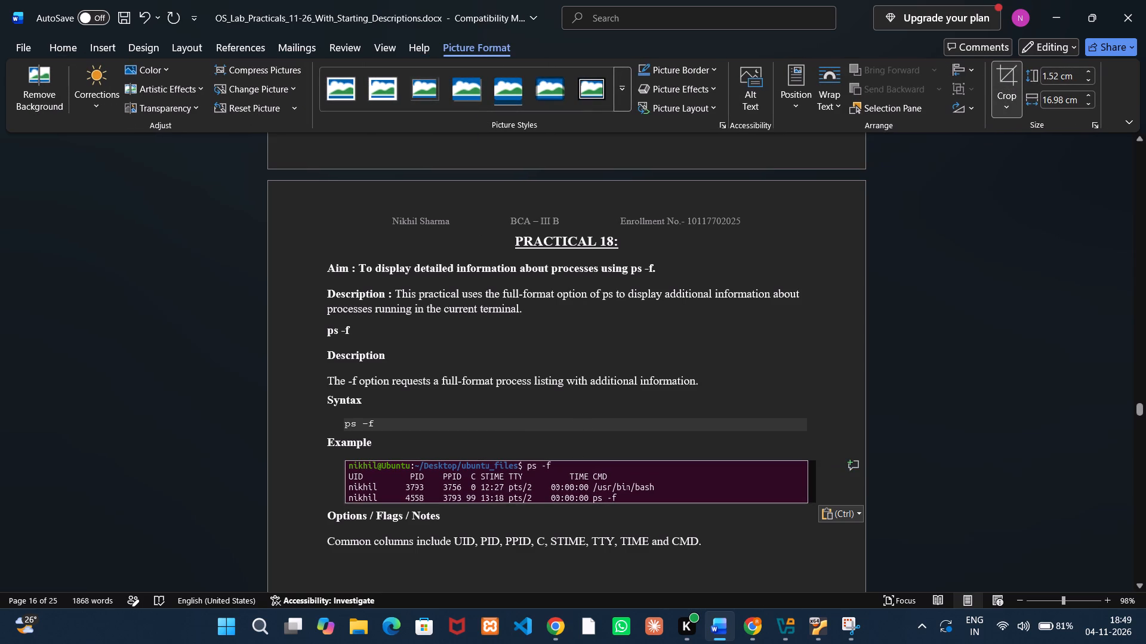
pyautogui.moveTo(808, 502); pyautogui.dragTo(808, 503)
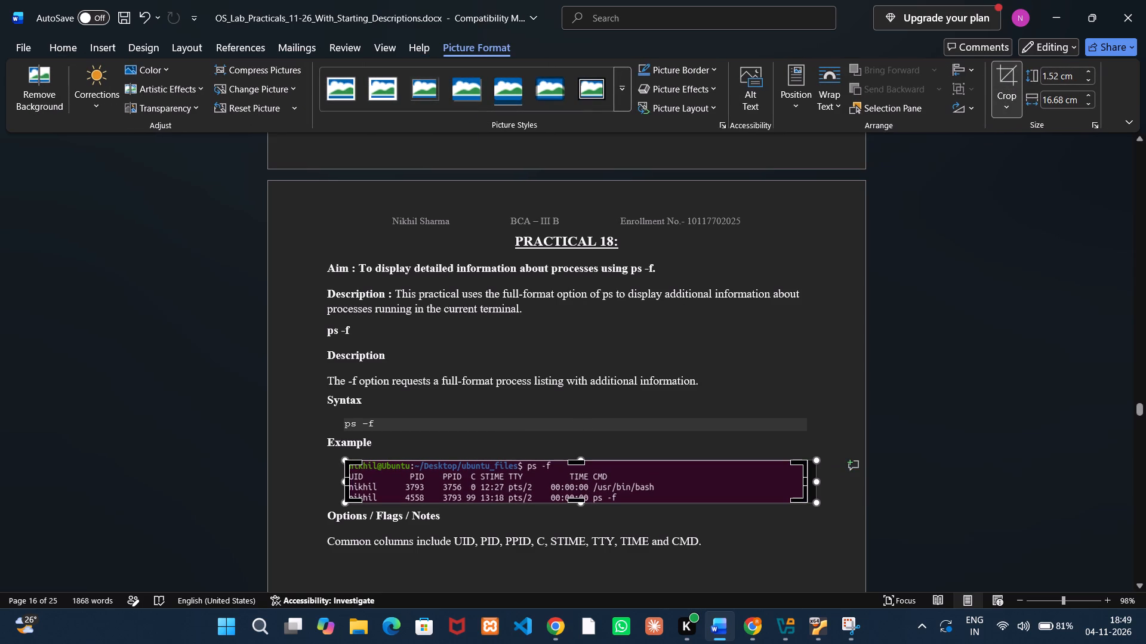
pyautogui.click(820, 528)
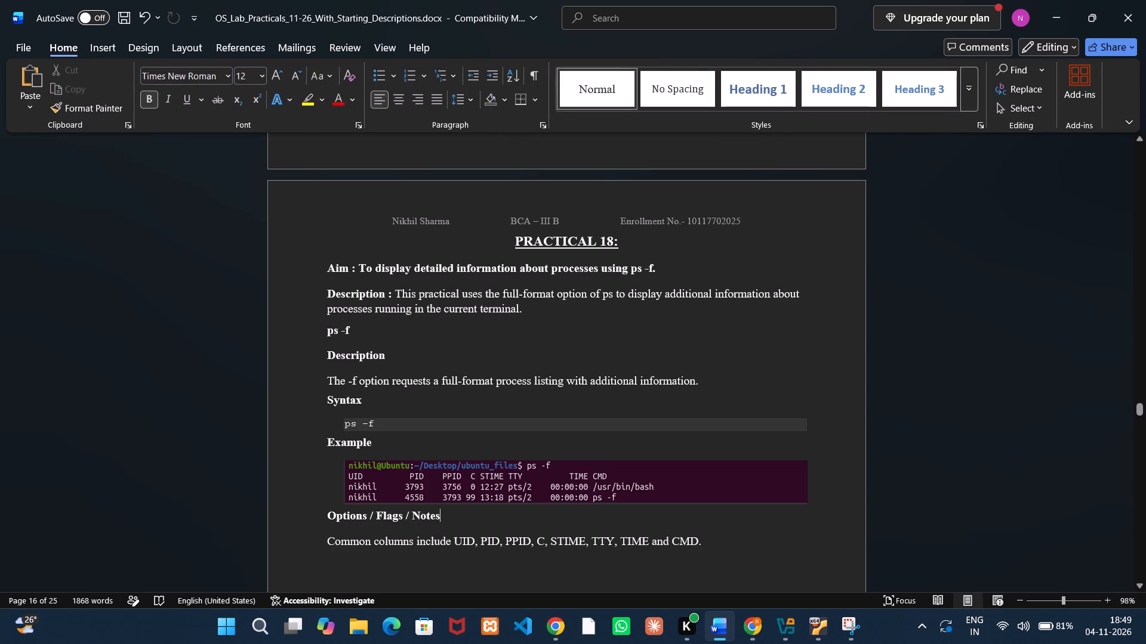
# Delete the Options / Flags / Notes heading and its common-columns sentence from Practical 18.
pyautogui.moveTo(711, 544); pyautogui.dragTo(304, 522)
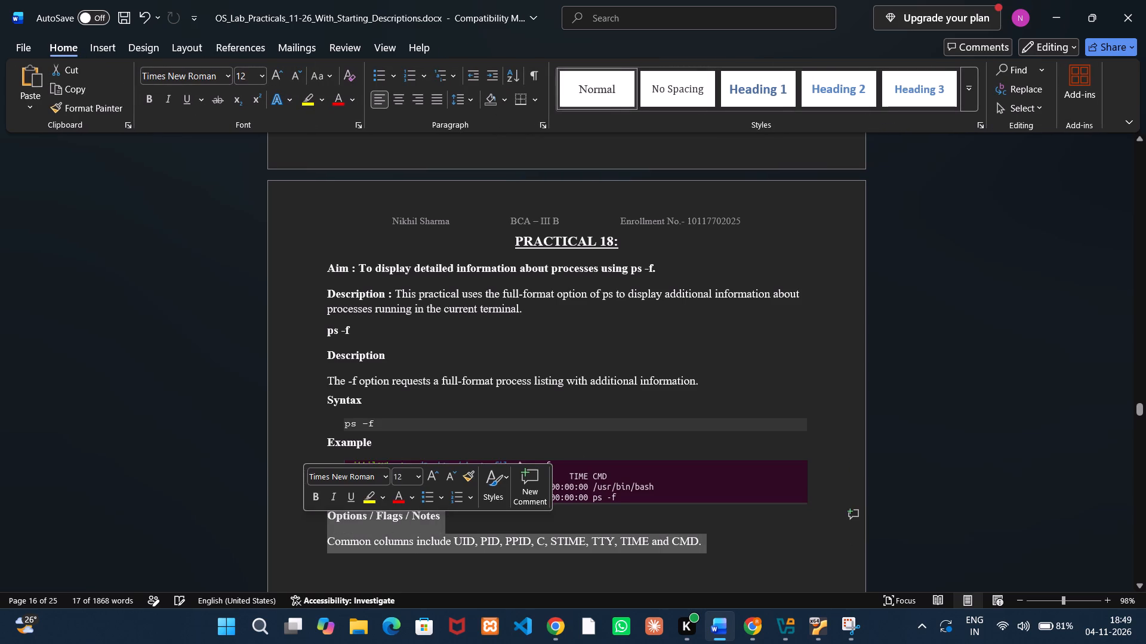
pyautogui.press('BackSpace')
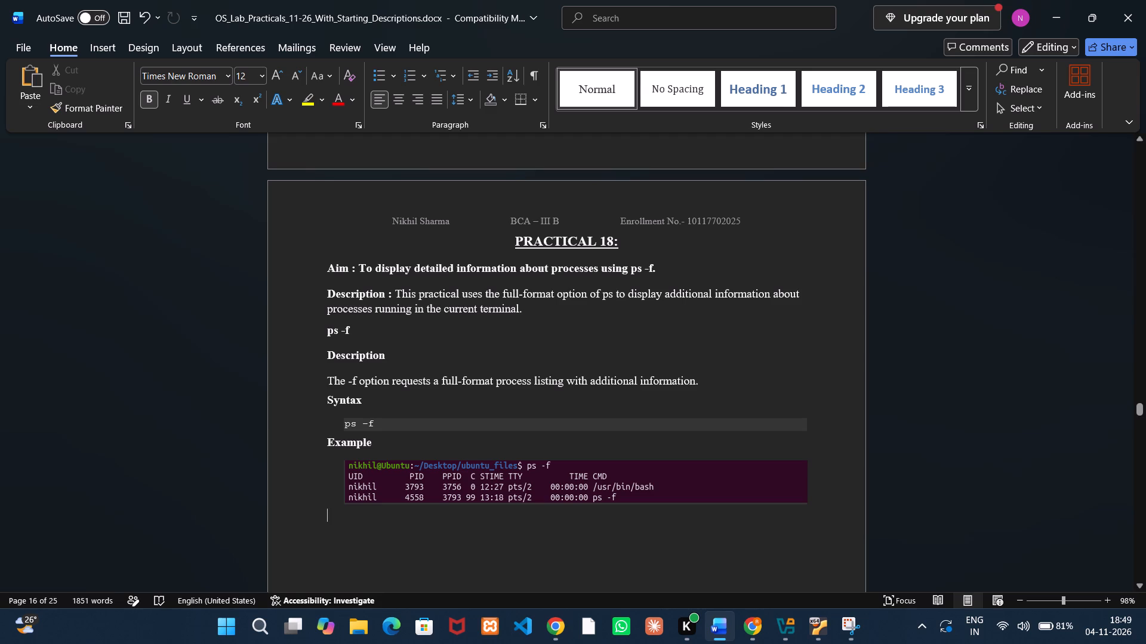
# Read through Practical 19 on grep and look back over the completed Practicals 15 to 18 for their Example layout.
pyautogui.scroll(-3, 507, 496)
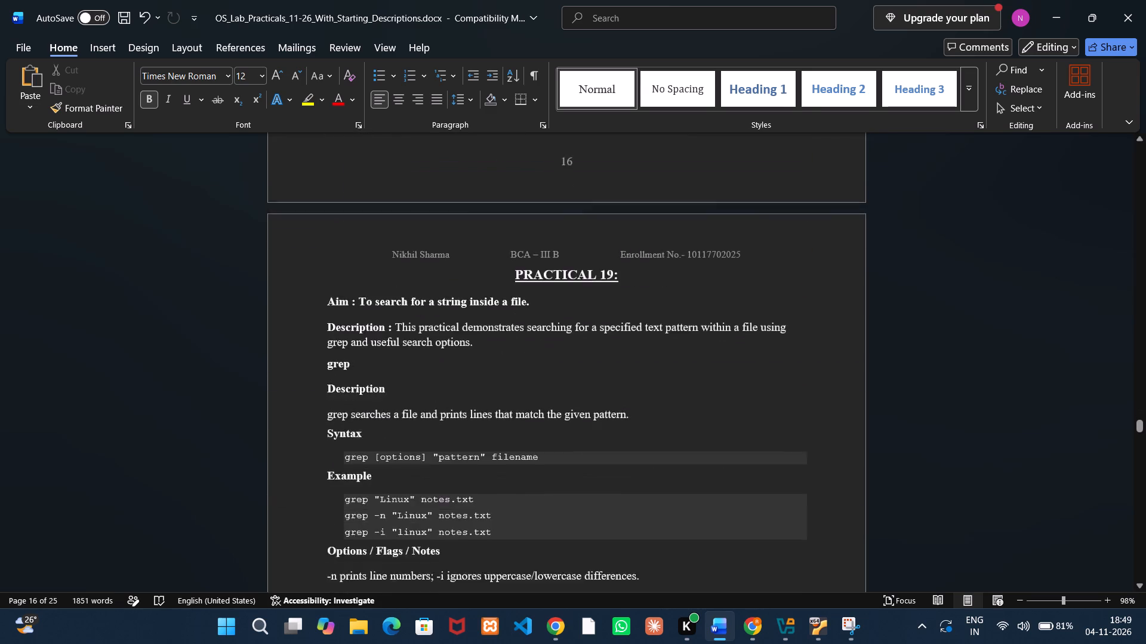
pyautogui.scroll(-2, 507, 496)
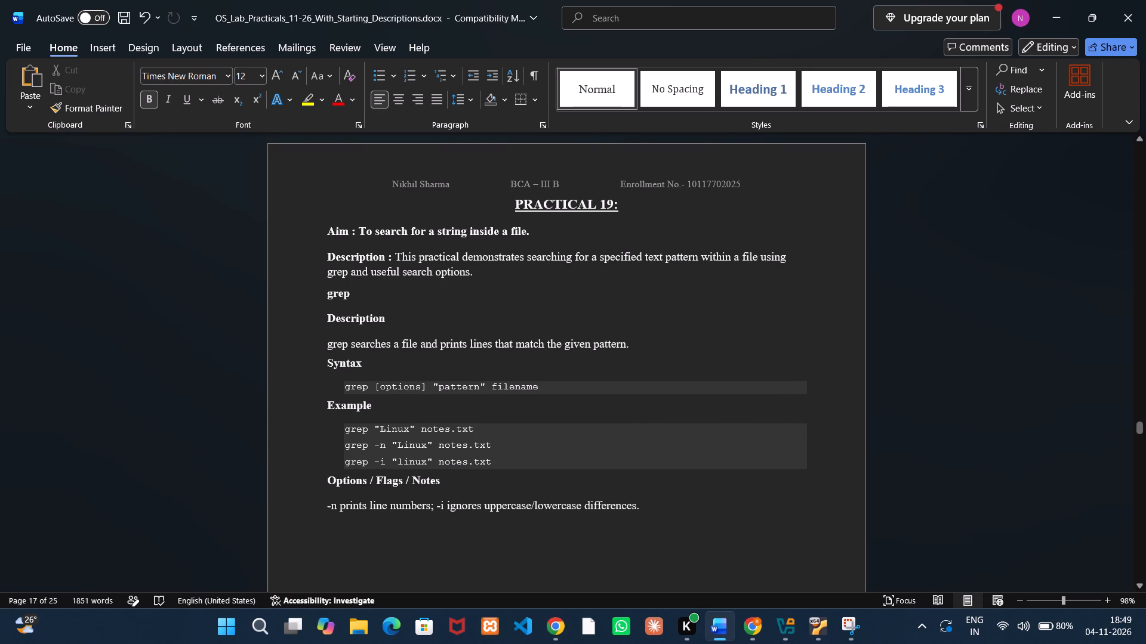
pyautogui.click(346, 430)
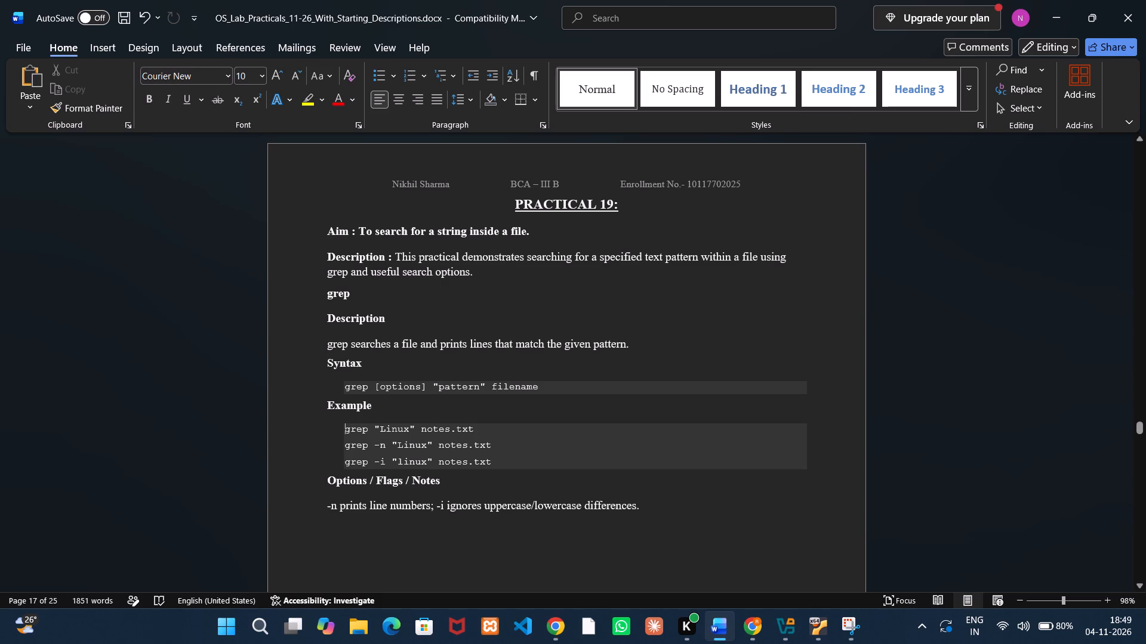
pyautogui.scroll(6, 346, 430)
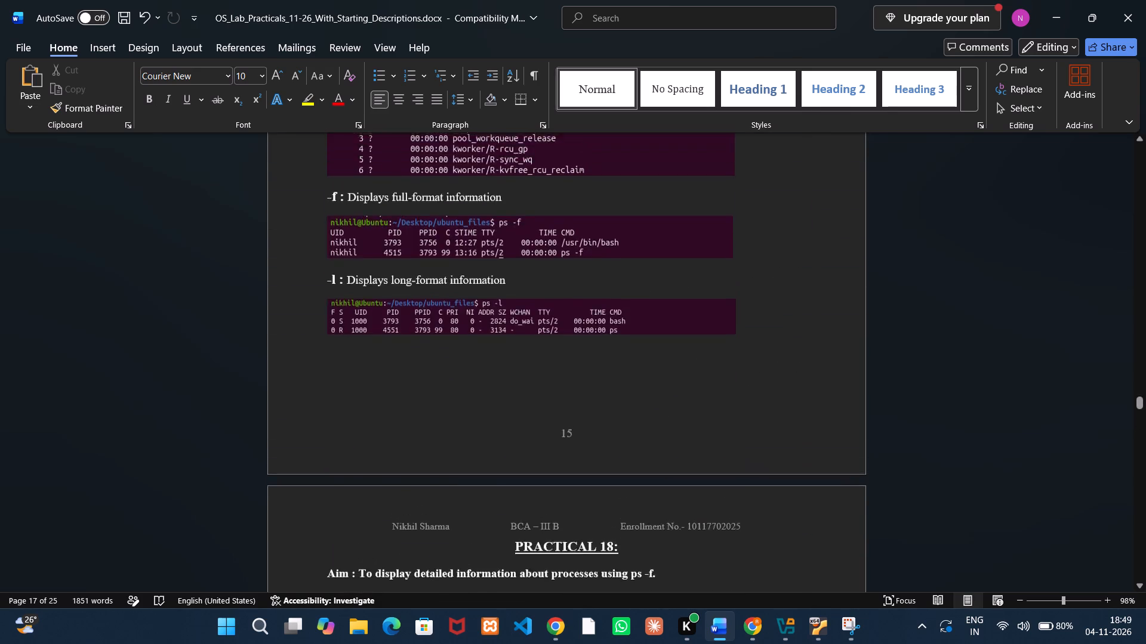
pyautogui.scroll(7, 346, 430)
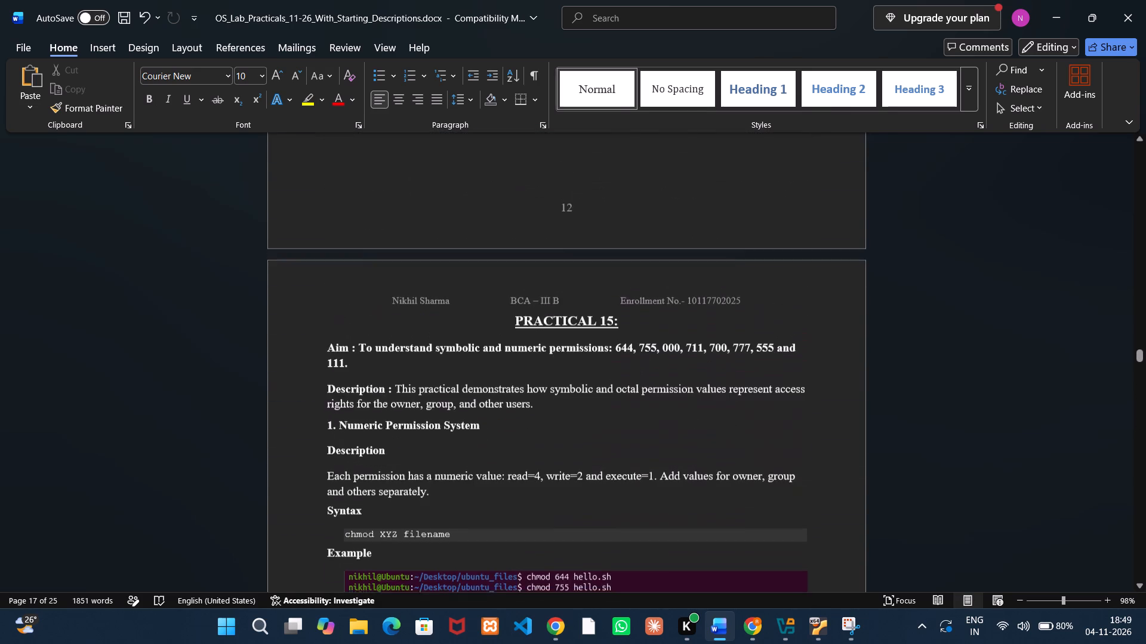
pyautogui.scroll(1, 346, 430)
pyautogui.scroll(-5, 346, 430)
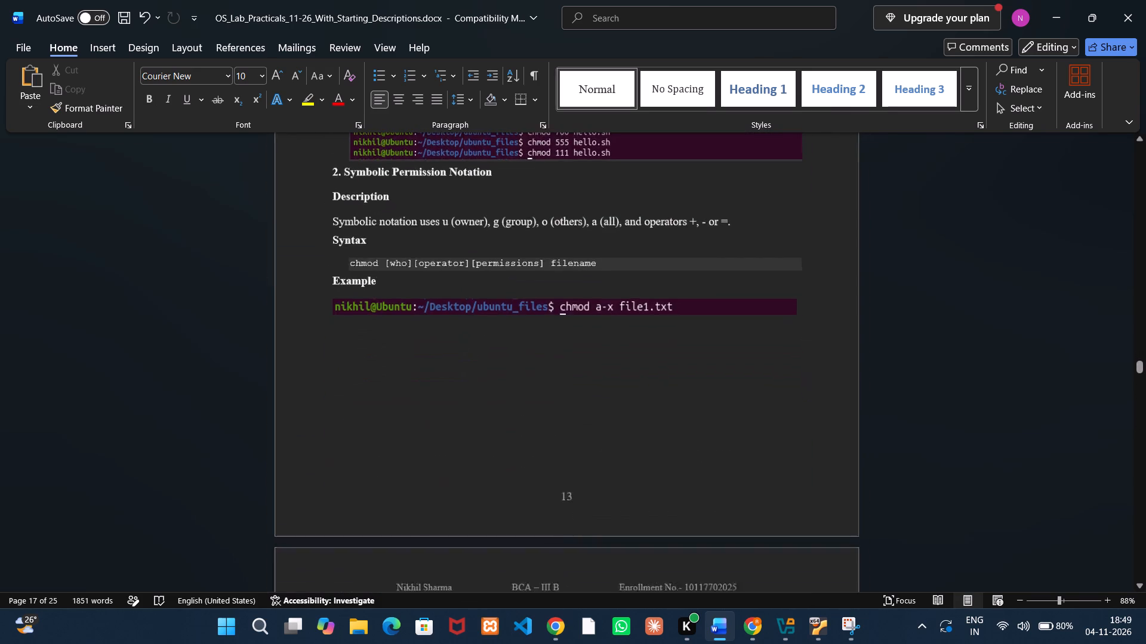
pyautogui.scroll(-2, 346, 430)
pyautogui.keyDown('ctrl'); pyautogui.scroll(1, 346, 430); pyautogui.keyUp('ctrl')
pyautogui.keyDown('ctrl'); pyautogui.scroll(-1, 346, 430); pyautogui.keyUp('ctrl')
pyautogui.rightClick(346, 430)
pyautogui.click(585, 361)
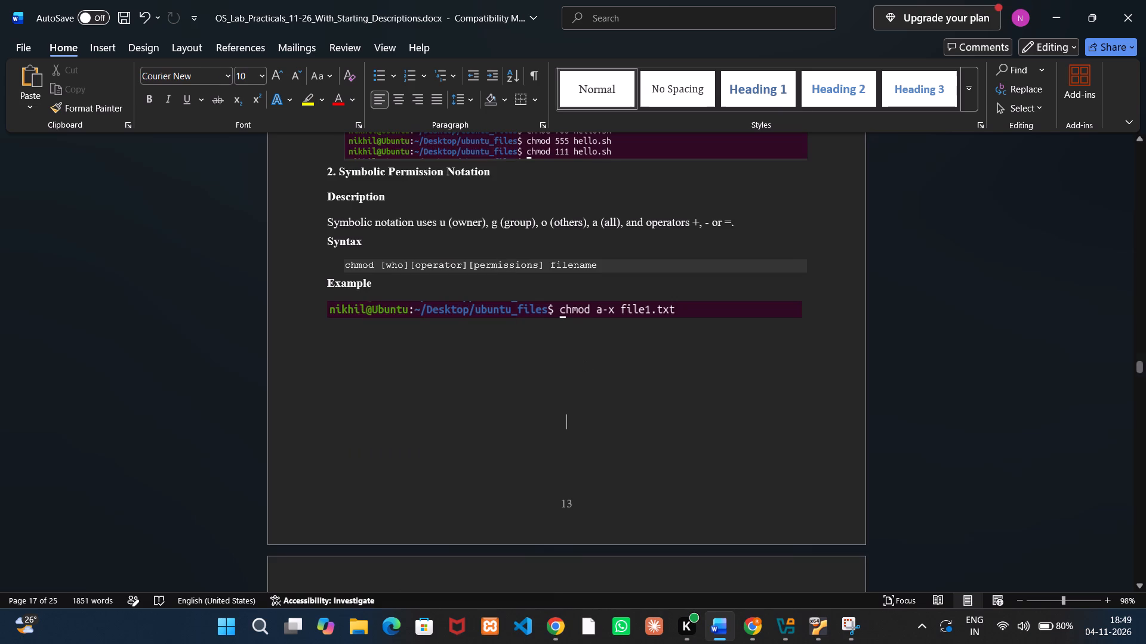
pyautogui.scroll(-7, 585, 361)
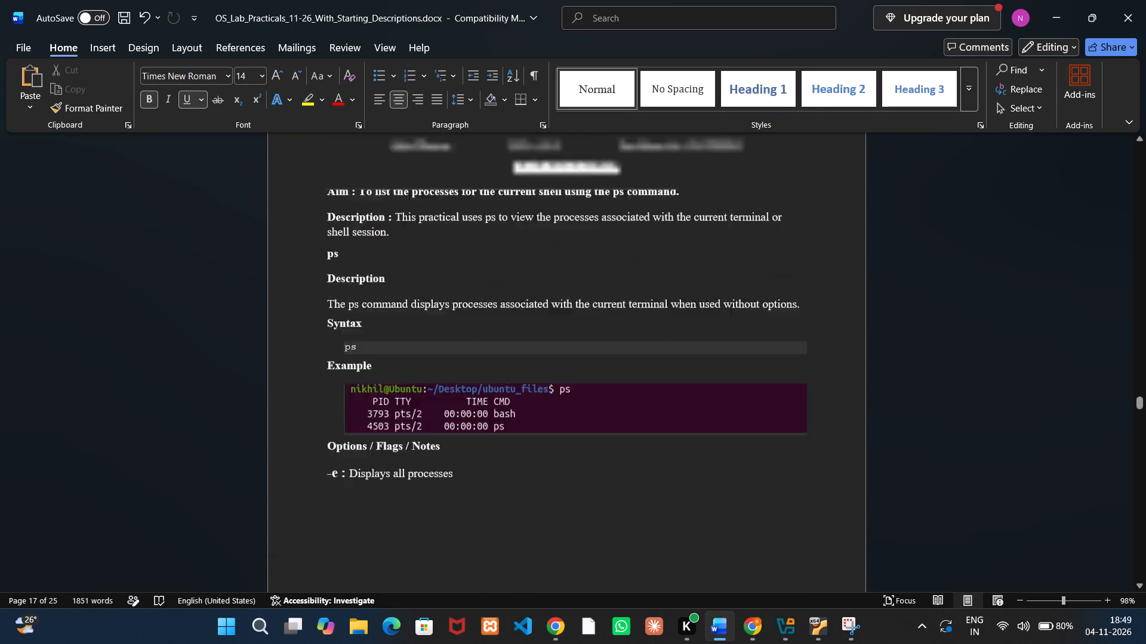
pyautogui.scroll(2, 585, 361)
pyautogui.scroll(-5, 587, 339)
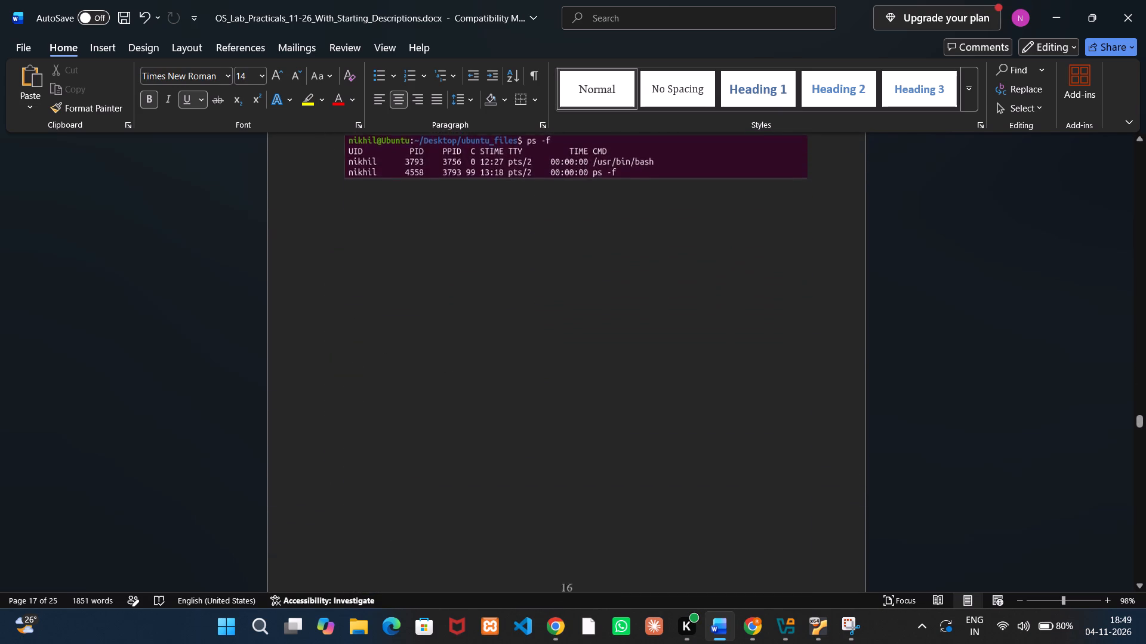
pyautogui.scroll(-2, 587, 339)
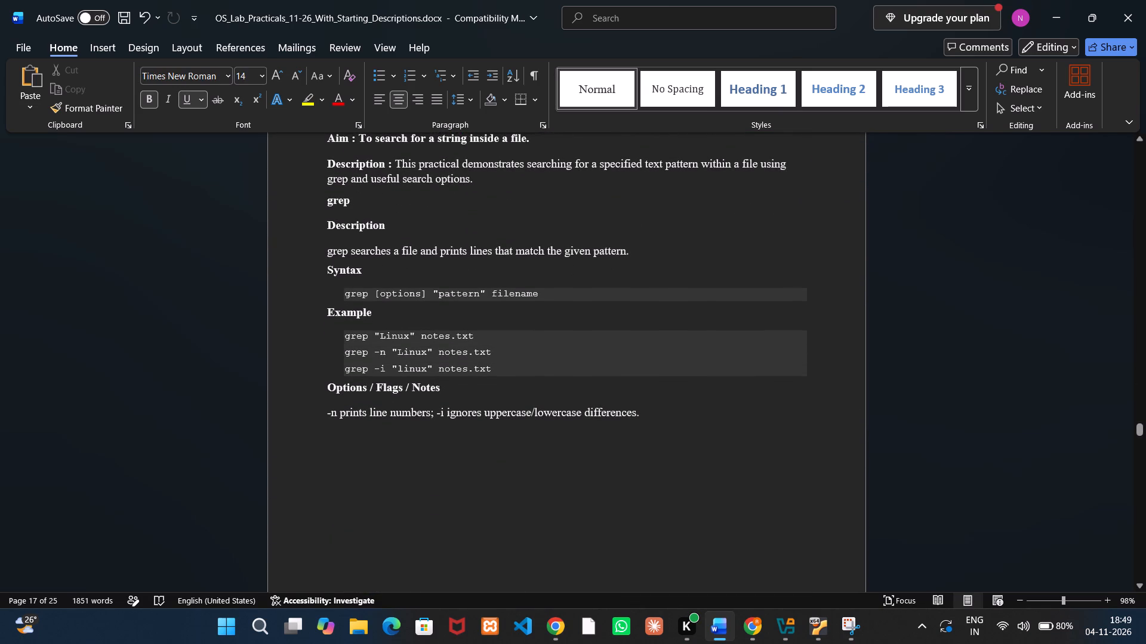
# Select the three grep sample commands on notes.txt under the Example heading of Practical 19.
pyautogui.moveTo(344, 339); pyautogui.dragTo(380, 343)
pyautogui.moveTo(380, 343); pyautogui.dragTo(526, 364)
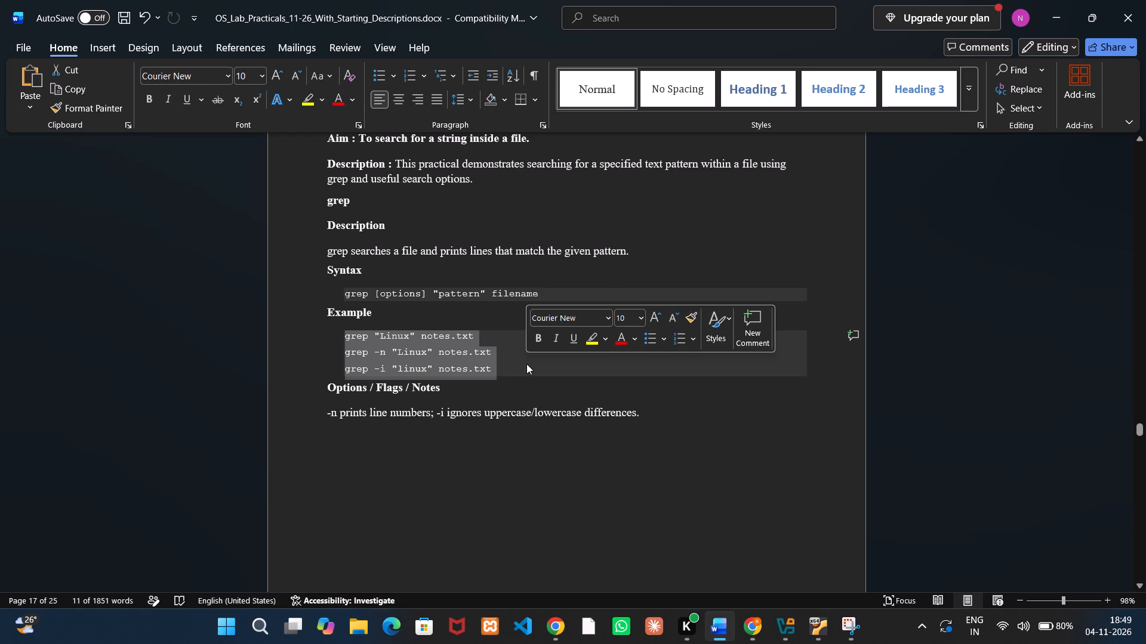
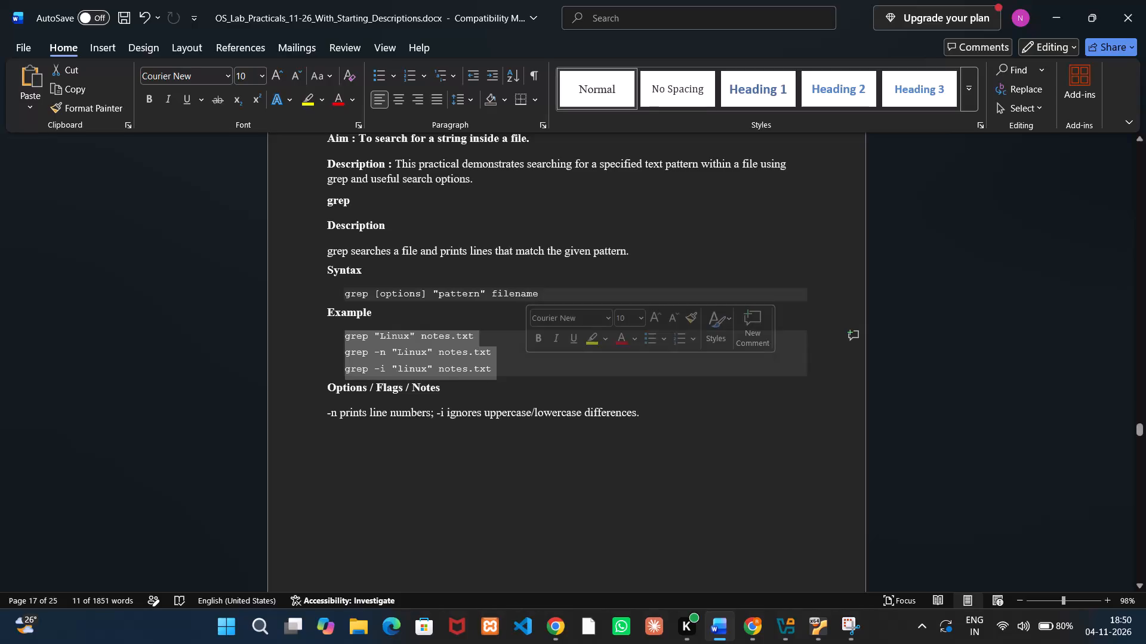
# Reselect the three grep sample commands on notes.txt under the Example heading of Practical 19.
pyautogui.click(500, 382)
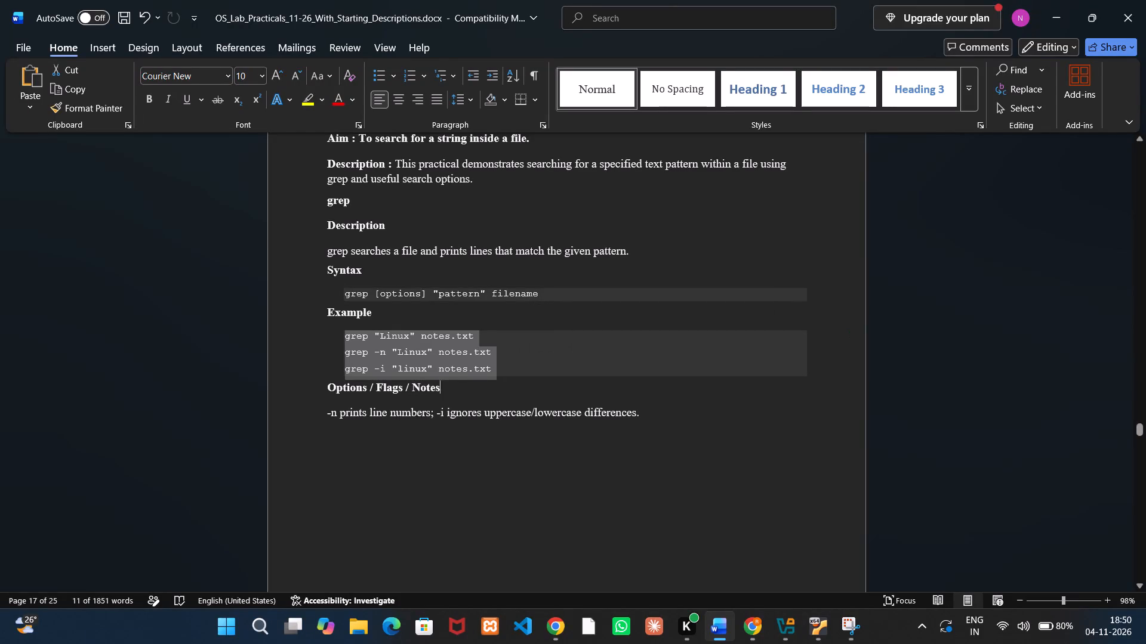
pyautogui.click(504, 361)
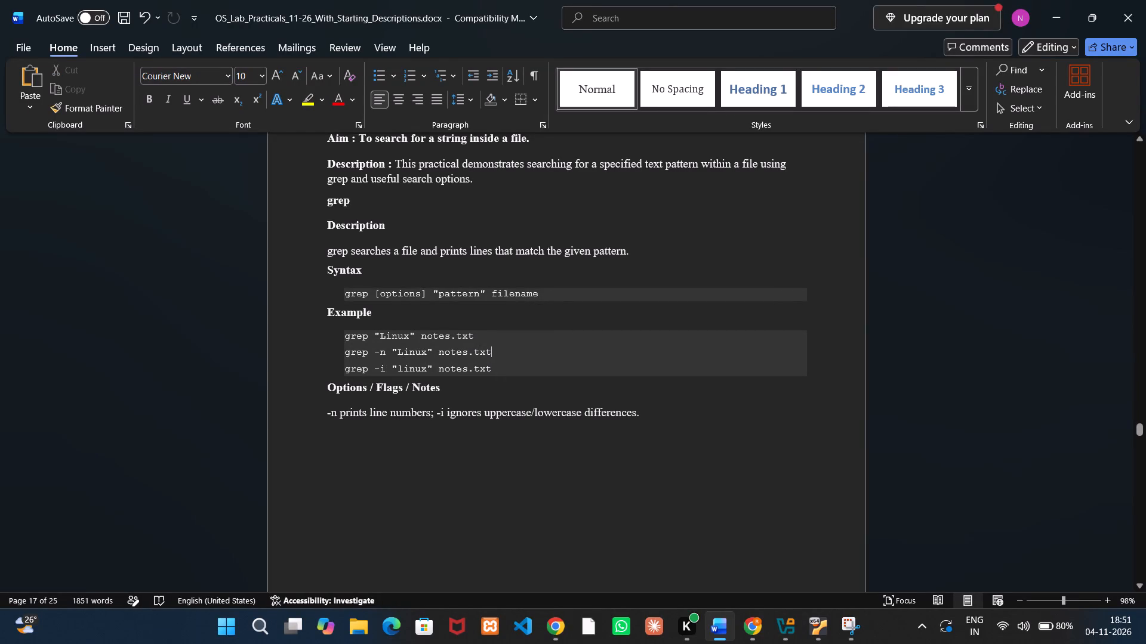
pyautogui.click(503, 367)
pyautogui.moveTo(503, 367); pyautogui.dragTo(502, 364)
pyautogui.moveTo(502, 364); pyautogui.dragTo(341, 337)
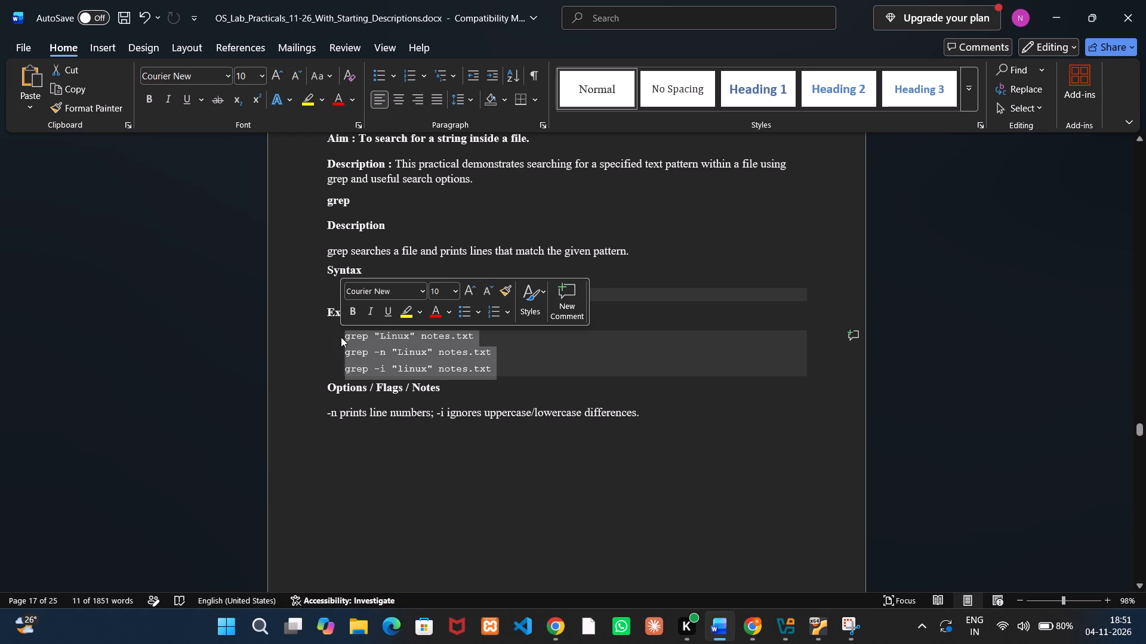
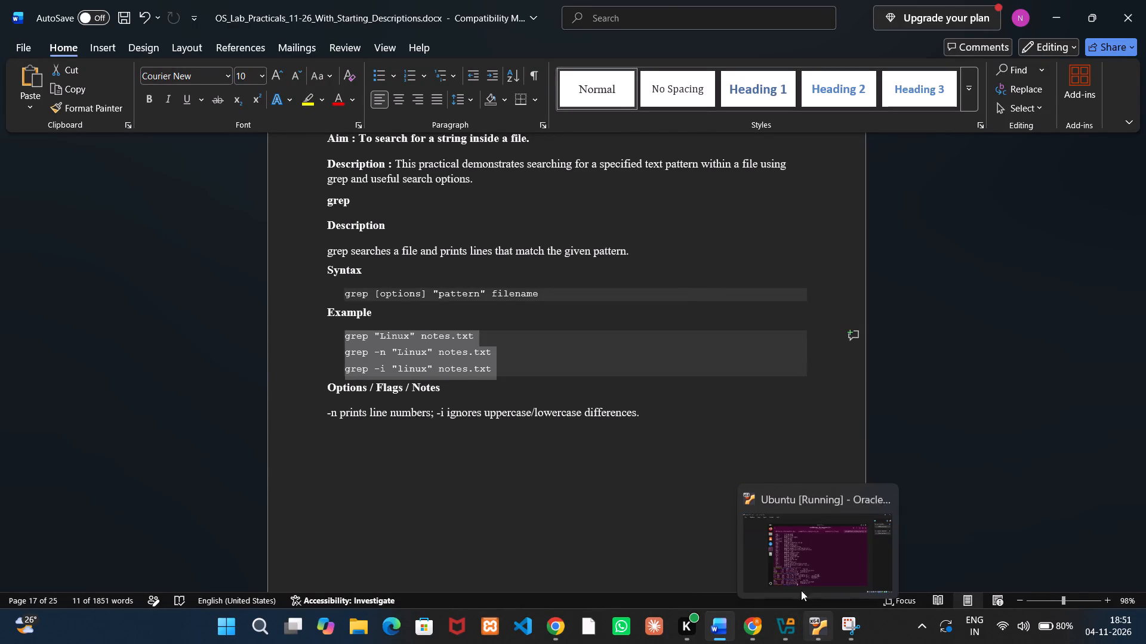
# Switch to the Ubuntu virtual machine and open file1.txt from the ubuntu_files folder in the text editor.
pyautogui.click(796, 550)
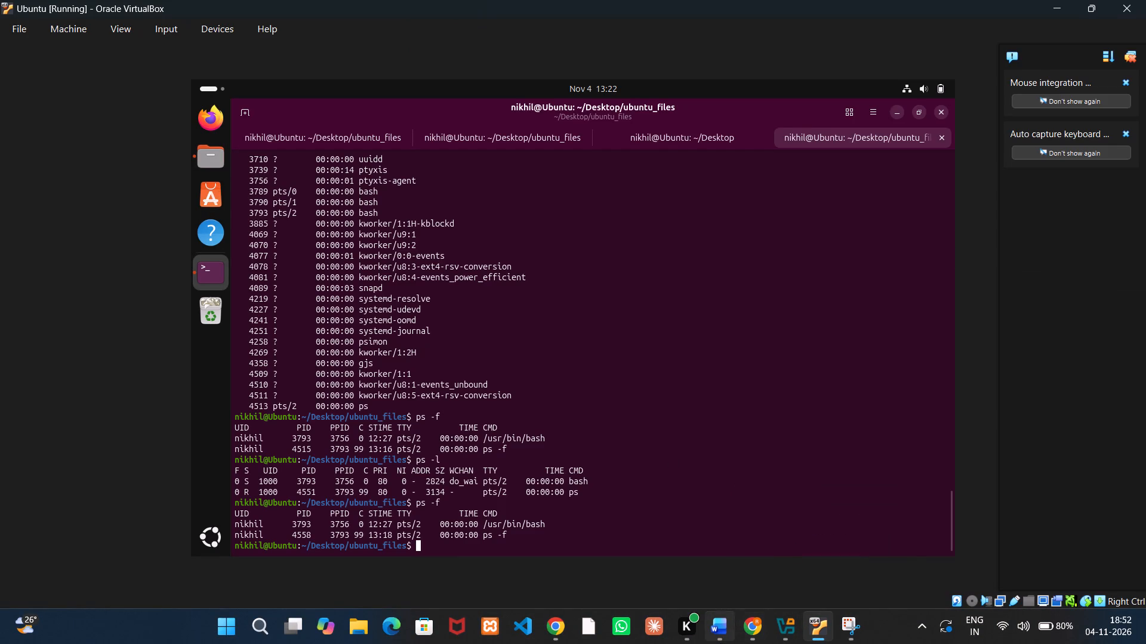
pyautogui.click(212, 154)
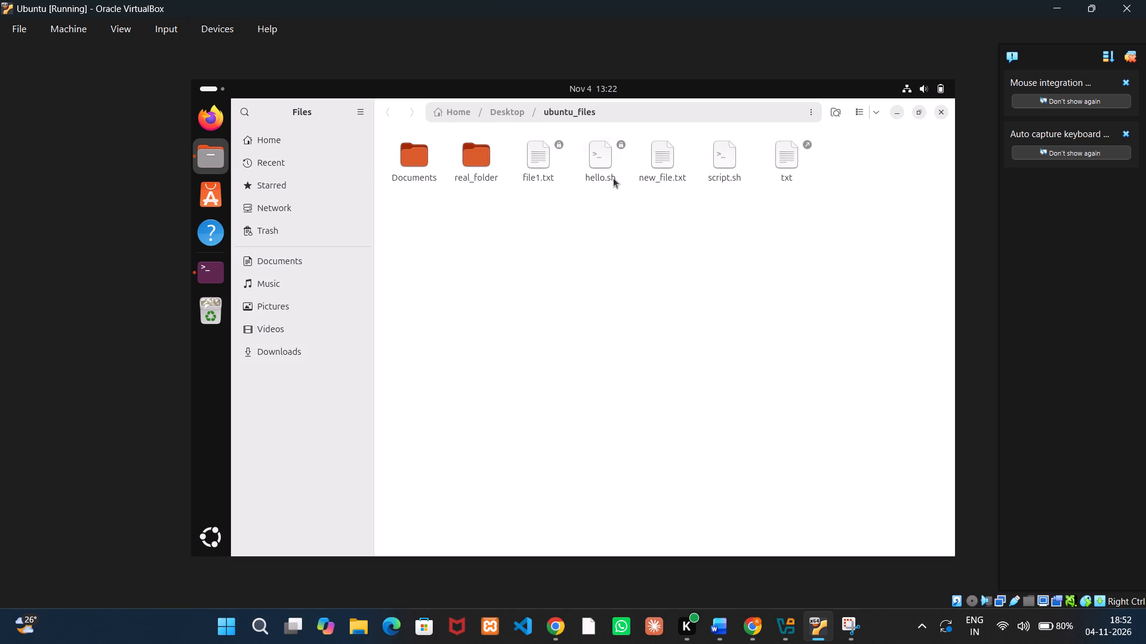
pyautogui.doubleClick(529, 160)
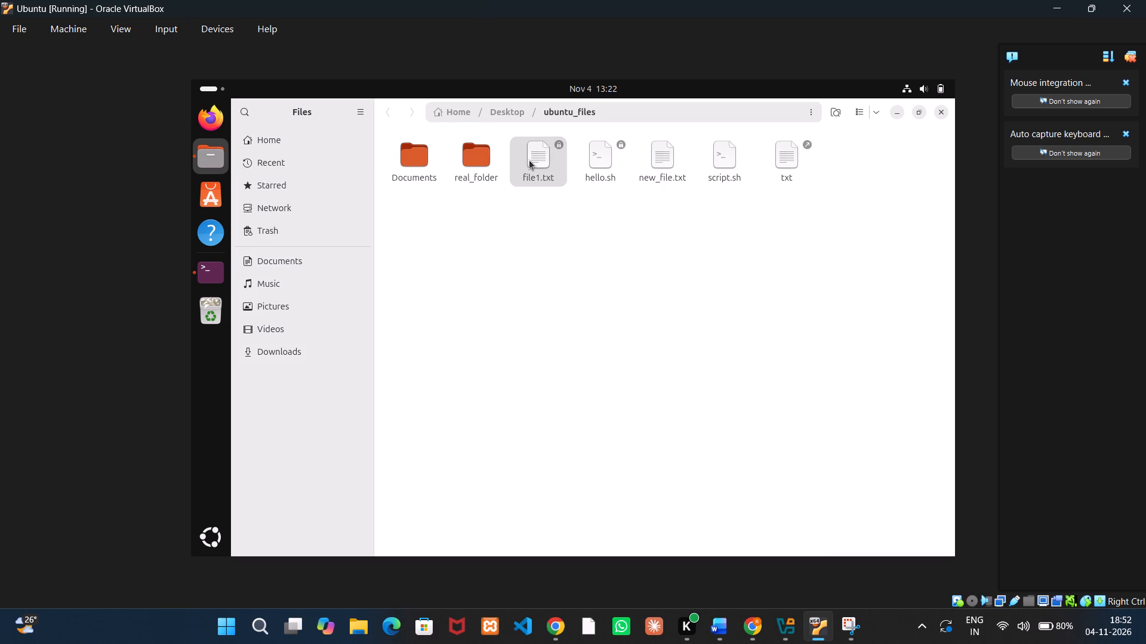
pyautogui.doubleClick(529, 160)
pyautogui.doubleClick(529, 160)
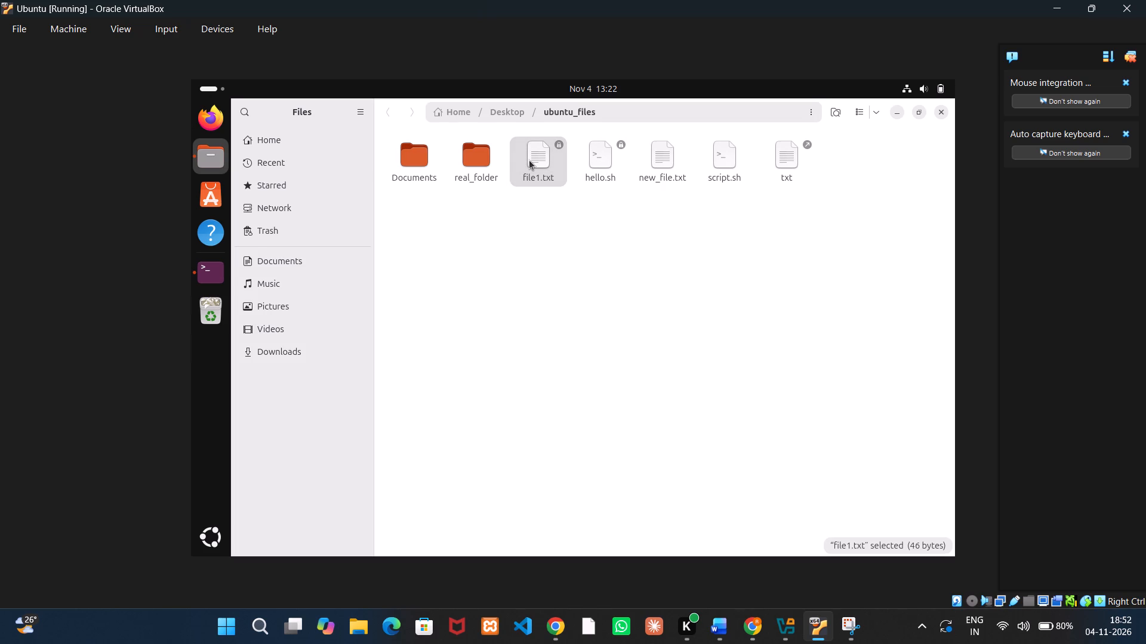
pyautogui.tripleClick(529, 160)
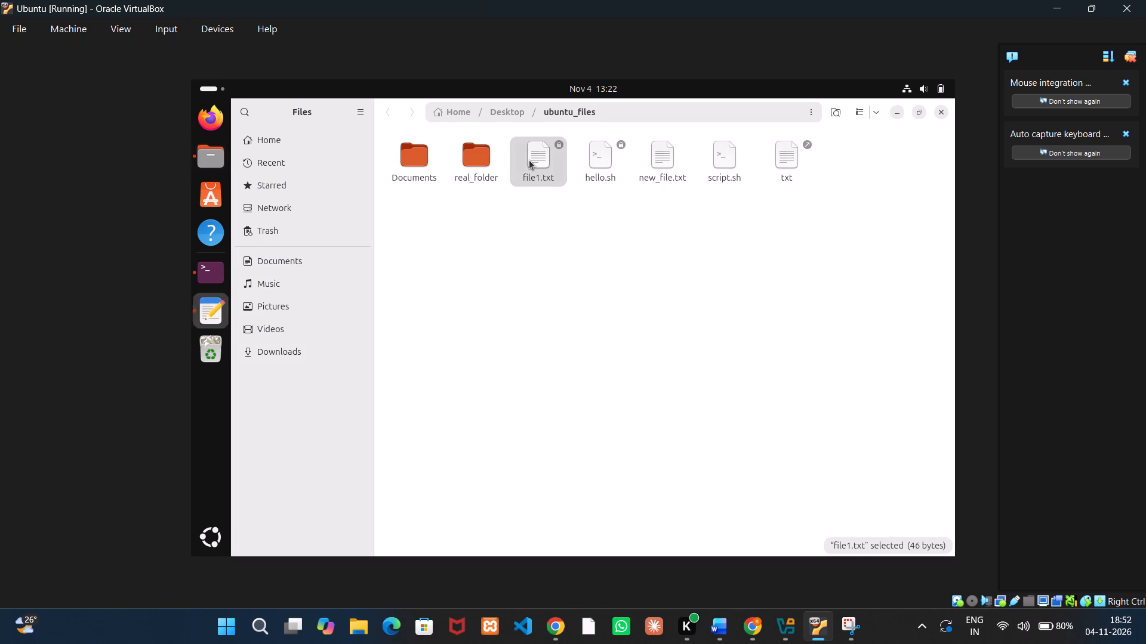
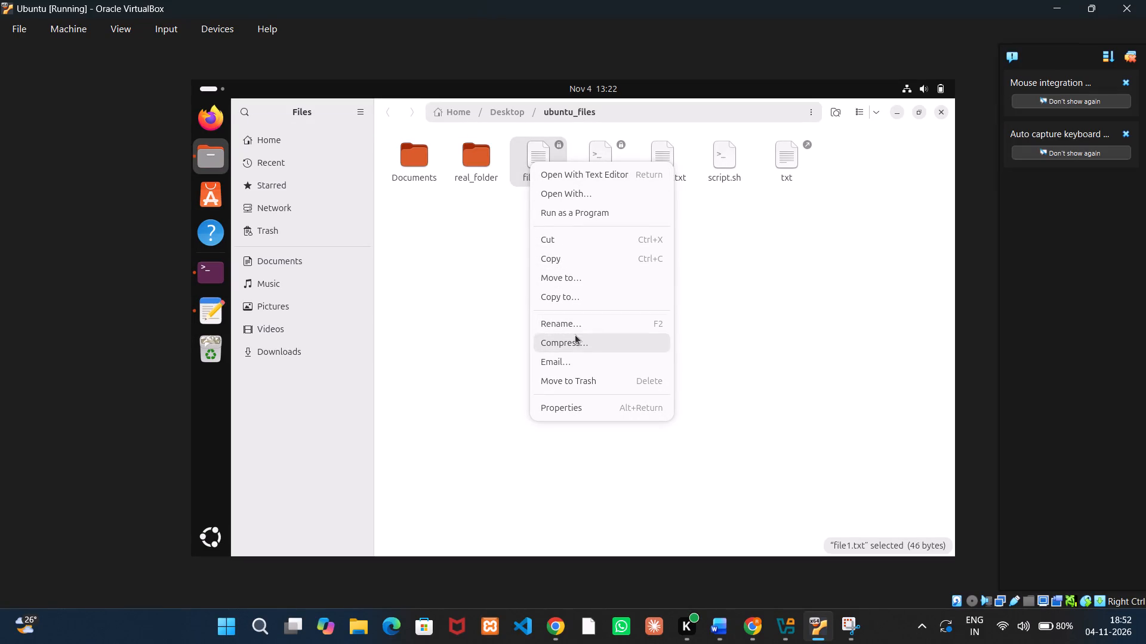
# Check the contents of file1.txt in Text Editor and close the editor to return to the ubuntu_files folder.
pyautogui.click(589, 178)
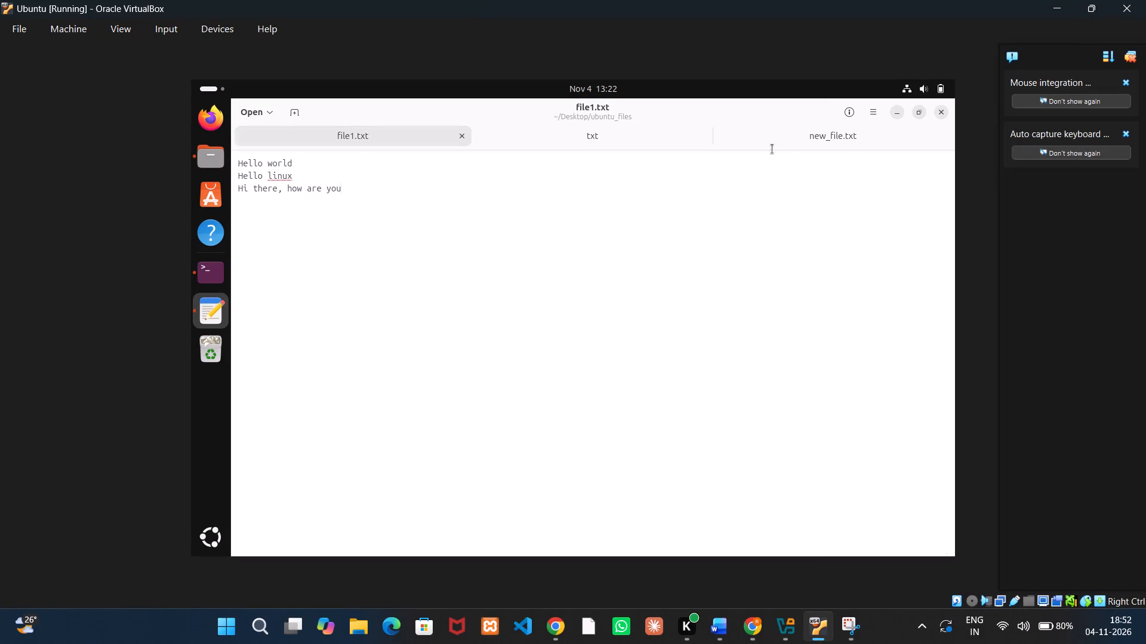
pyautogui.click(936, 114)
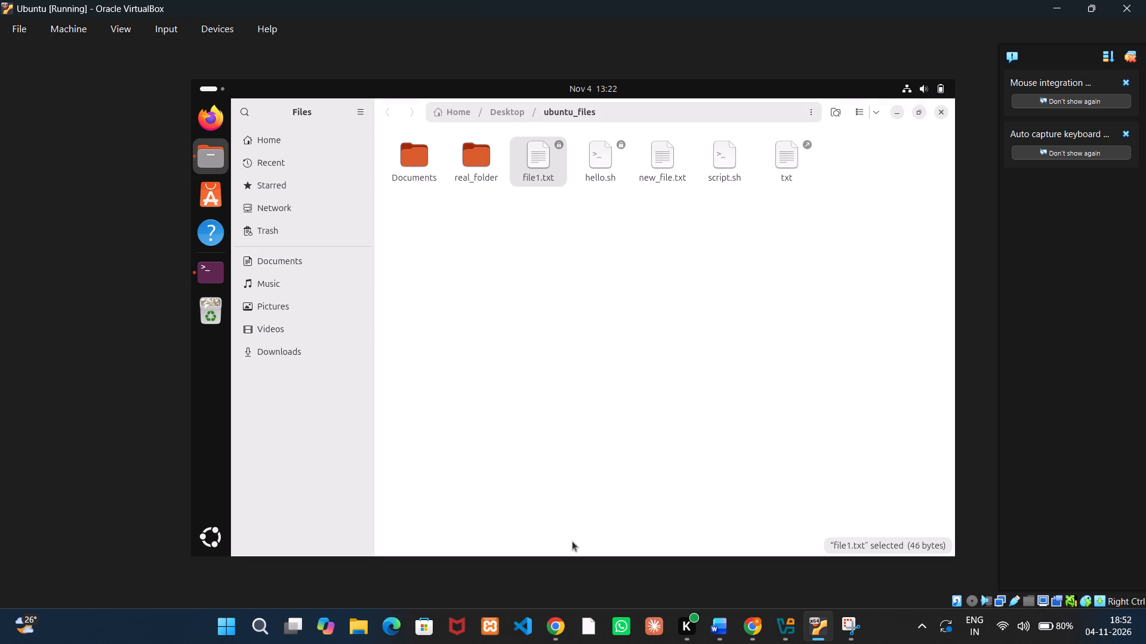
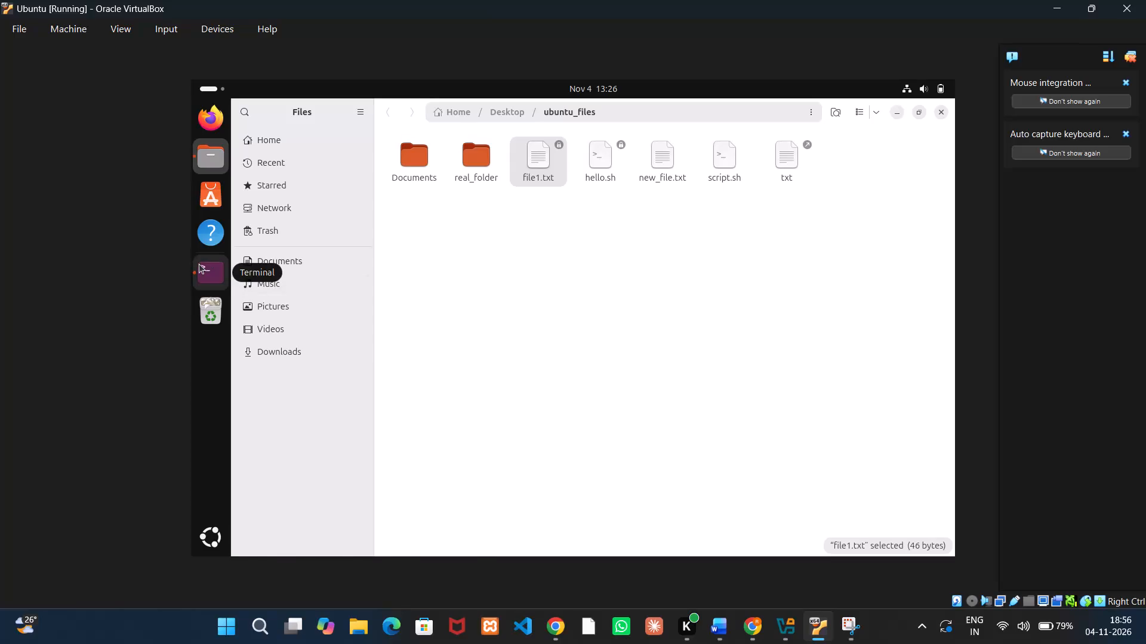
# Switch from the Files window to the open Ubuntu Terminal session in the ubuntu_files directory.
pyautogui.click(199, 264)
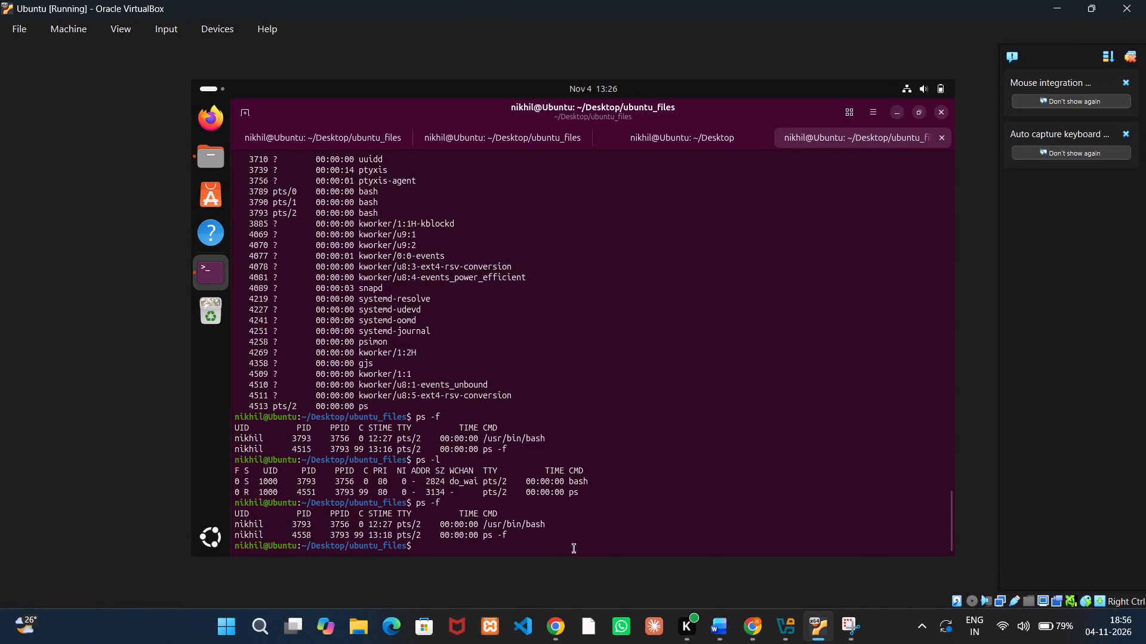
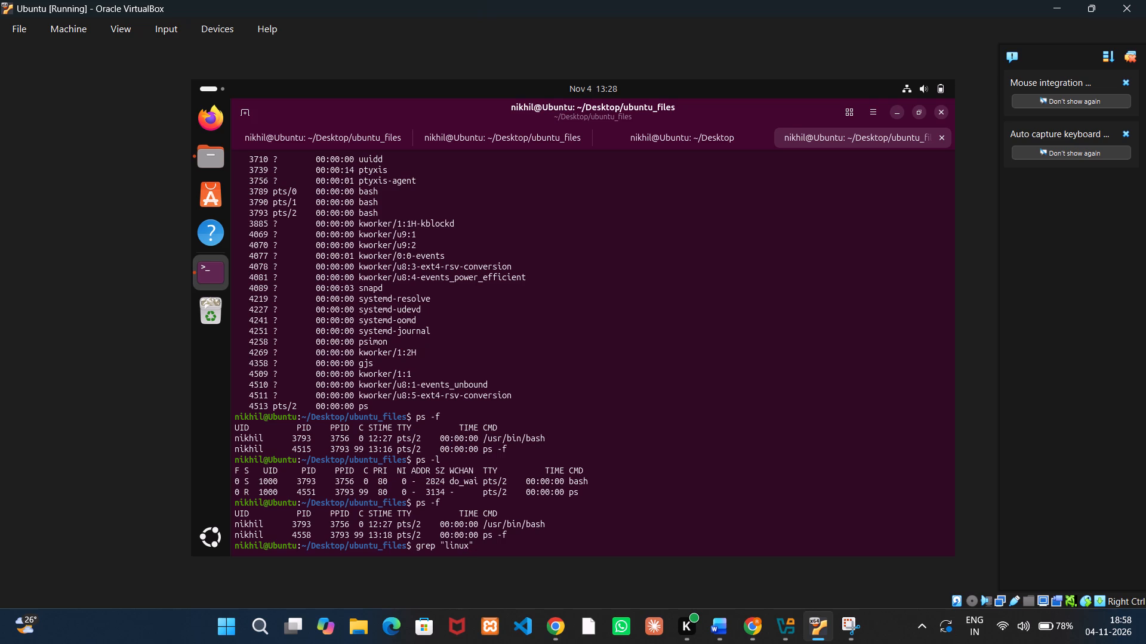
# Complete the pending command as grep "linux" file1.txt and run it in the ubuntu_files directory.
pyautogui.press('space')
pyautogui.write('file')
pyautogui.press('1')
pyautogui.press('.')
pyautogui.write('txt')
pyautogui.press('Return')
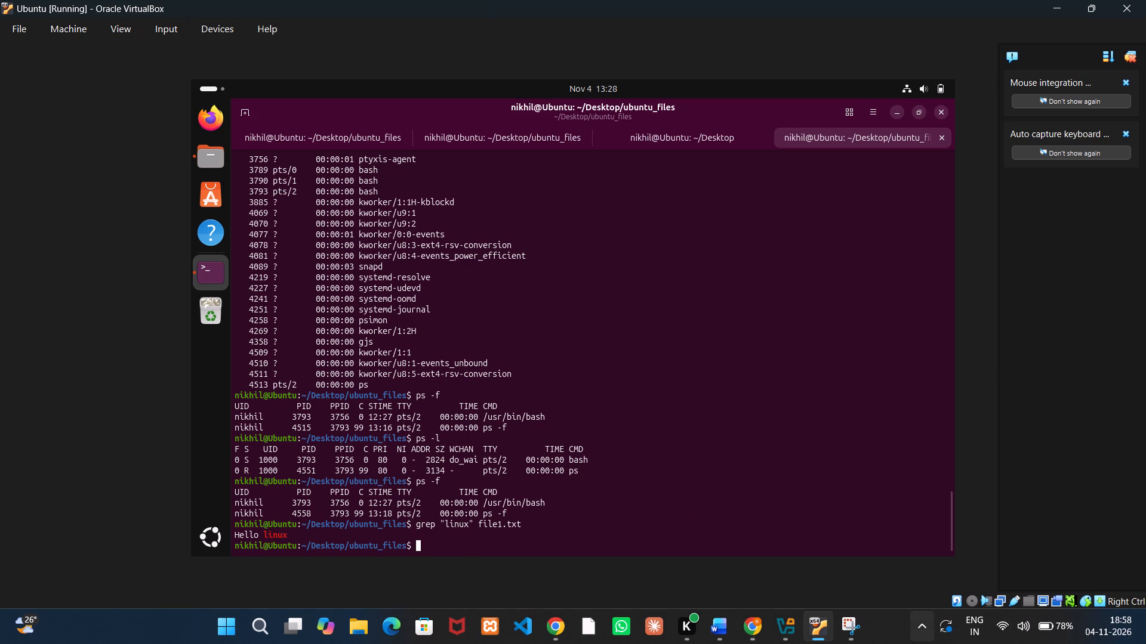
# Capture a new Snipping Tool screenshot covering only the grep "linux" file1.txt command and its output line.
pyautogui.click(860, 562)
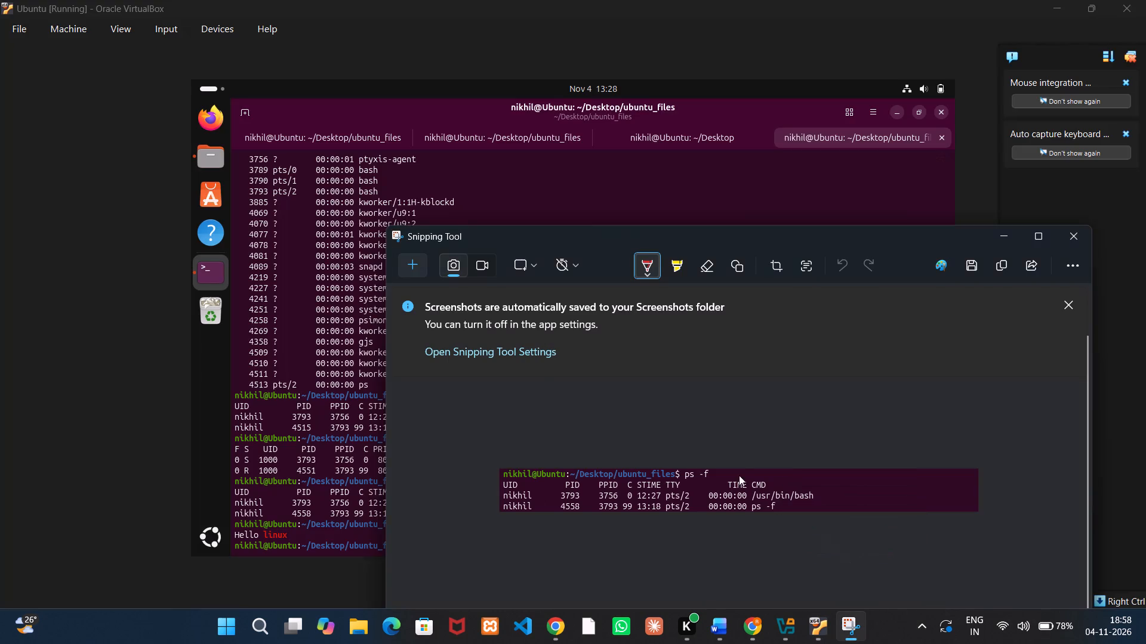
pyautogui.click(415, 266)
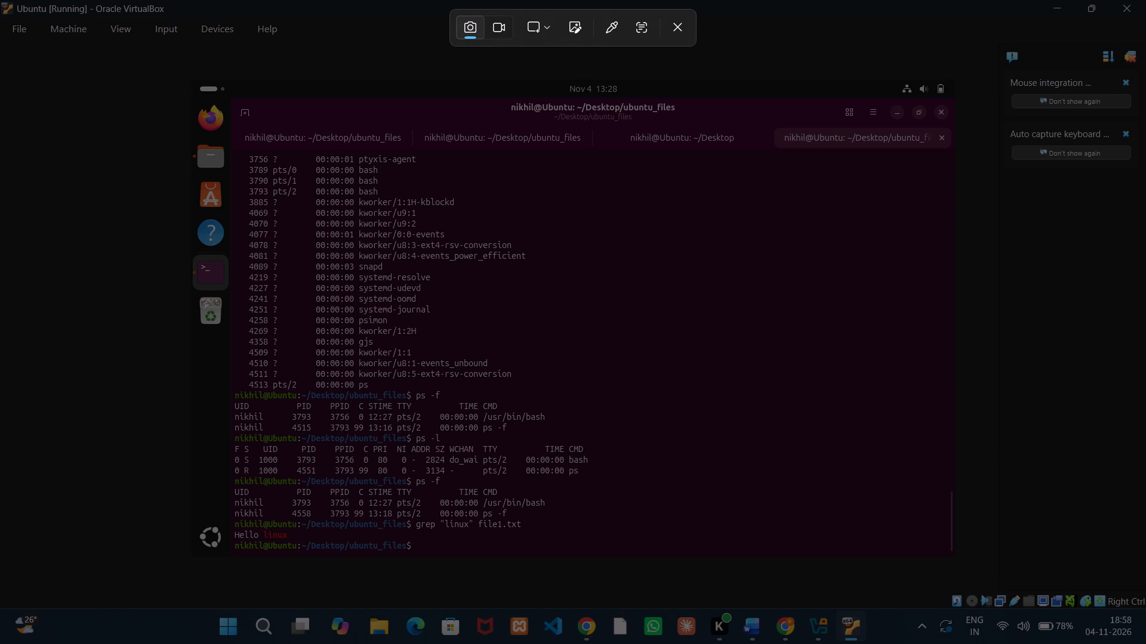
pyautogui.moveTo(232, 519); pyautogui.dragTo(800, 542)
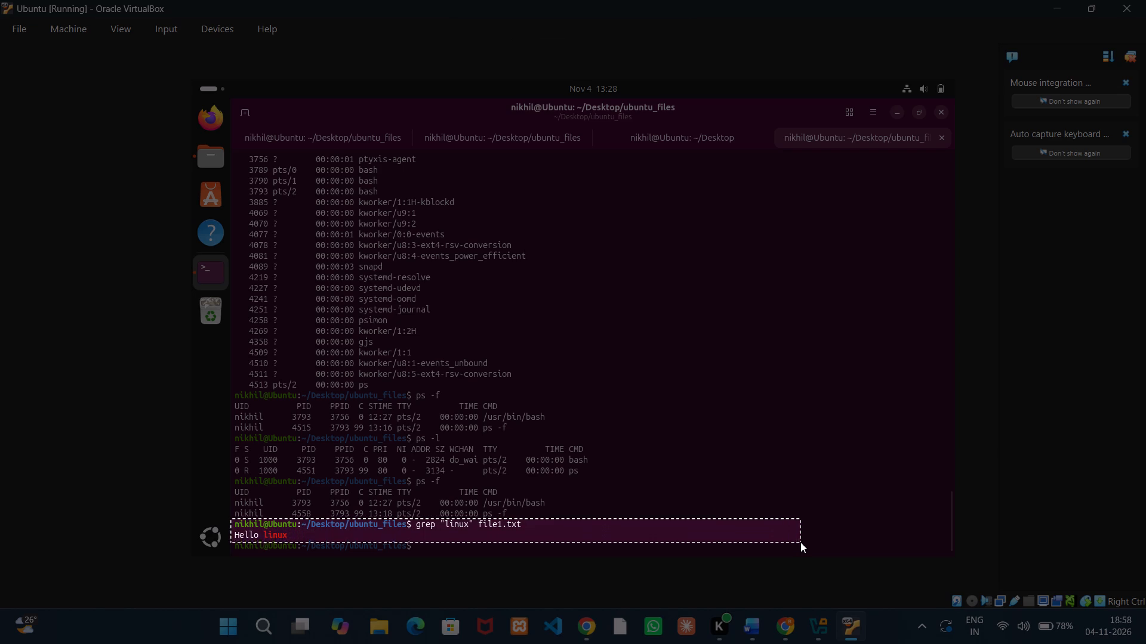
pyautogui.moveTo(800, 542); pyautogui.dragTo(793, 539)
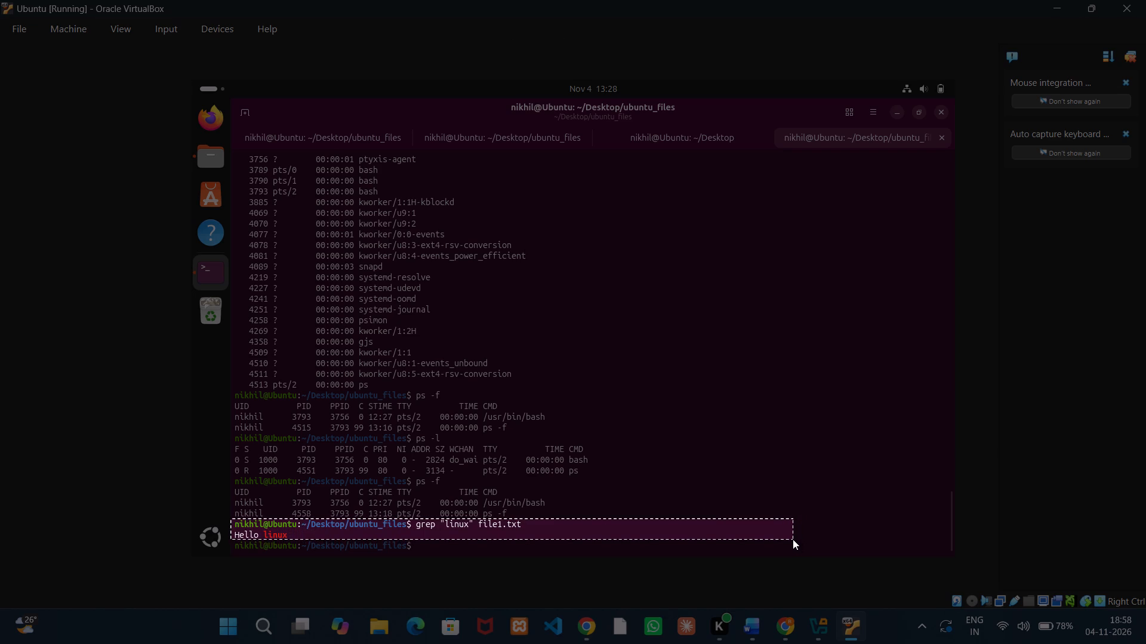
pyautogui.moveTo(793, 539); pyautogui.dragTo(786, 539)
pyautogui.moveTo(786, 539); pyautogui.dragTo(786, 541)
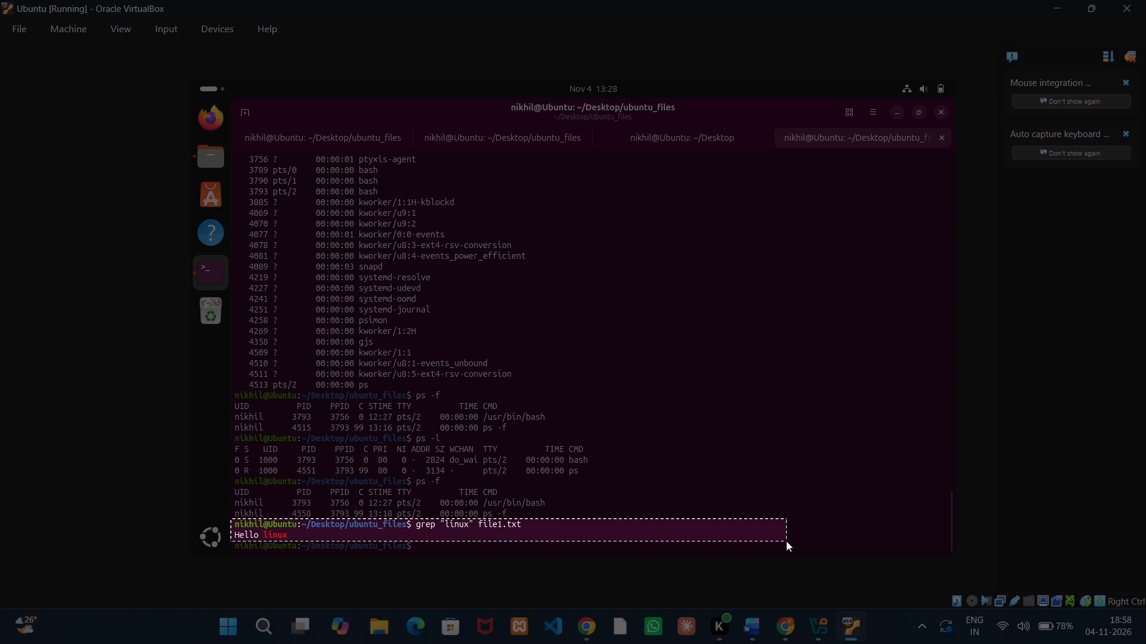
pyautogui.moveTo(786, 541); pyautogui.dragTo(786, 540)
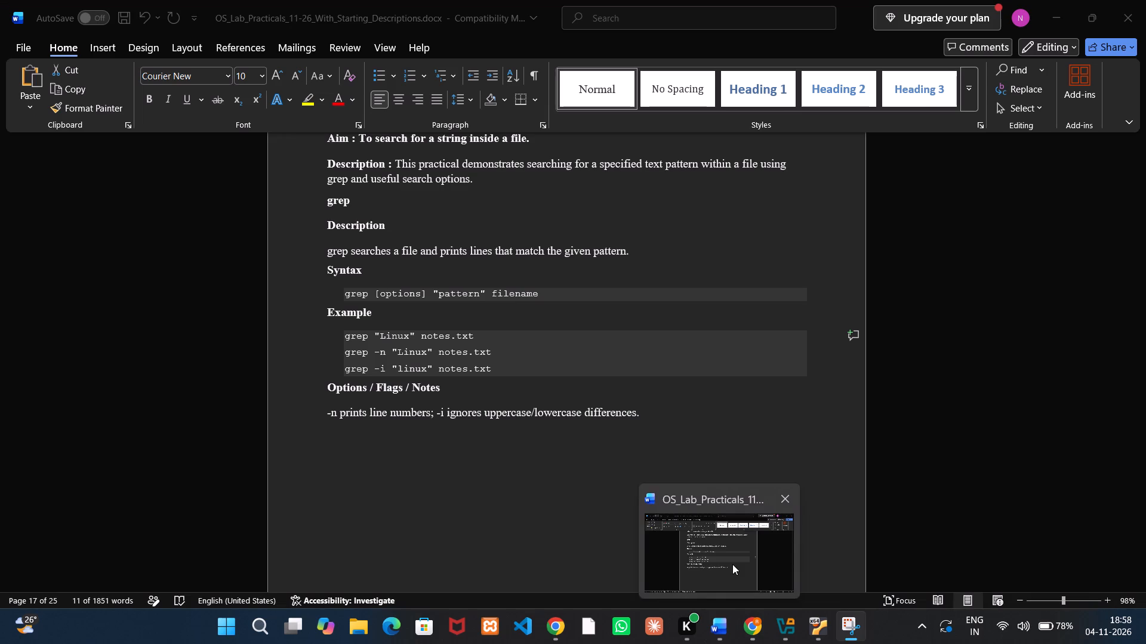
# Switch to the lab practicals document in Word and delete the grep "Linux" notes.txt line under Example.
pyautogui.click(732, 564)
pyautogui.click(488, 333)
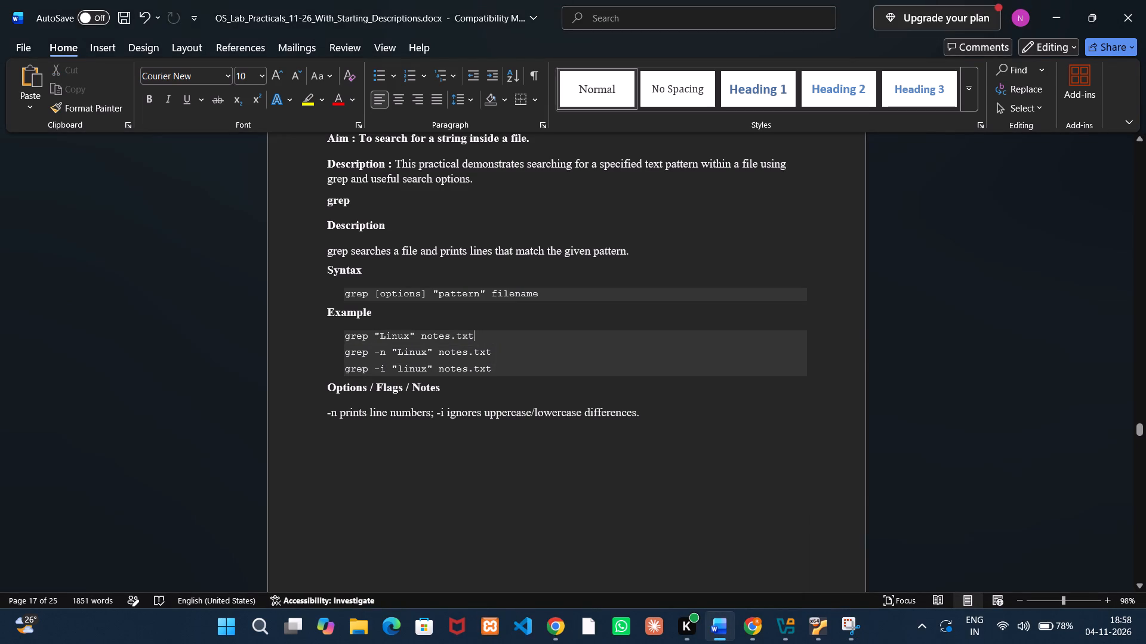
pyautogui.press('BackSpace')
pyautogui.press('BackSpace')
pyautogui.press('BackSpace')
pyautogui.press('BackSpace')
pyautogui.press('BackSpace')
pyautogui.press('BackSpace')
pyautogui.press('BackSpace')
pyautogui.press('BackSpace')
pyautogui.press('BackSpace')
pyautogui.press('BackSpace')
pyautogui.press('BackSpace')
pyautogui.press('BackSpace')
pyautogui.press('BackSpace')
pyautogui.press('BackSpace')
pyautogui.press('BackSpace')
pyautogui.press('BackSpace')
pyautogui.press('BackSpace')
pyautogui.press('BackSpace')
pyautogui.press('BackSpace')
pyautogui.press('BackSpace')
pyautogui.press('BackSpace')
pyautogui.press('BackSpace')
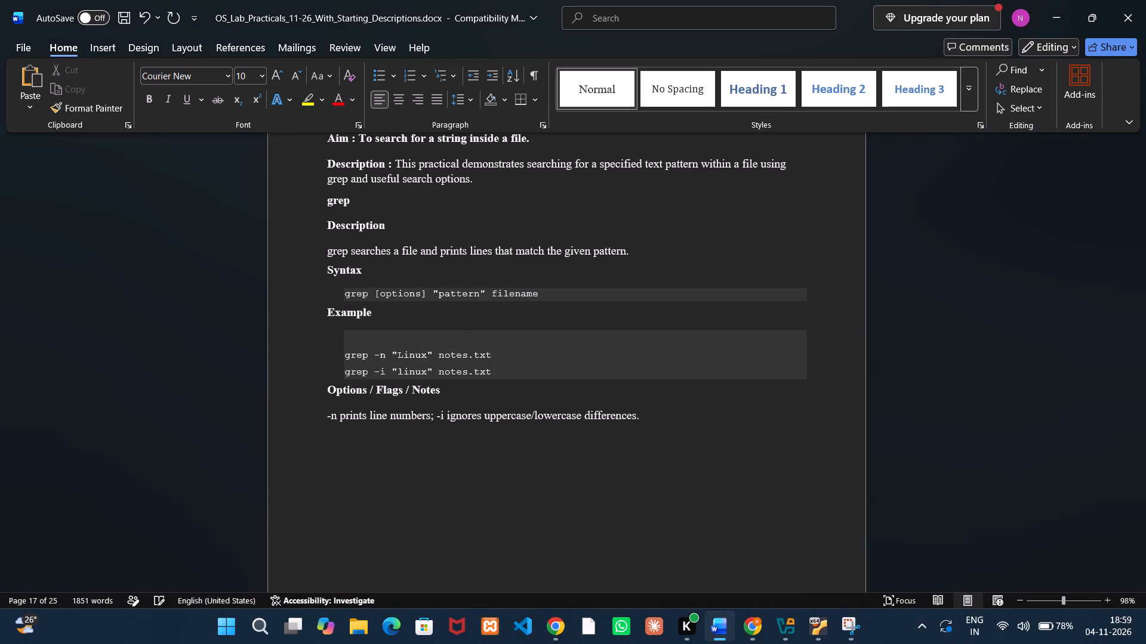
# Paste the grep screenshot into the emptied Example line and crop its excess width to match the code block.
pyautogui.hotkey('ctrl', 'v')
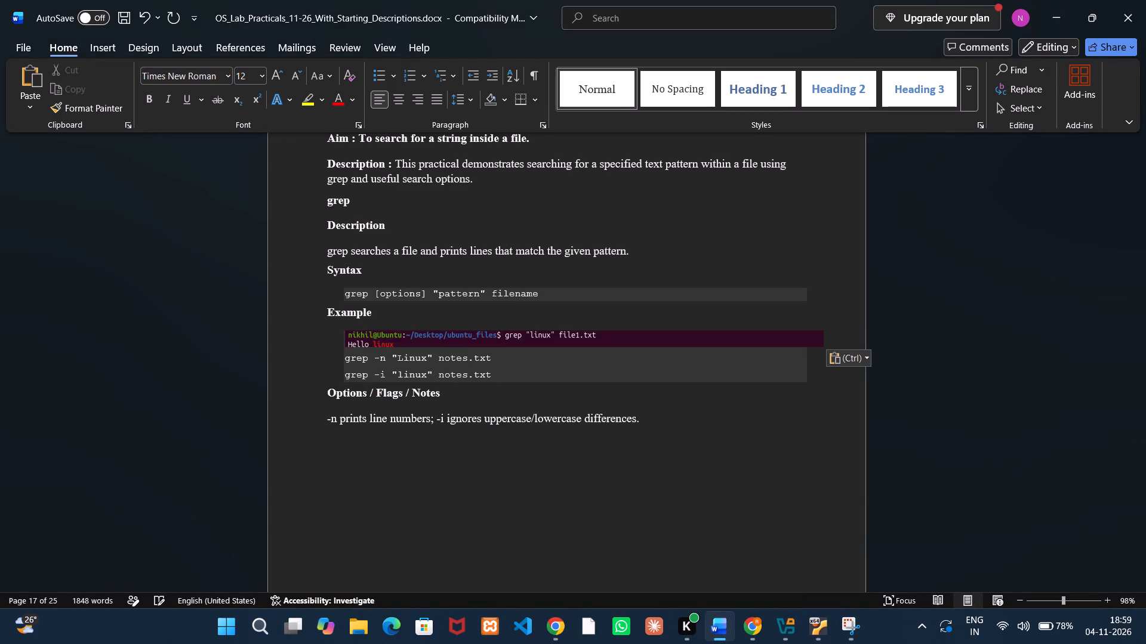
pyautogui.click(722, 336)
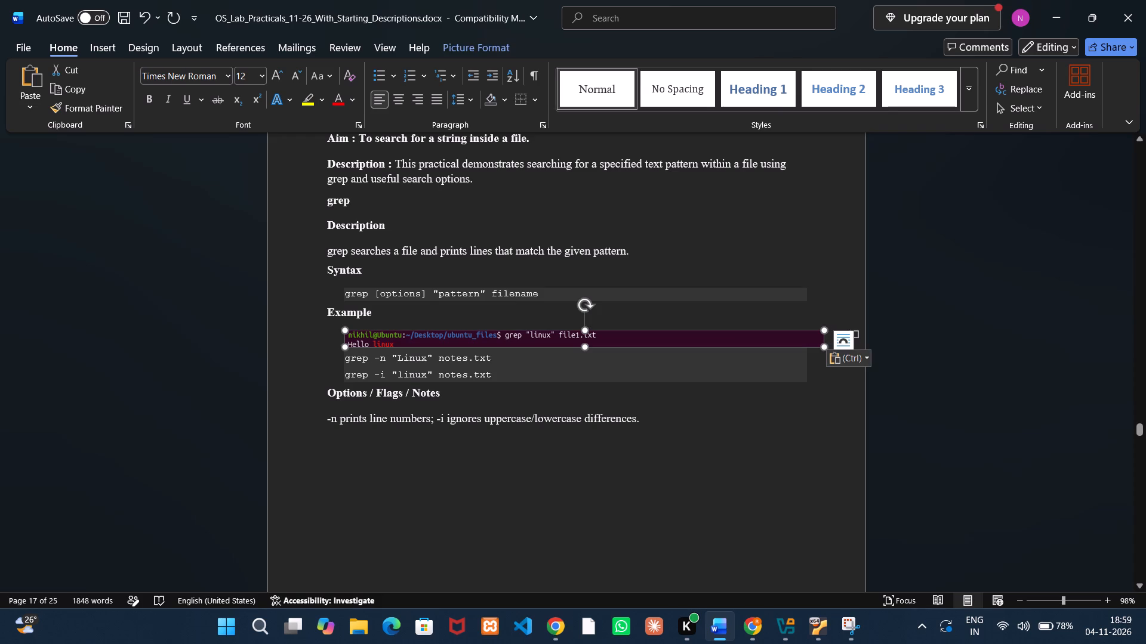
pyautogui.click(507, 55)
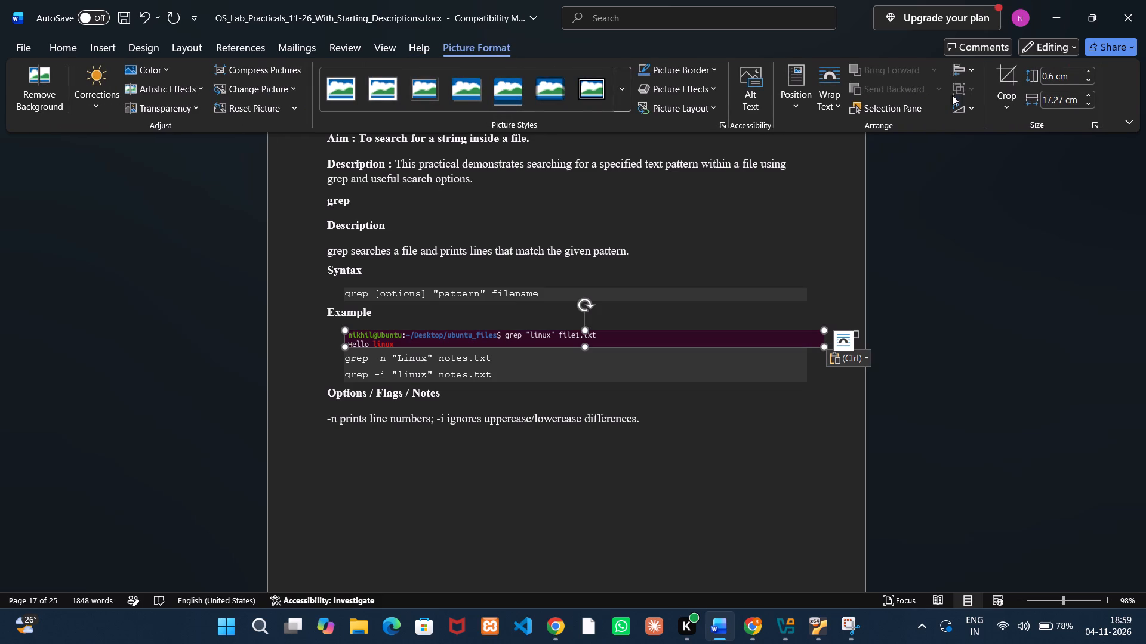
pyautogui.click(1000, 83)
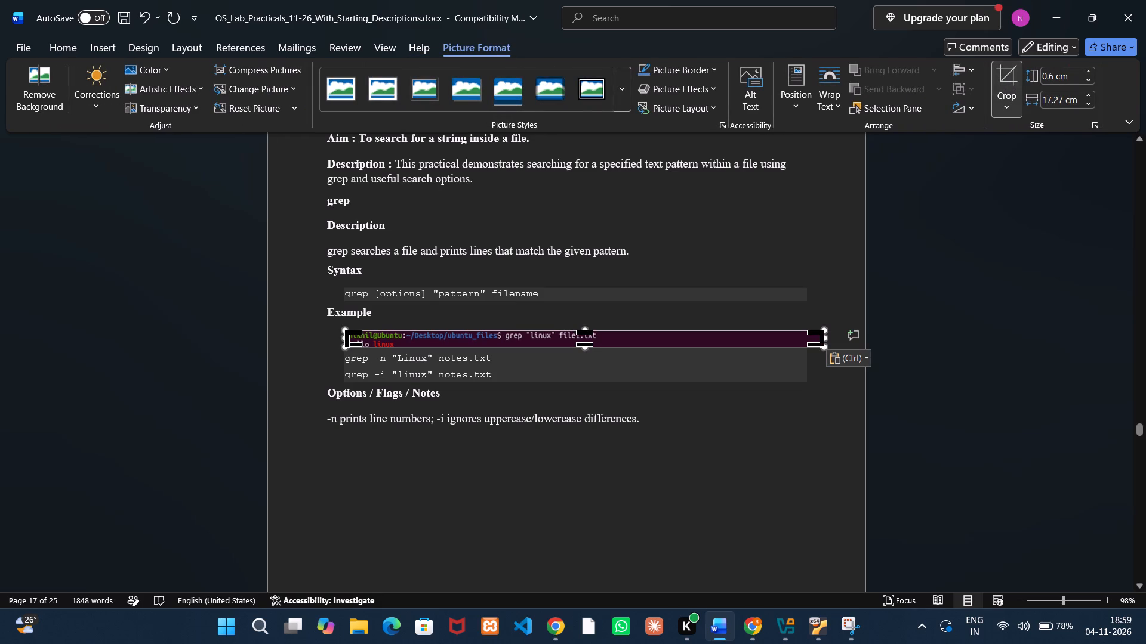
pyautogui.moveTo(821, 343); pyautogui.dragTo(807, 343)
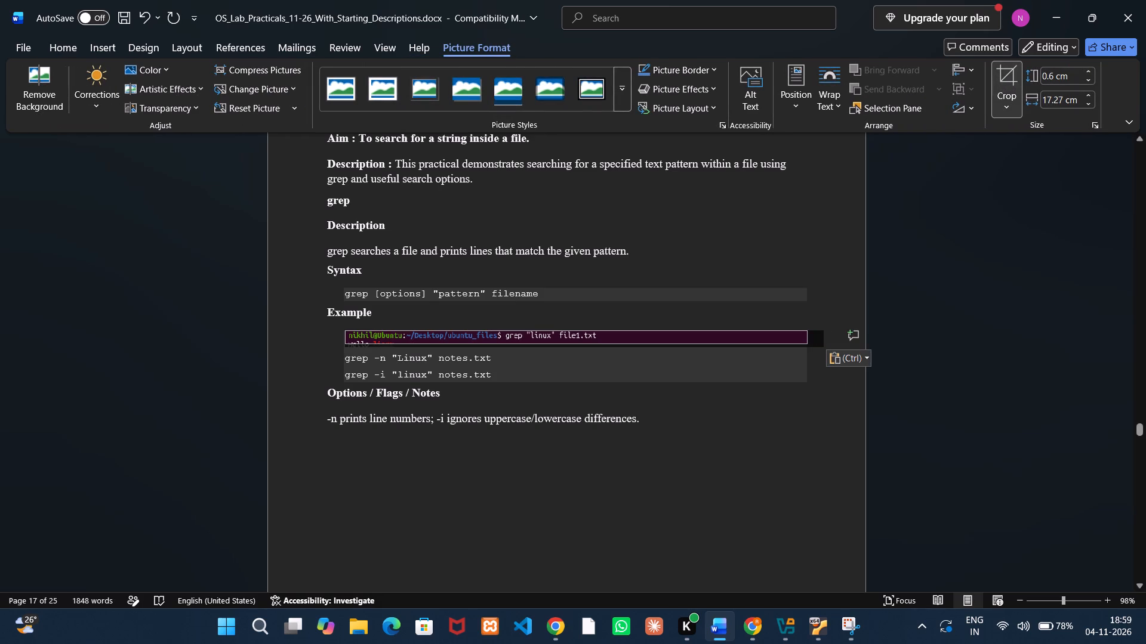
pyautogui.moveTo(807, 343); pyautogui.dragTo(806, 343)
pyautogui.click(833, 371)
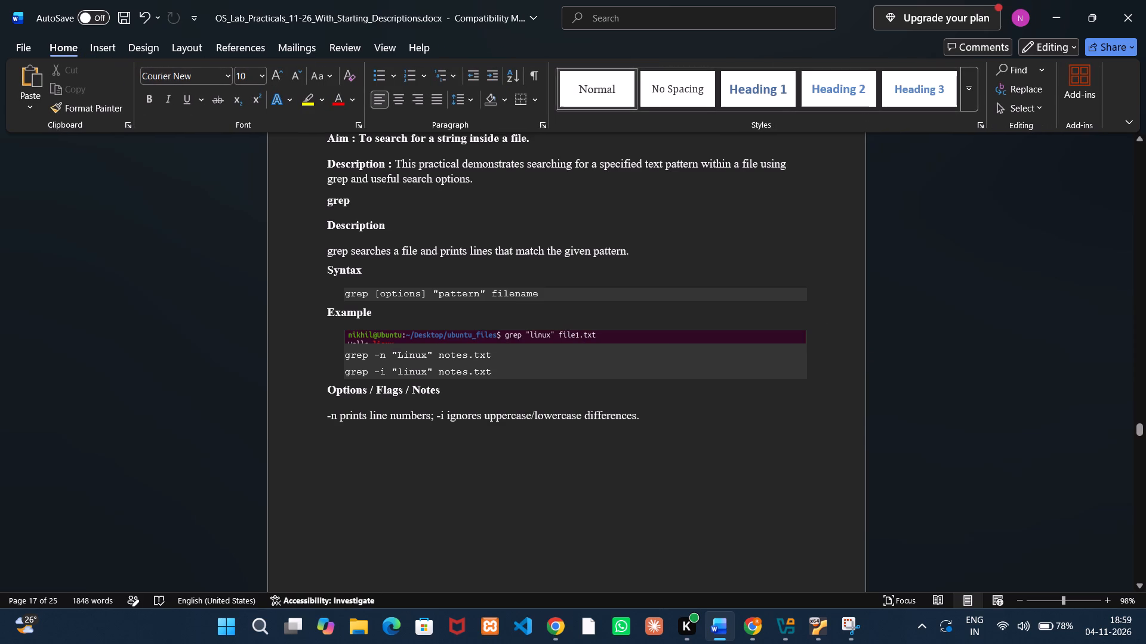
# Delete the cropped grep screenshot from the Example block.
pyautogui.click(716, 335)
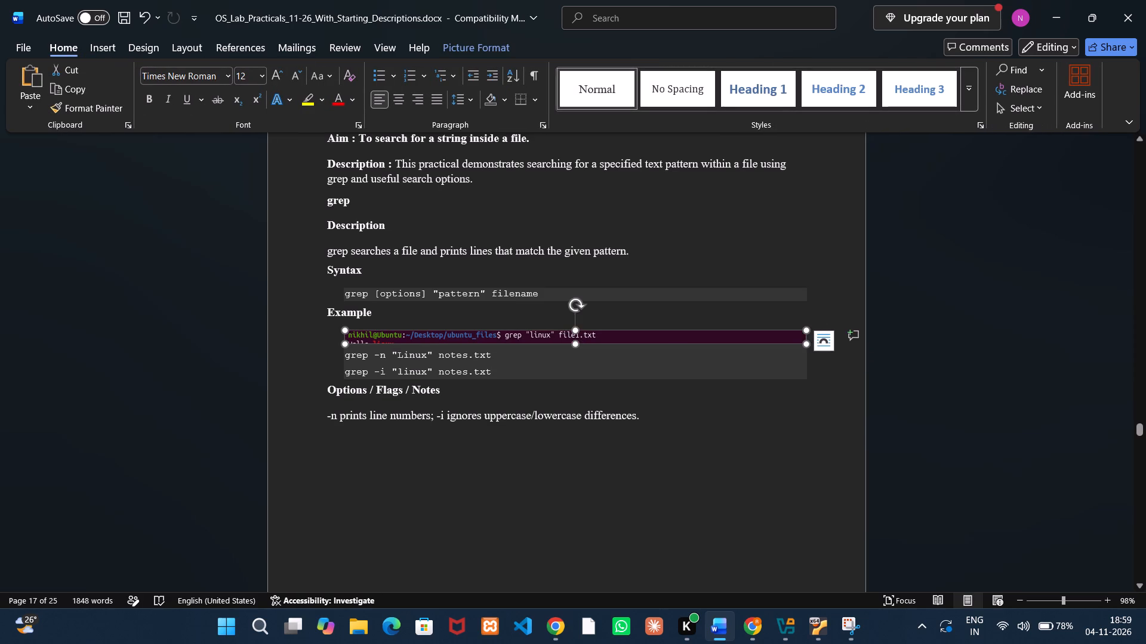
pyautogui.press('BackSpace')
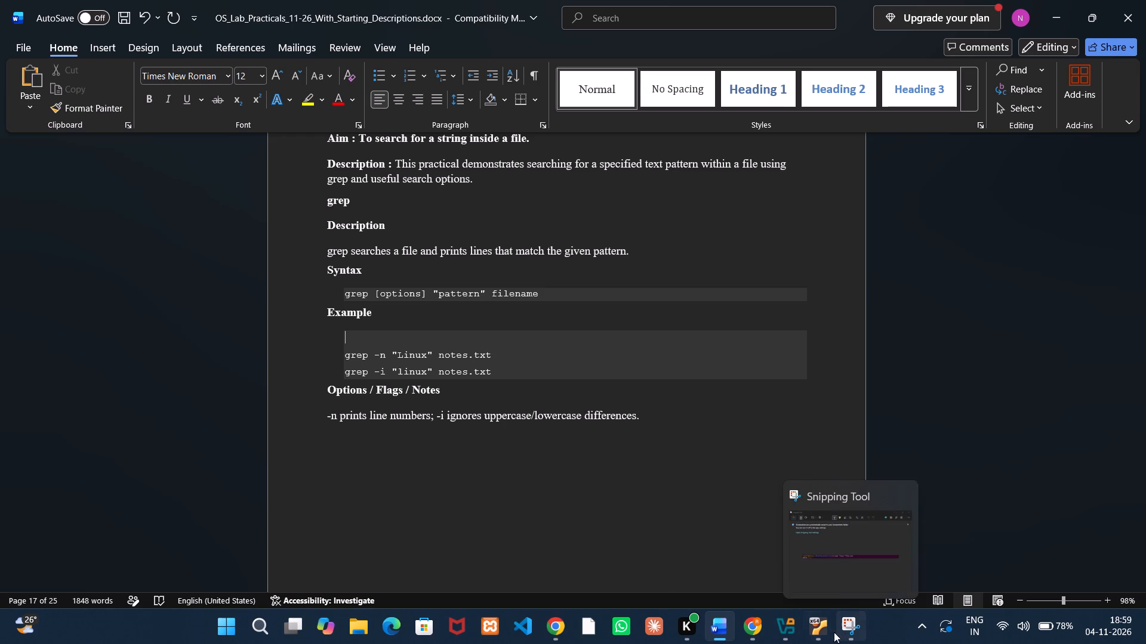
# Switch back to the Ubuntu virtual machine showing the grep command's output in the Terminal.
pyautogui.click(815, 583)
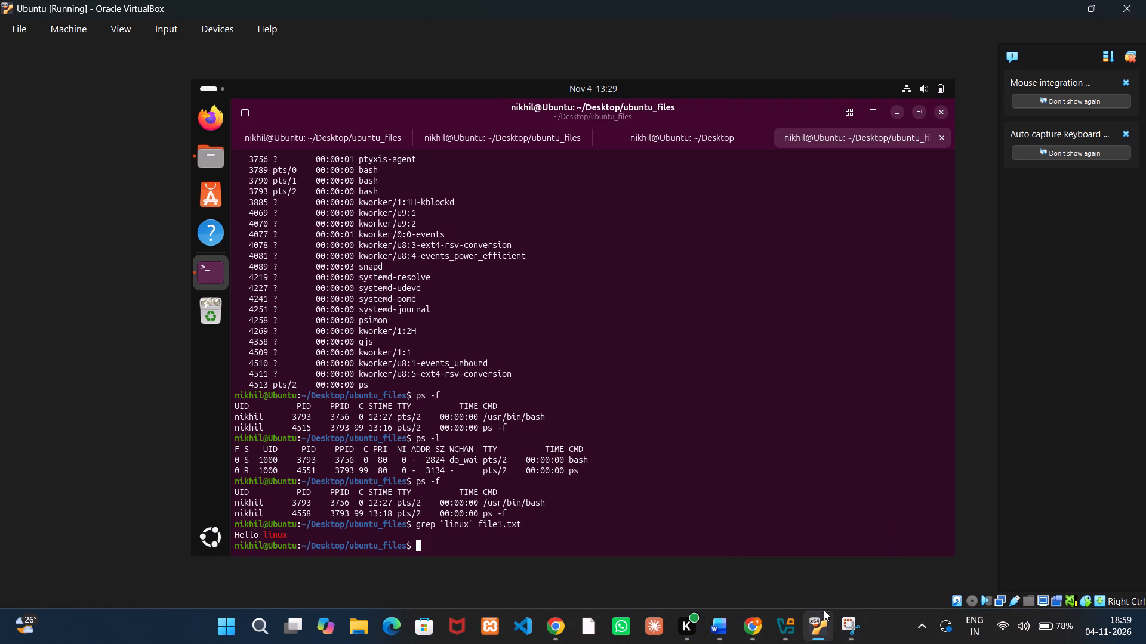
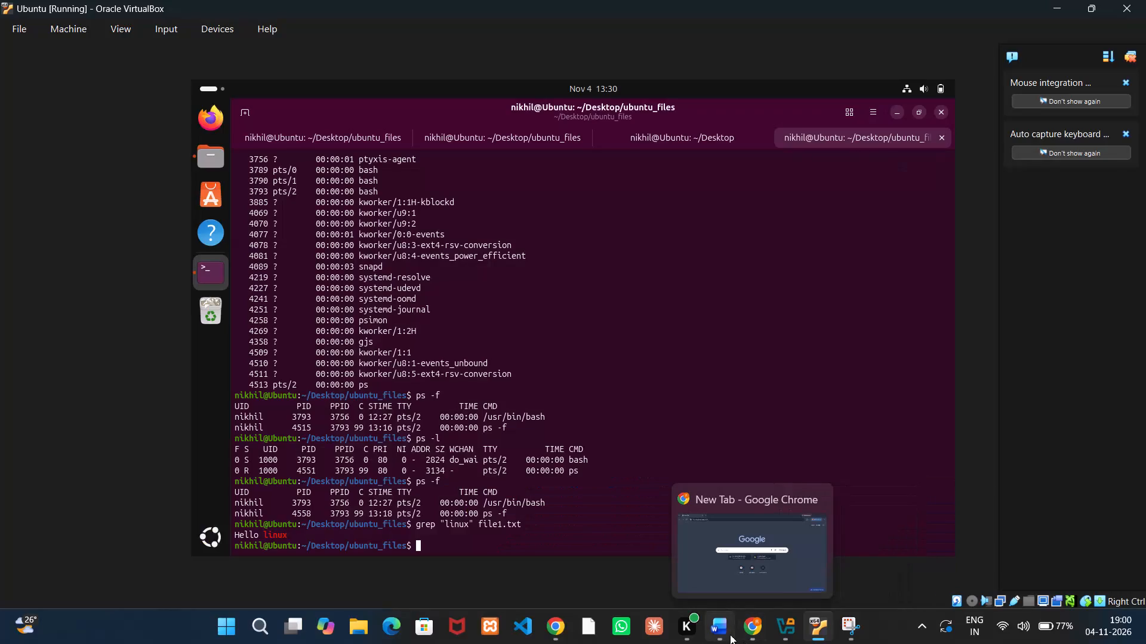
# Switch to the lab practicals document in Word and paste the grep screenshot into the empty Example line.
pyautogui.click(730, 561)
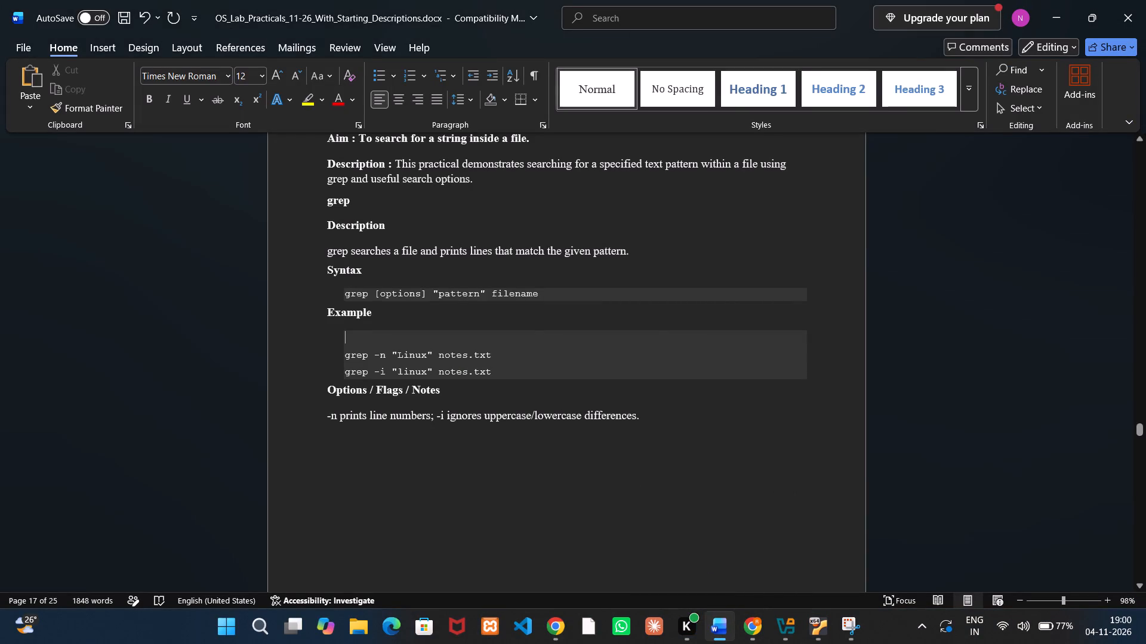
pyautogui.hotkey('ctrl', 'v')
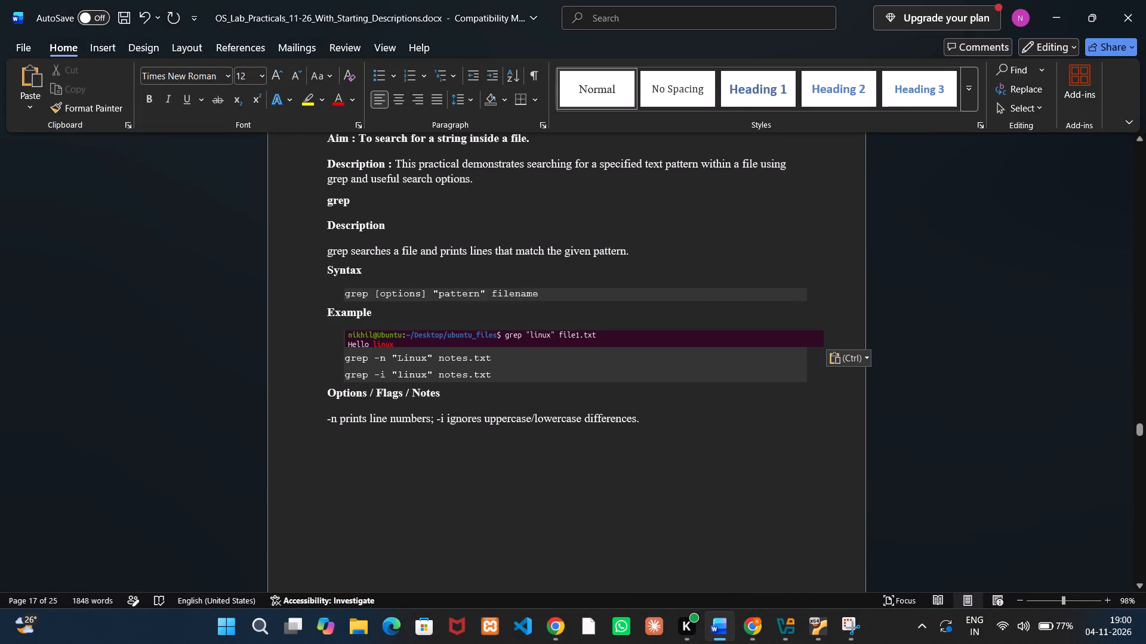
# Crop the pasted grep screenshot to about 16.6 cm wide so it matches the code block's width.
pyautogui.click(796, 335)
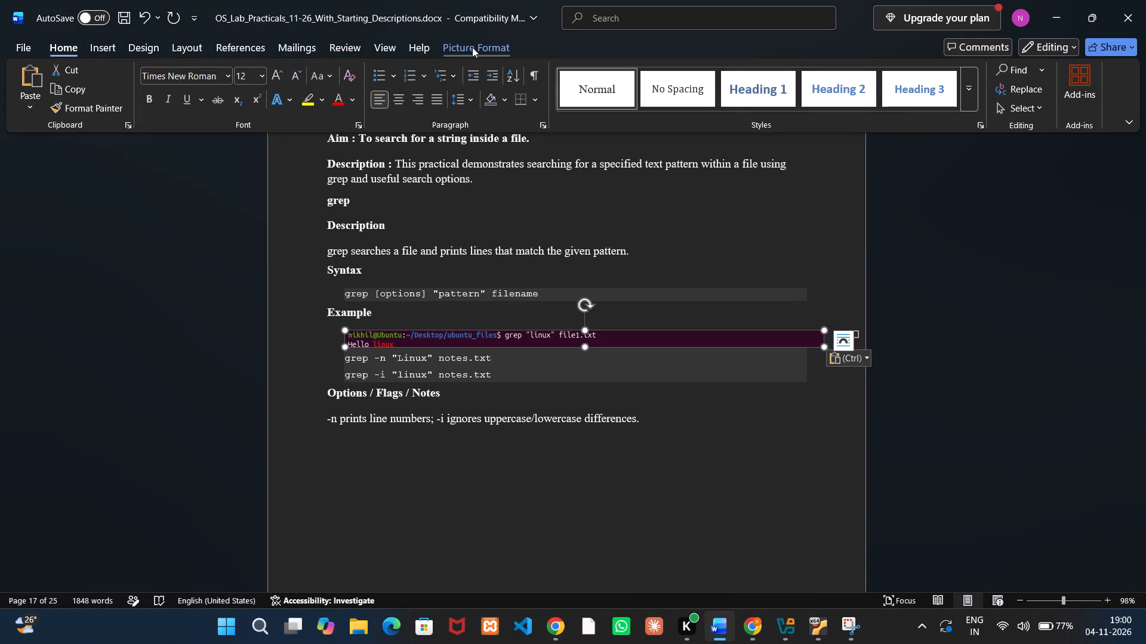
pyautogui.moveTo(472, 47); pyautogui.dragTo(1007, 78)
pyautogui.moveTo(1007, 78); pyautogui.dragTo(1000, 64)
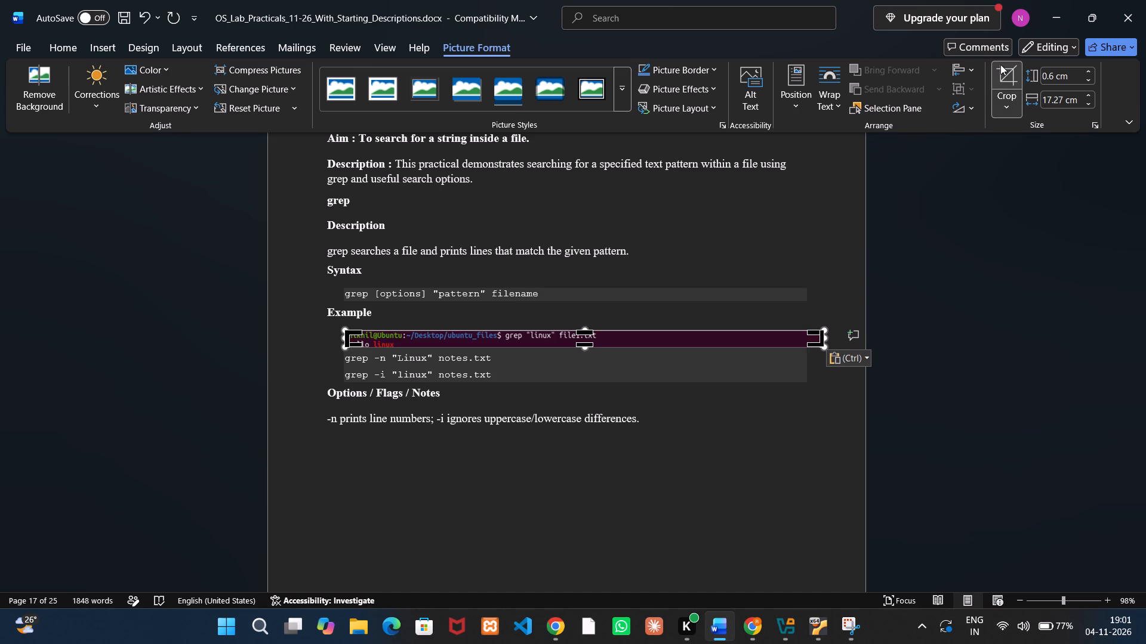
pyautogui.click(1000, 64)
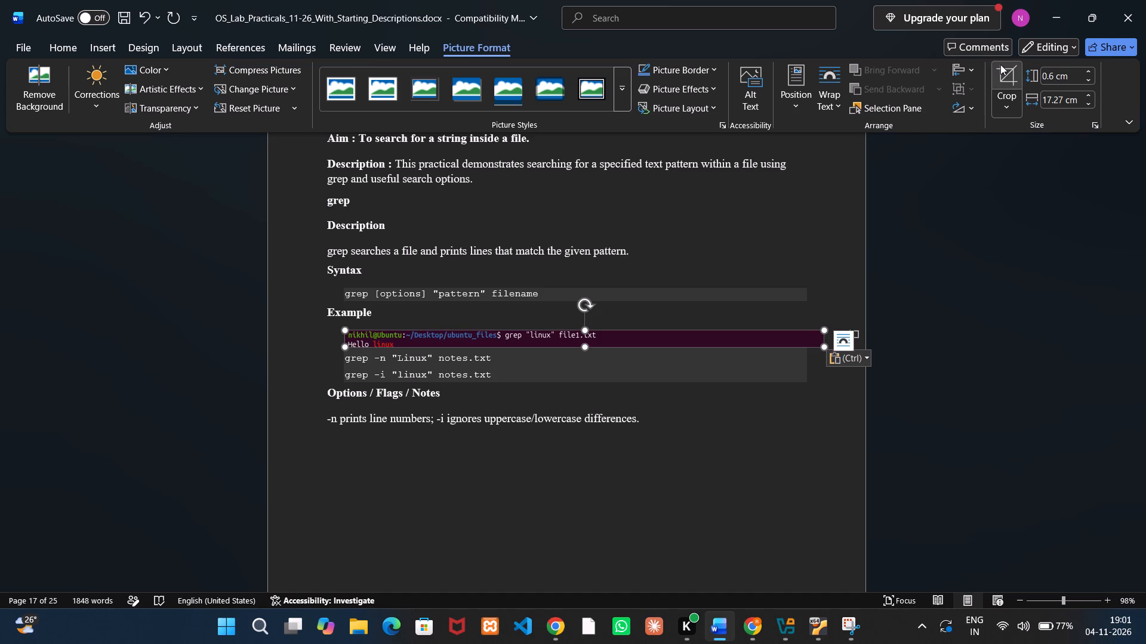
pyautogui.click(1000, 64)
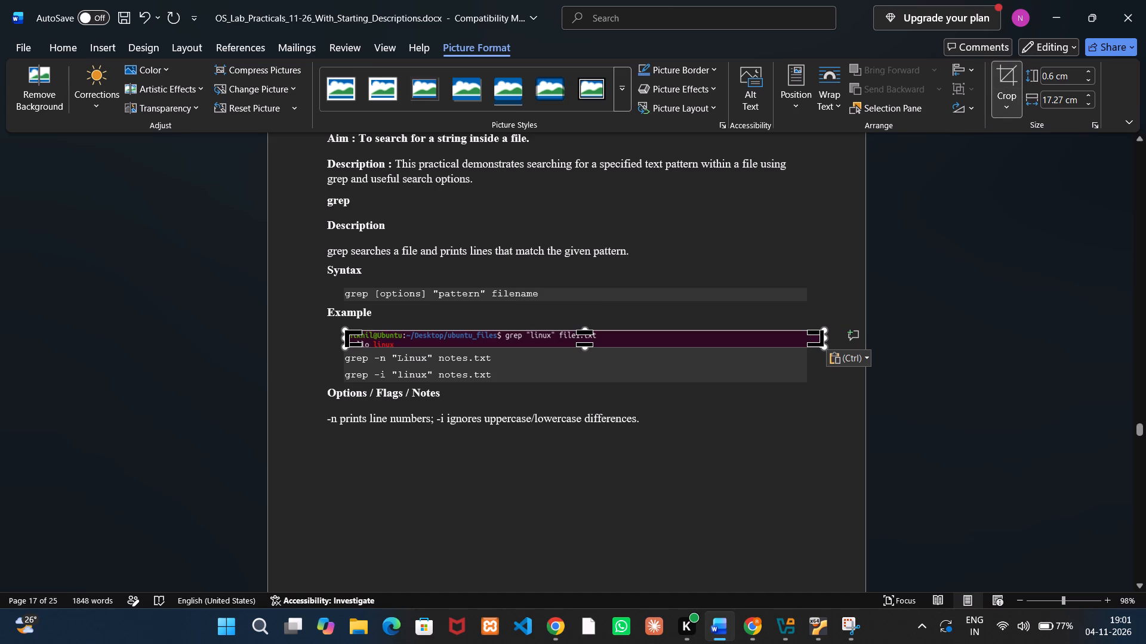
pyautogui.moveTo(821, 340); pyautogui.dragTo(807, 343)
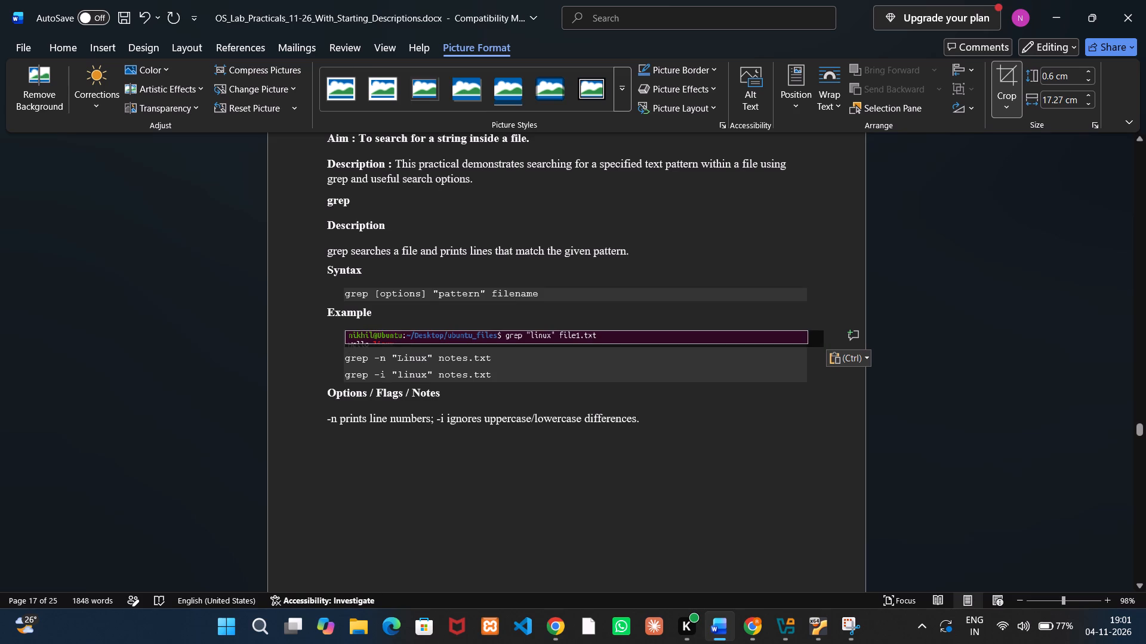
pyautogui.moveTo(807, 343); pyautogui.dragTo(806, 345)
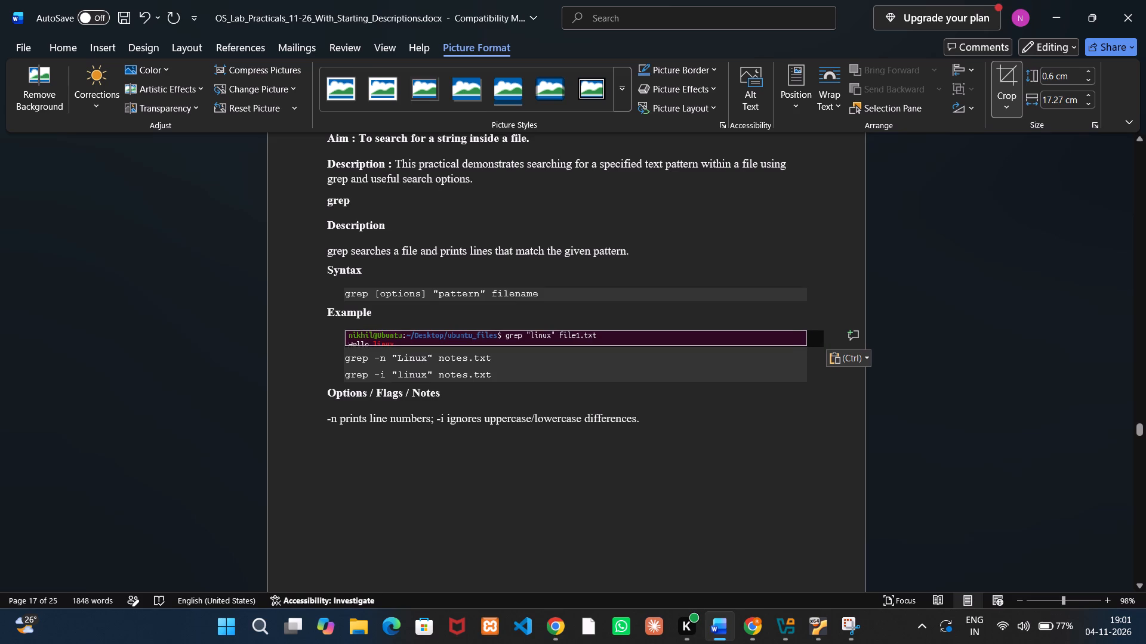
pyautogui.moveTo(806, 345); pyautogui.dragTo(806, 346)
pyautogui.click(828, 380)
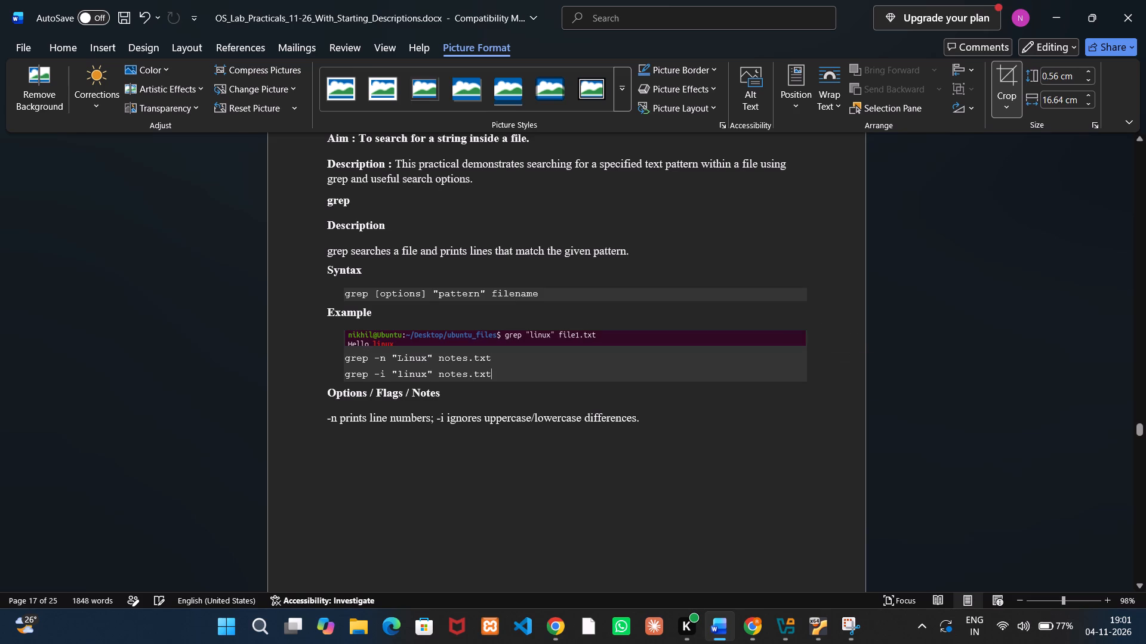
# Extend the grep screenshot's crop area downward to a height of about 0.7 cm, taking in the full "Hello linux" line.
pyautogui.click(768, 332)
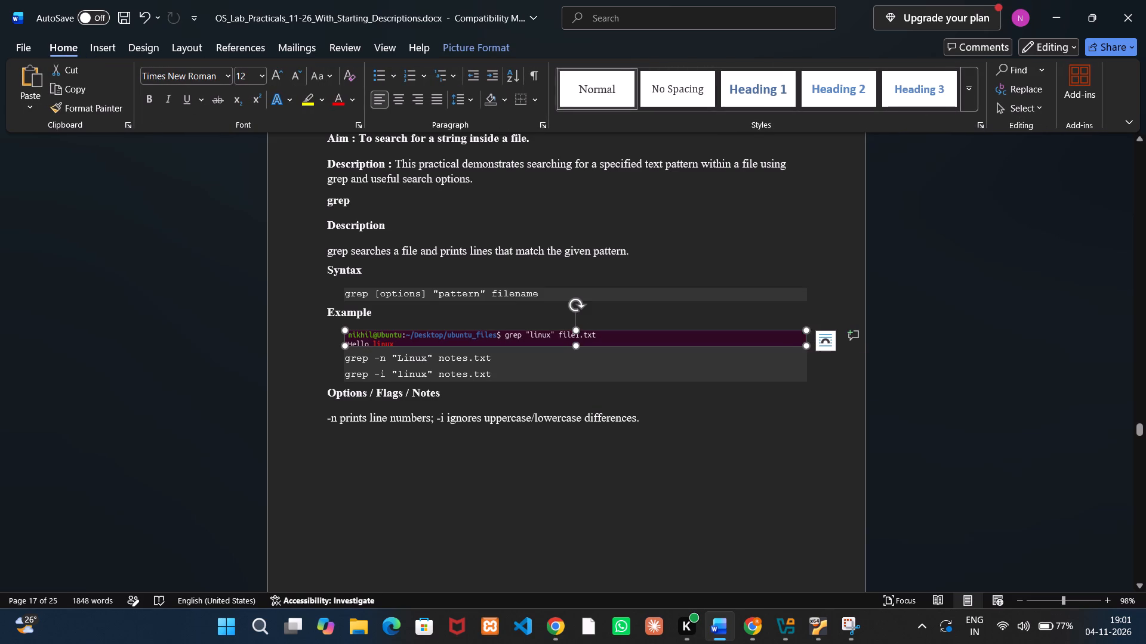
pyautogui.click(498, 47)
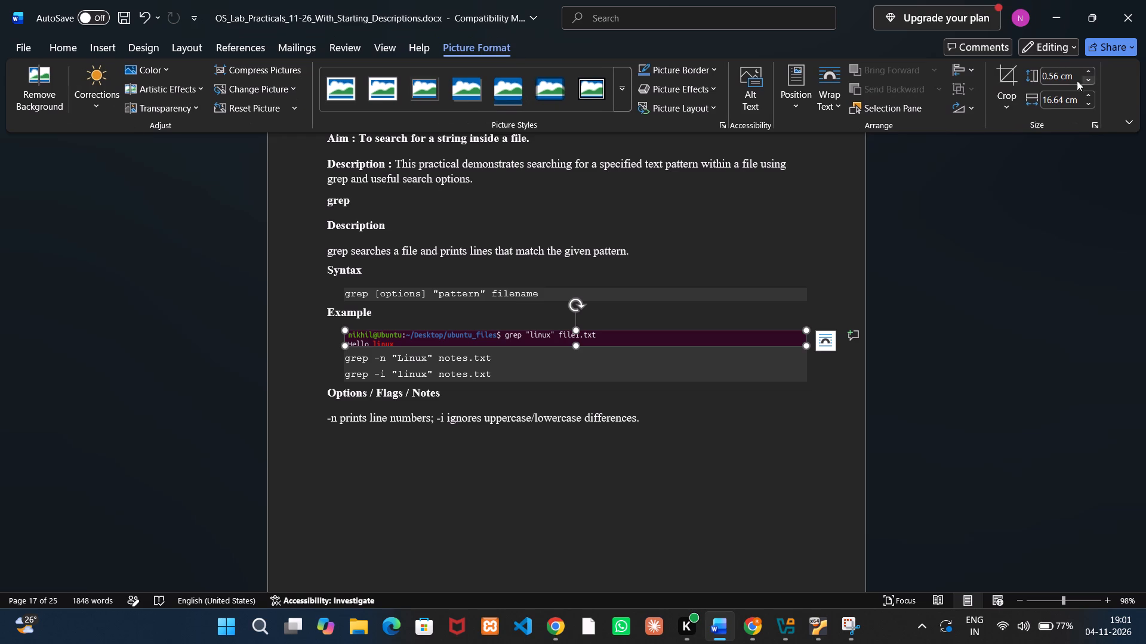
pyautogui.click(1001, 70)
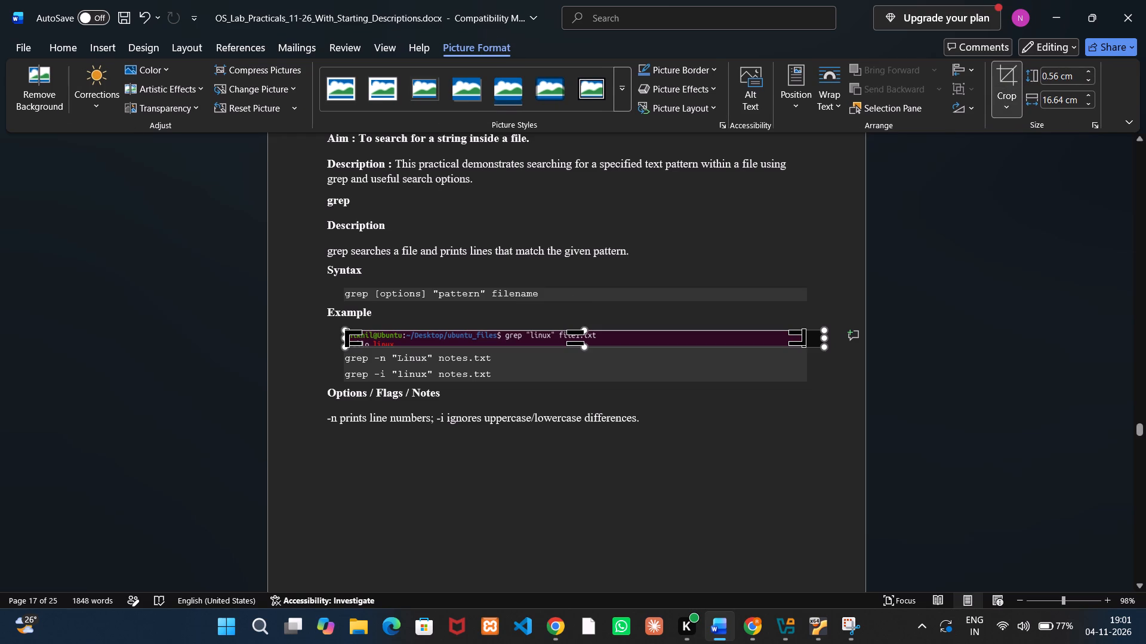
pyautogui.moveTo(575, 343); pyautogui.dragTo(575, 349)
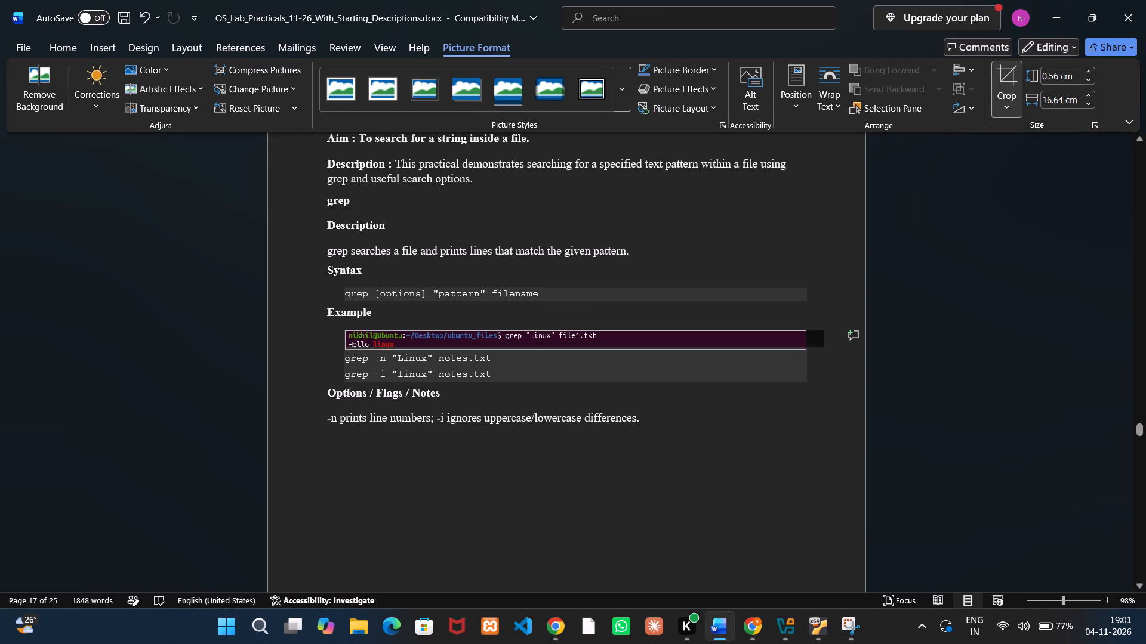
pyautogui.moveTo(575, 349); pyautogui.dragTo(574, 349)
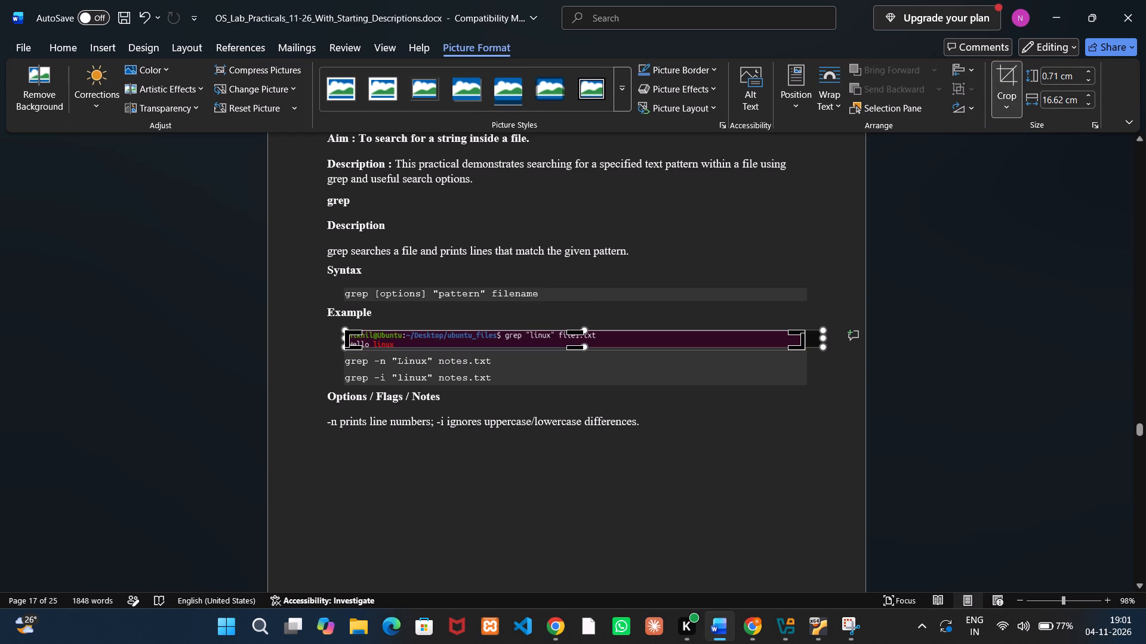
pyautogui.click(765, 405)
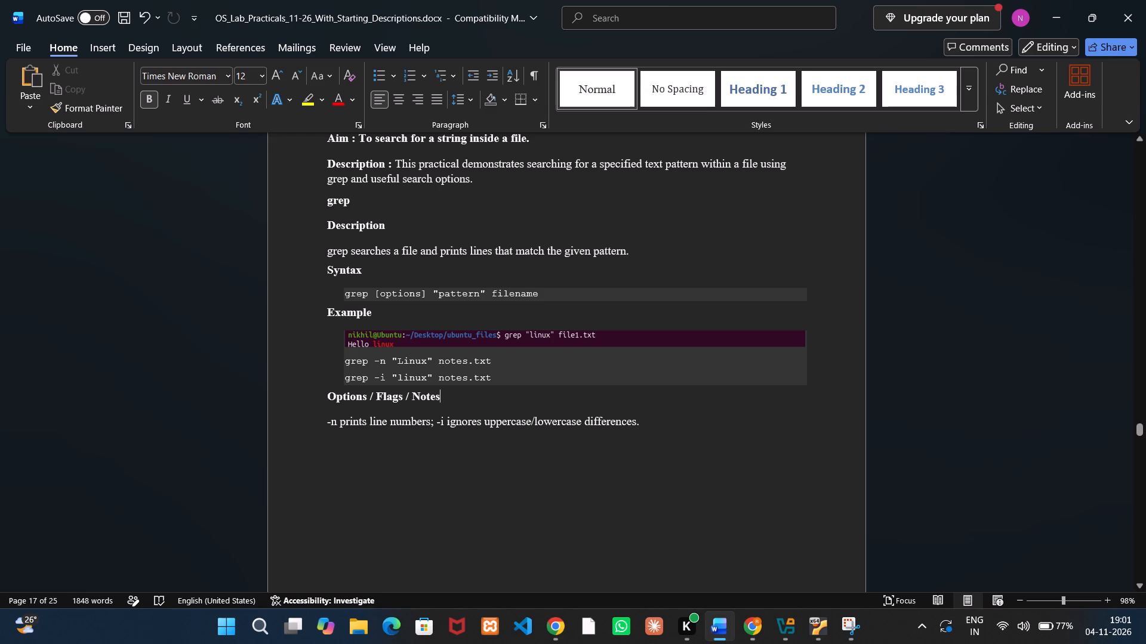
# Delete the grep -i "linux" notes.txt and grep -n "Linux" notes.txt lines below the screenshot in the Example block.
pyautogui.click(534, 388)
pyautogui.press('BackSpace')
pyautogui.press('BackSpace')
pyautogui.press('BackSpace')
pyautogui.press('BackSpace')
pyautogui.press('BackSpace')
pyautogui.press('BackSpace')
pyautogui.press('BackSpace')
pyautogui.press('BackSpace')
pyautogui.press('BackSpace')
pyautogui.press('BackSpace')
pyautogui.press('BackSpace')
pyautogui.press('BackSpace')
pyautogui.press('BackSpace')
pyautogui.press('BackSpace')
pyautogui.press('BackSpace')
pyautogui.press('BackSpace')
pyautogui.press('BackSpace')
pyautogui.press('BackSpace')
pyautogui.press('BackSpace')
pyautogui.press('BackSpace')
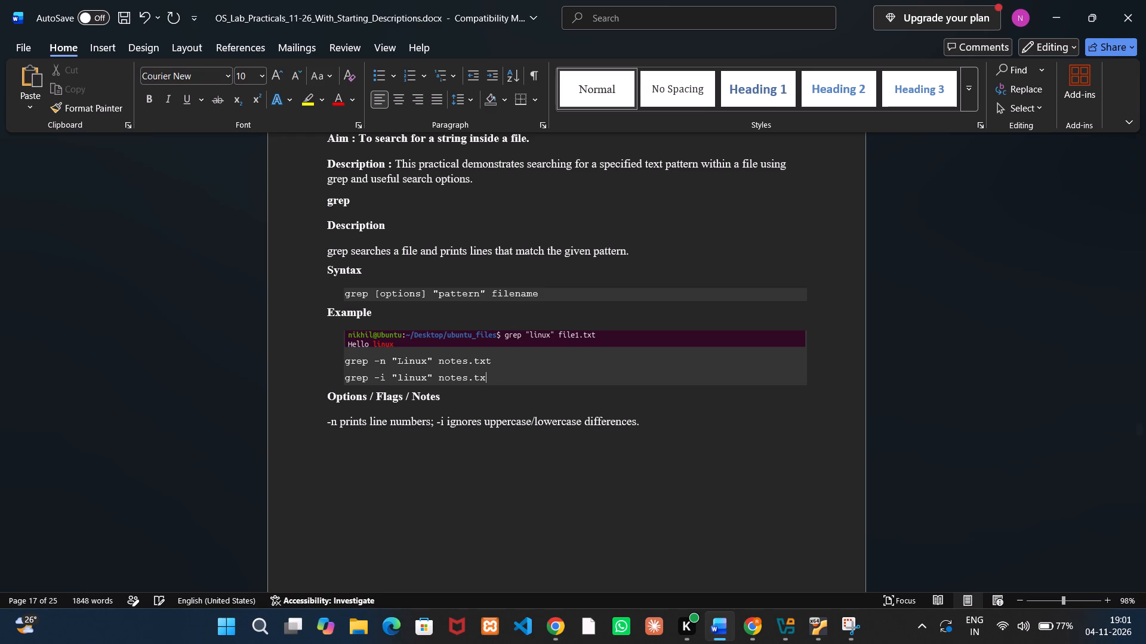
pyautogui.press('BackSpace')
pyautogui.press('BackSpace')
pyautogui.press('BackSpace')
pyautogui.press('BackSpace')
pyautogui.press('BackSpace')
pyautogui.press('BackSpace')
pyautogui.press('BackSpace')
pyautogui.press('BackSpace')
pyautogui.press('BackSpace')
pyautogui.press('BackSpace')
pyautogui.press('BackSpace')
pyautogui.press('BackSpace')
pyautogui.press('BackSpace')
pyautogui.press('BackSpace')
pyautogui.press('BackSpace')
pyautogui.press('BackSpace')
pyautogui.press('BackSpace')
pyautogui.press('BackSpace')
pyautogui.press('BackSpace')
pyautogui.press('BackSpace')
pyautogui.press('BackSpace')
pyautogui.press('BackSpace')
pyautogui.press('BackSpace')
pyautogui.press('BackSpace')
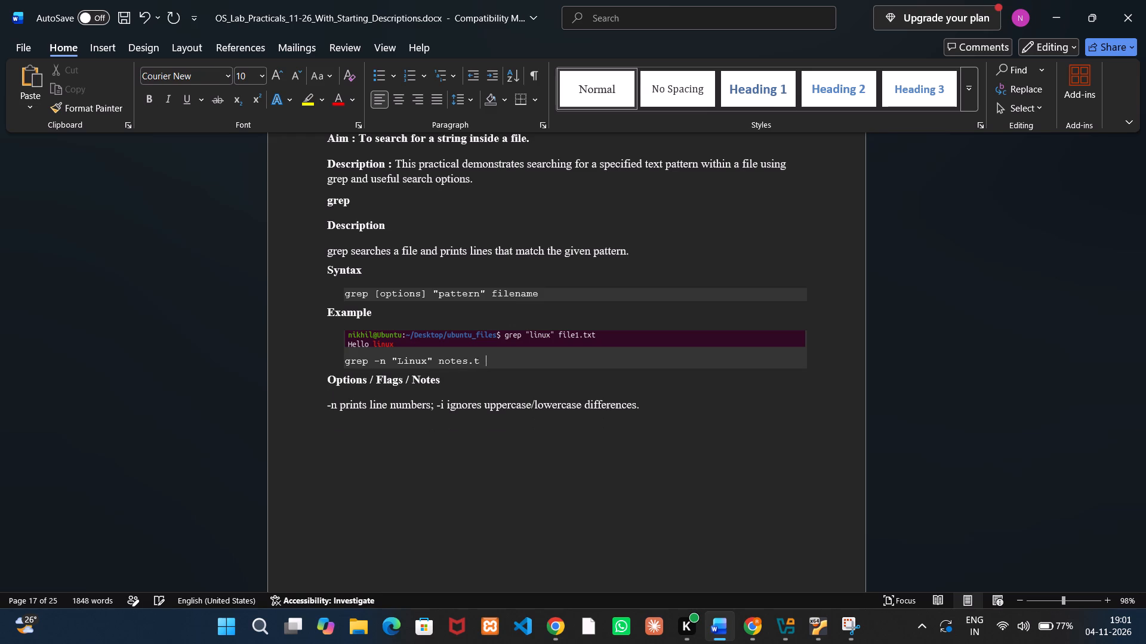
pyautogui.press('BackSpace')
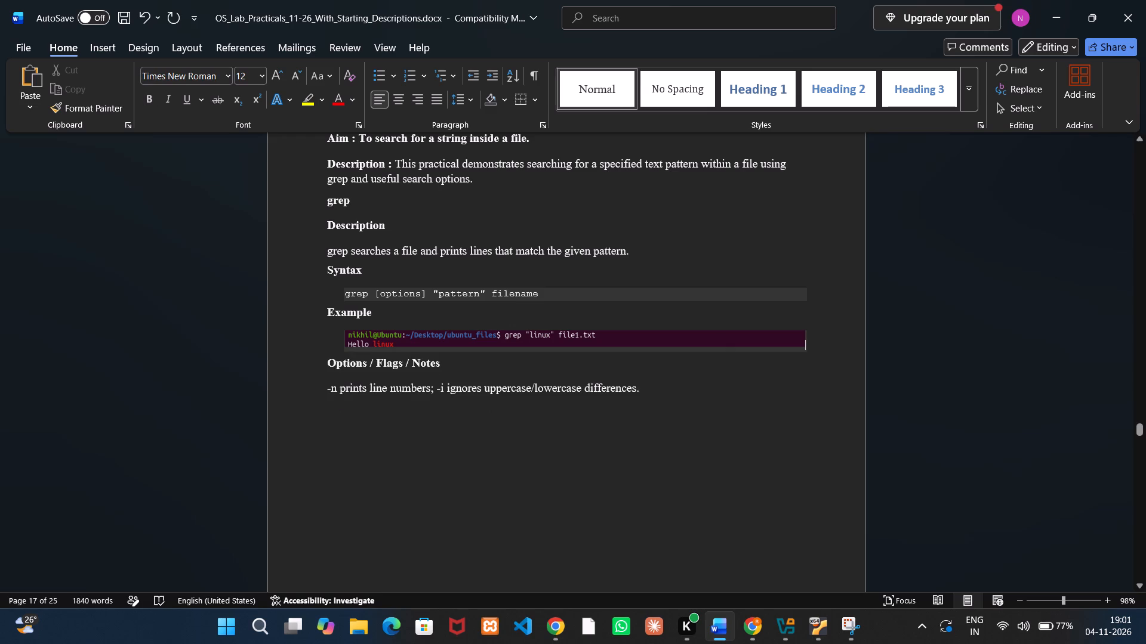
# Add a line under the Options / Flags / Notes heading reading "-n :" in 14 pt bold.
pyautogui.click(654, 391)
pyautogui.click(468, 372)
pyautogui.press('Return')
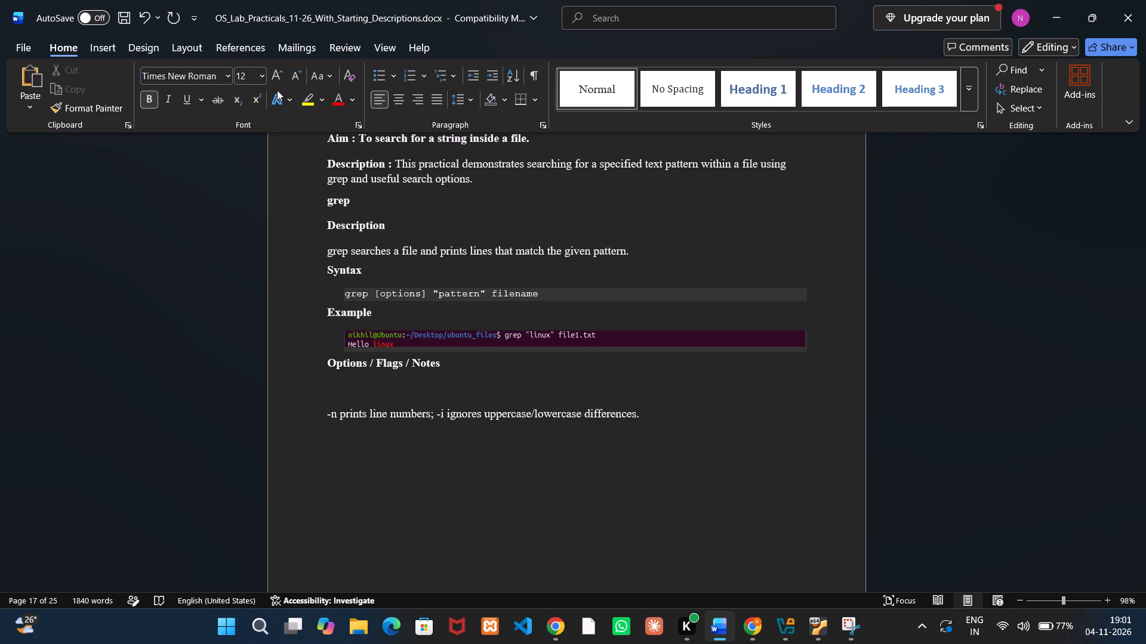
pyautogui.click(247, 72)
pyautogui.press('BackSpace')
pyautogui.press('1')
pyautogui.press('4')
pyautogui.click(396, 392)
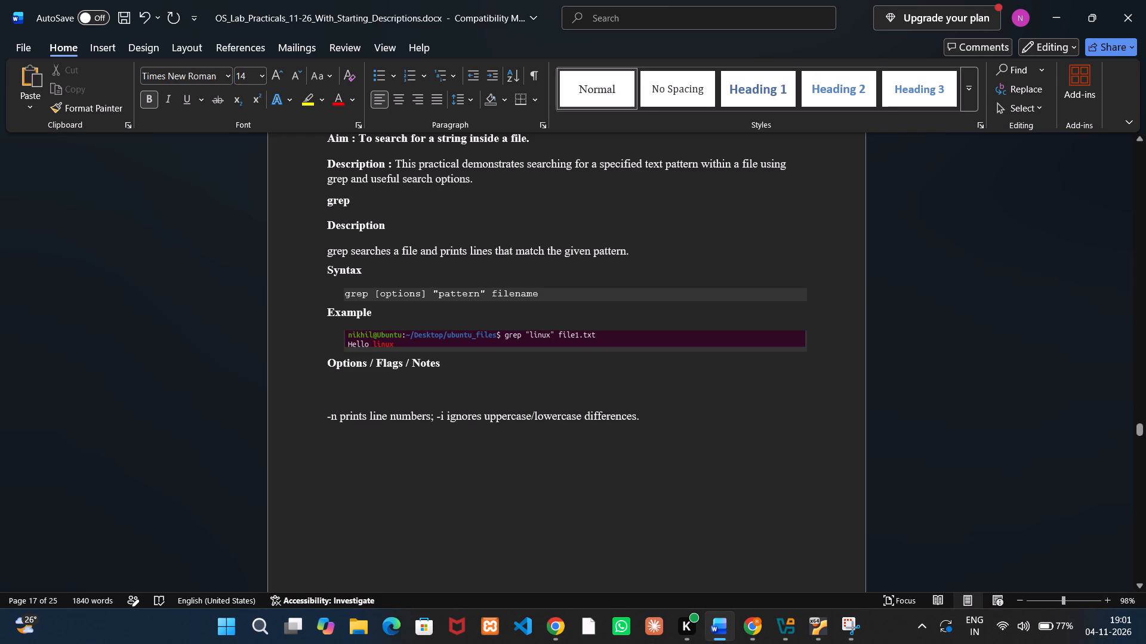
pyautogui.write('-n')
pyautogui.press('space')
pyautogui.hotkey('shift', ':')
# Add a second option line reading "-i :" with a lowercase i below the "-n :" line.
pyautogui.press('Return')
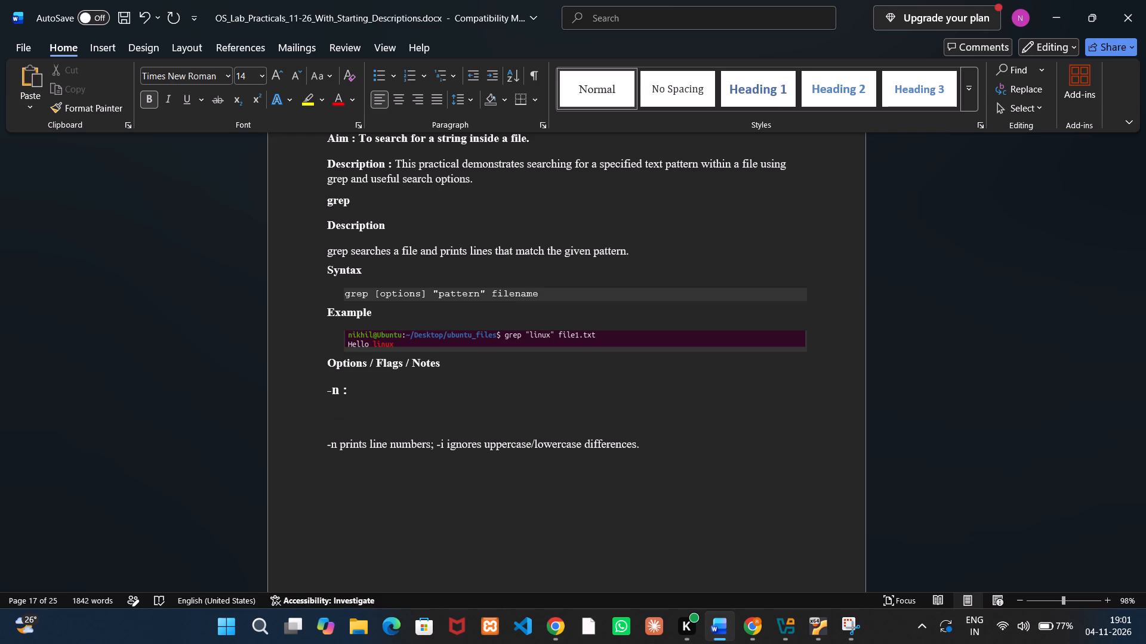
pyautogui.write('-i')
pyautogui.press('space')
pyautogui.press('BackSpace')
pyautogui.press('BackSpace')
pyautogui.write('i')
pyautogui.press('space')
pyautogui.hotkey('shift', ':')
pyautogui.press('space')
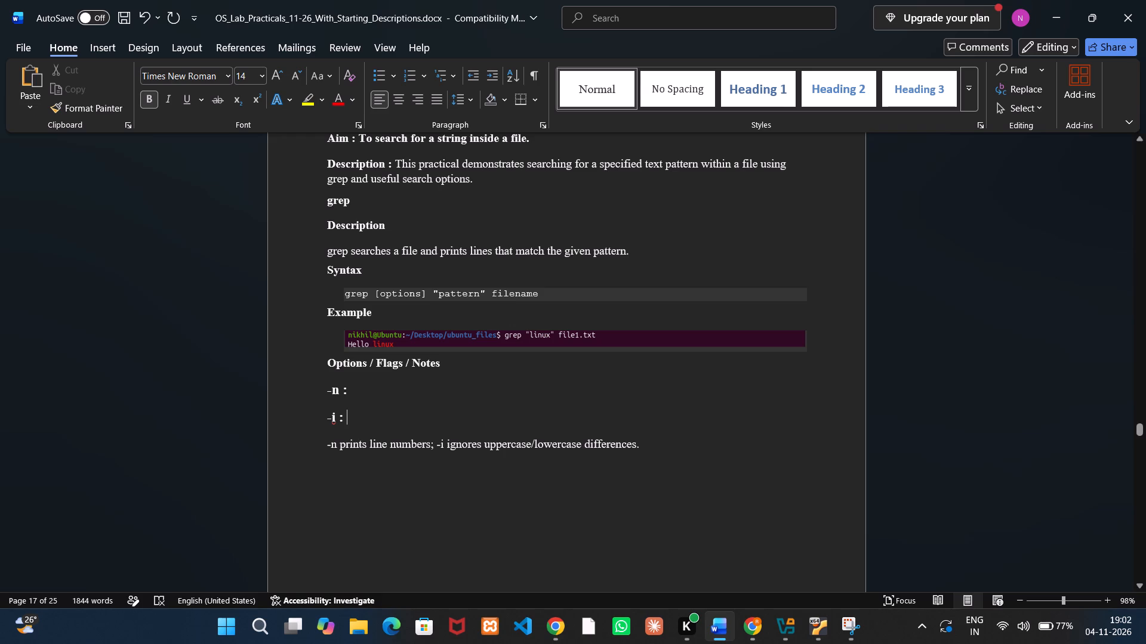
# Move the text "prints line numbers" from the combined options sentence to follow "-n :", in non-bold.
pyautogui.moveTo(340, 449); pyautogui.dragTo(402, 451)
pyautogui.moveTo(402, 451); pyautogui.dragTo(432, 451)
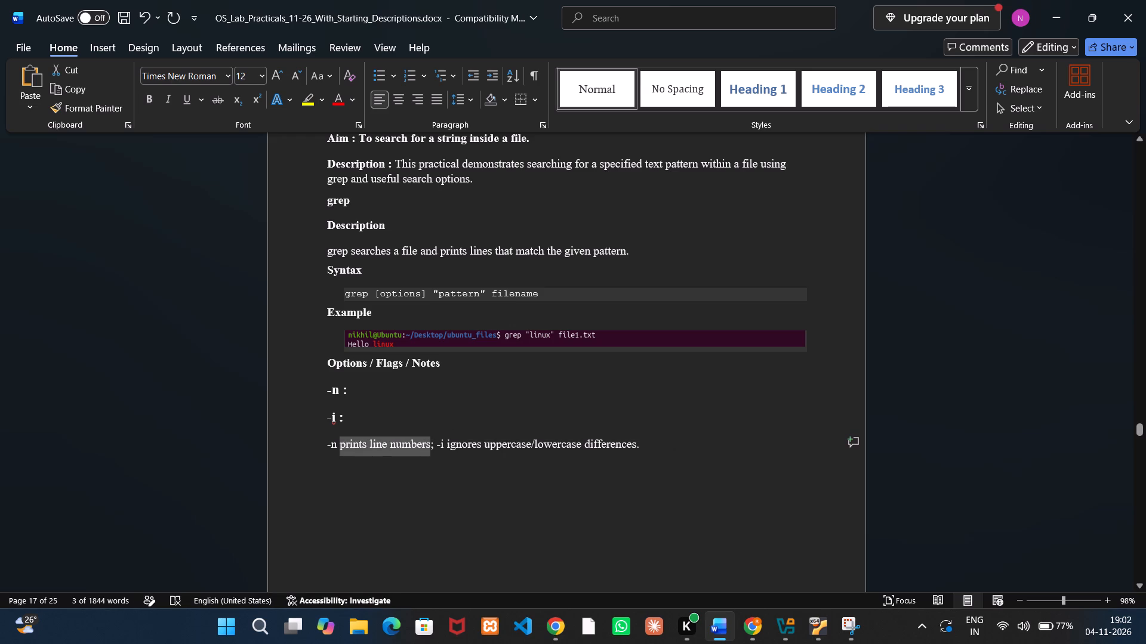
pyautogui.hotkey('ctrl', 'x')
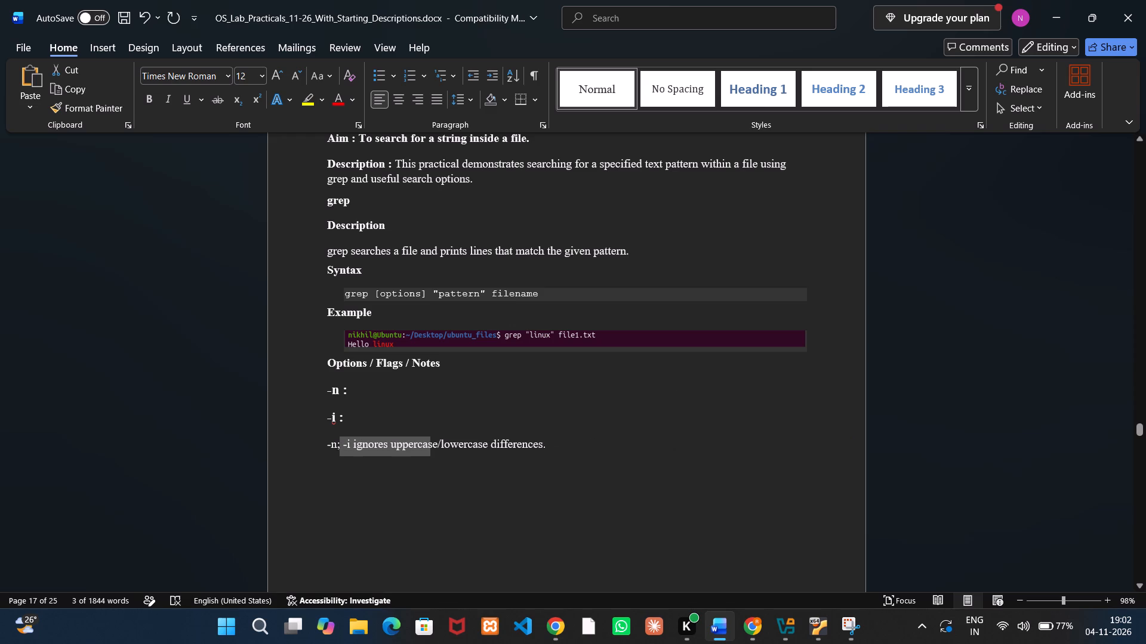
pyautogui.click(417, 399)
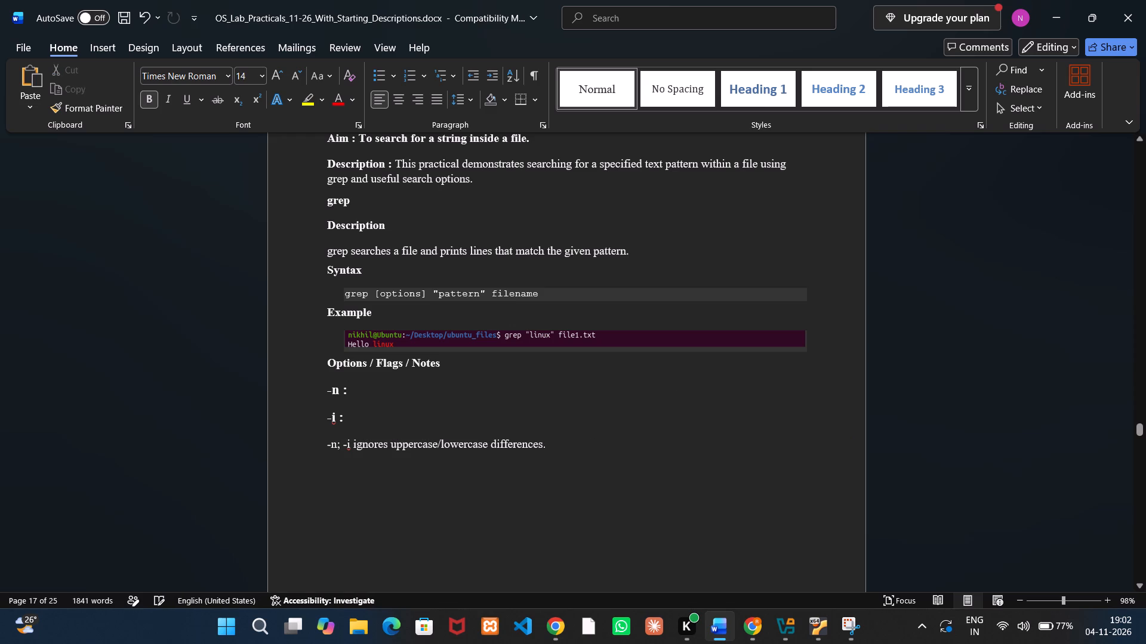
pyautogui.click(417, 399)
pyautogui.press('space')
pyautogui.click(150, 104)
pyautogui.hotkey('ctrl', 'v')
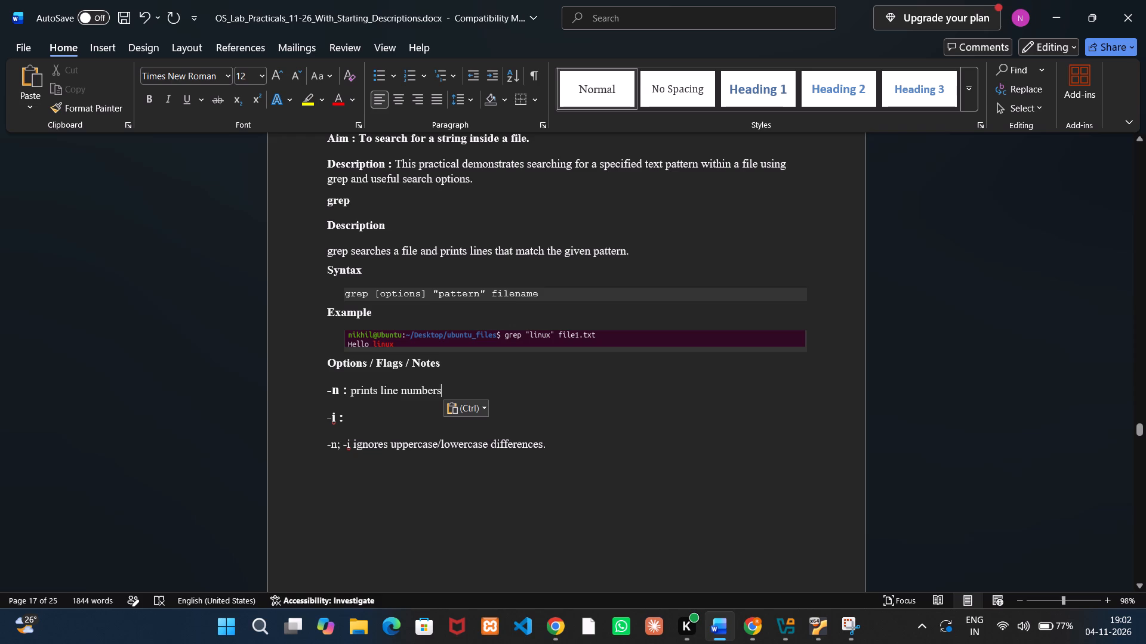
# Copy "ignores uppercase/lowercase differences." from the combined options sentence and place it after "-i :".
pyautogui.click(352, 445)
pyautogui.moveTo(354, 445); pyautogui.dragTo(578, 439)
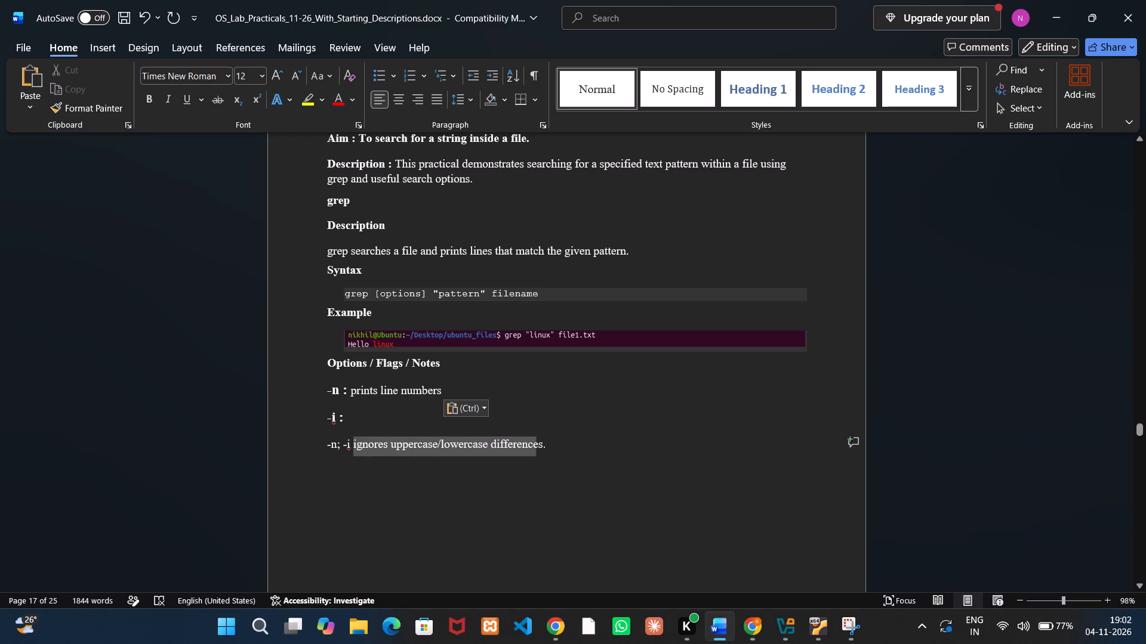
pyautogui.moveTo(578, 439); pyautogui.dragTo(616, 438)
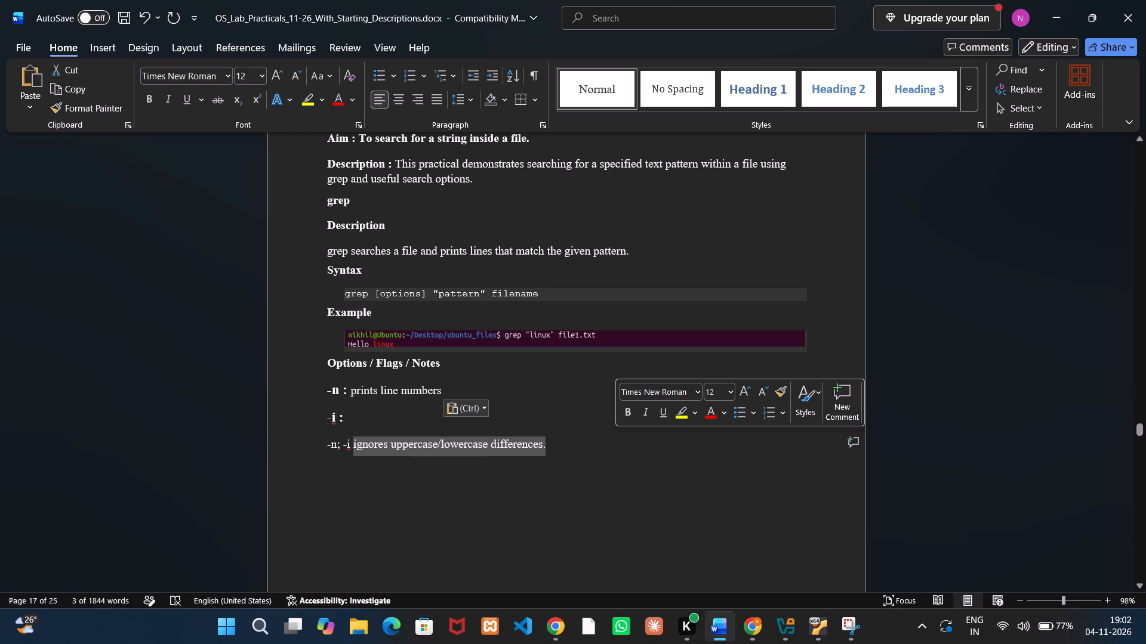
pyautogui.hotkey('ctrl', 'c')
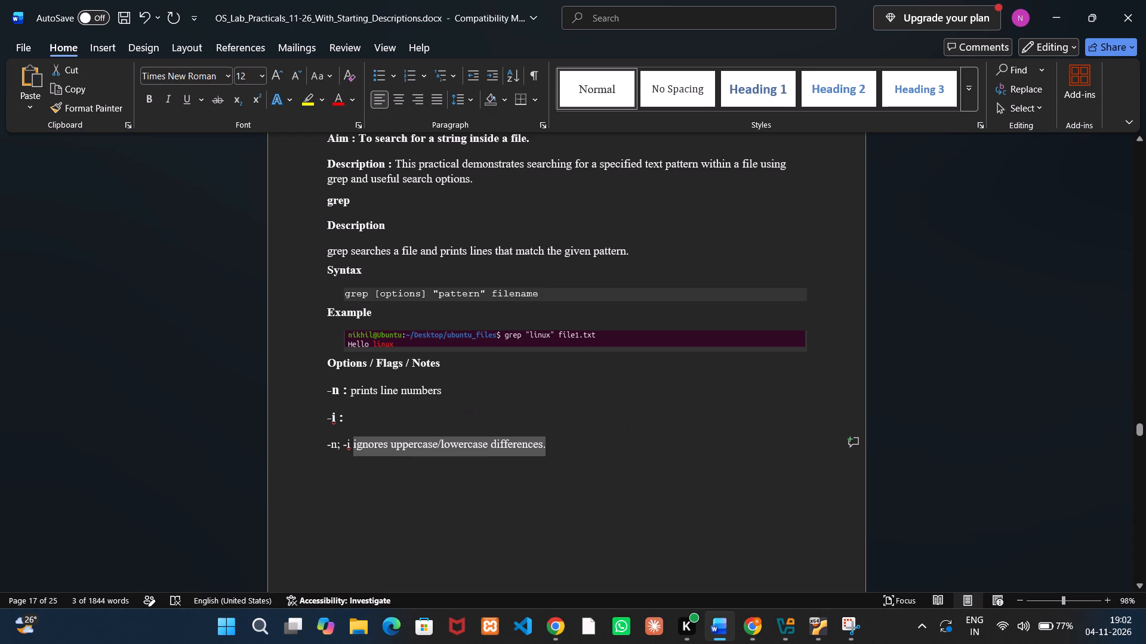
pyautogui.click(494, 426)
pyautogui.hotkey('ctrl', 'v')
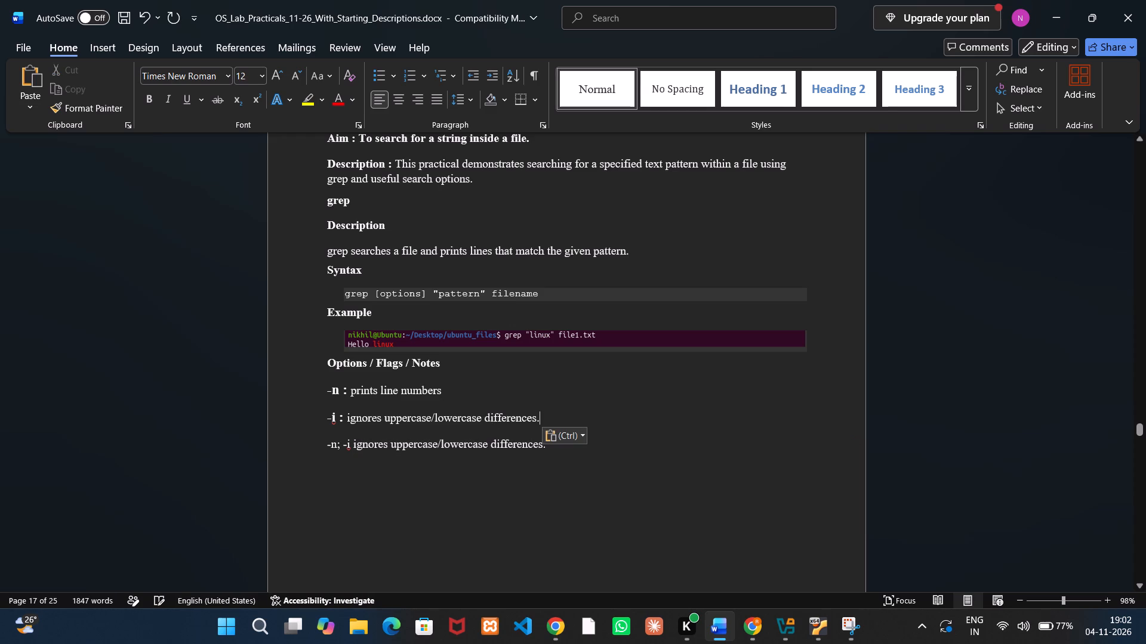
# Delete the leftover combined "-n; -i ignores uppercase/lowercase differences." line below the two option entries.
pyautogui.doubleClick(574, 445)
pyautogui.moveTo(324, 441); pyautogui.dragTo(540, 445)
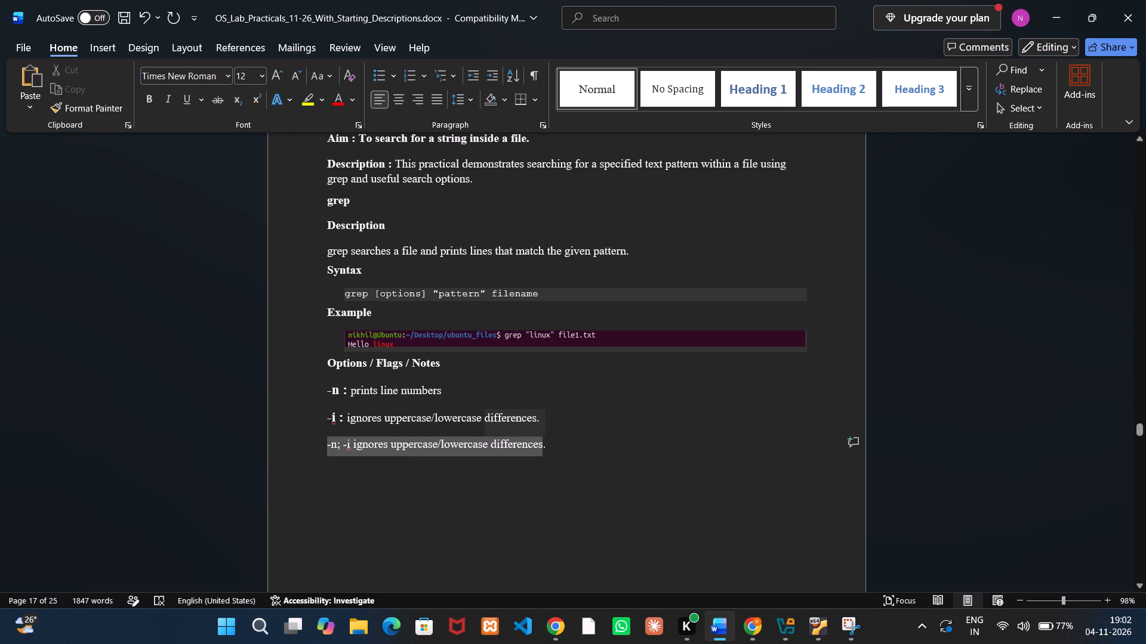
pyautogui.moveTo(540, 445); pyautogui.dragTo(550, 445)
pyautogui.press('BackSpace')
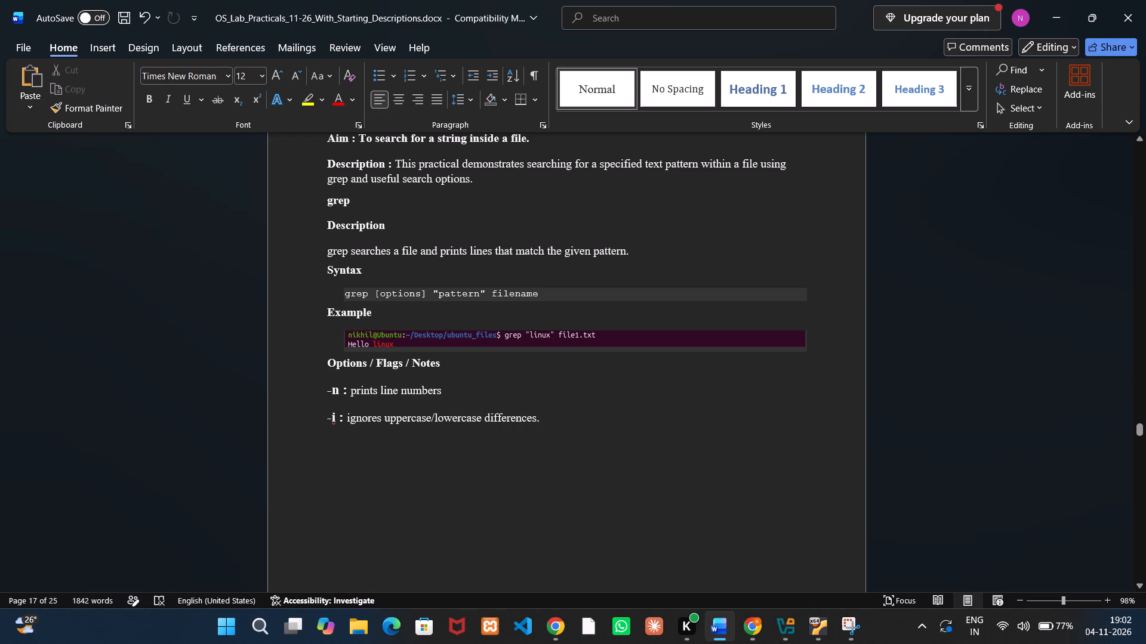
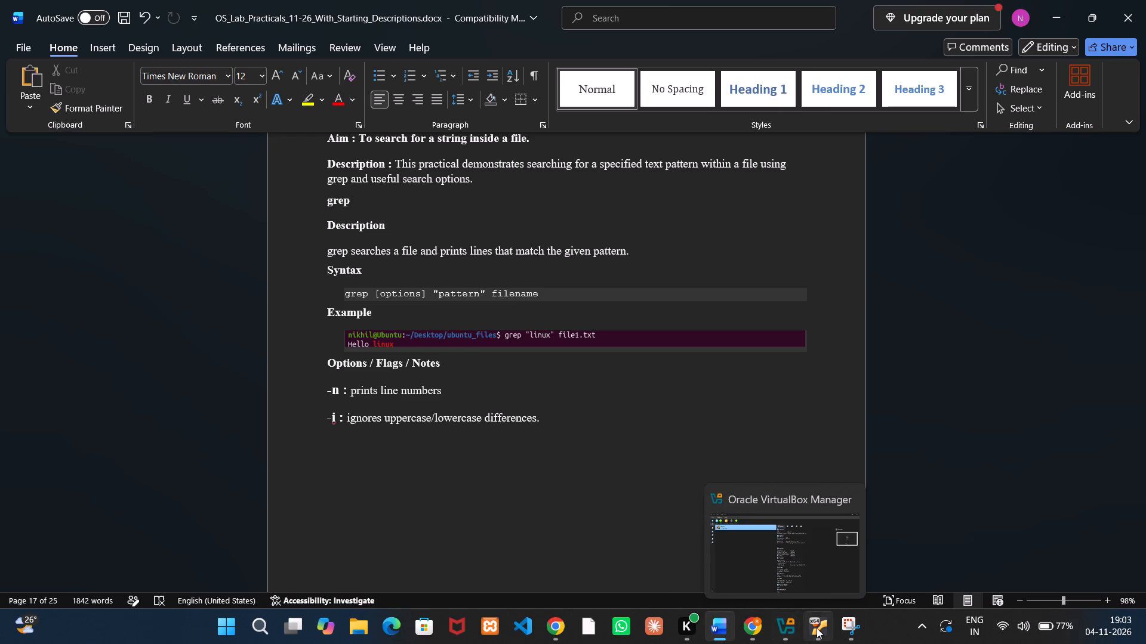
# In the Ubuntu virtual machine's terminal, run grep -n "linux" file1.txt.
pyautogui.click(809, 572)
pyautogui.click(553, 414)
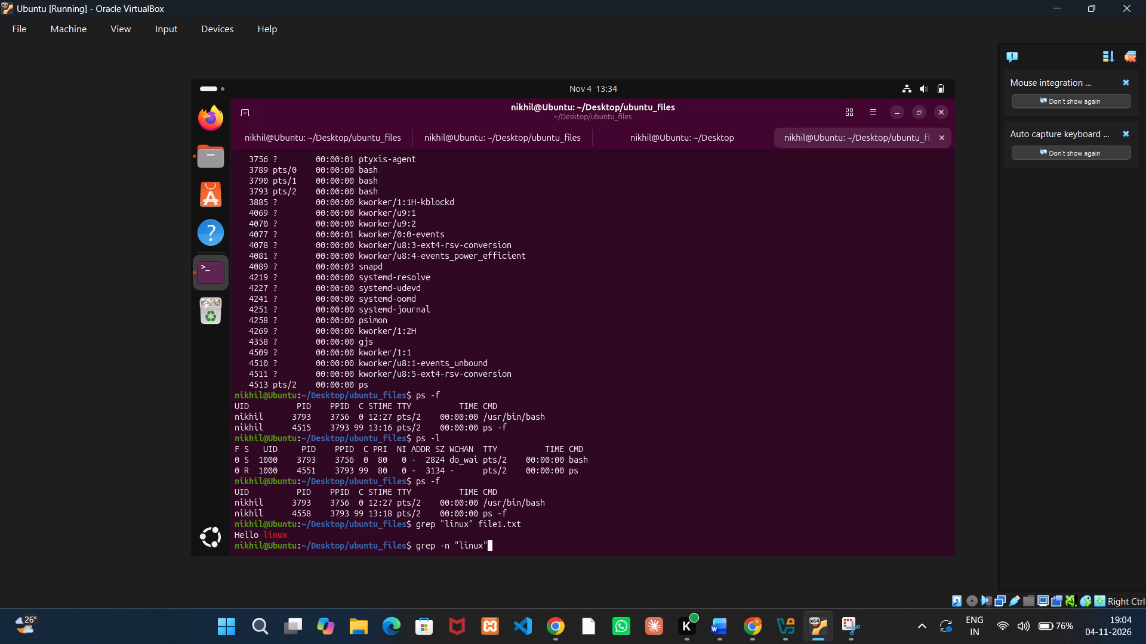
pyautogui.write('file')
pyautogui.write('1.')
pyautogui.write('txt')
pyautogui.press('Return')
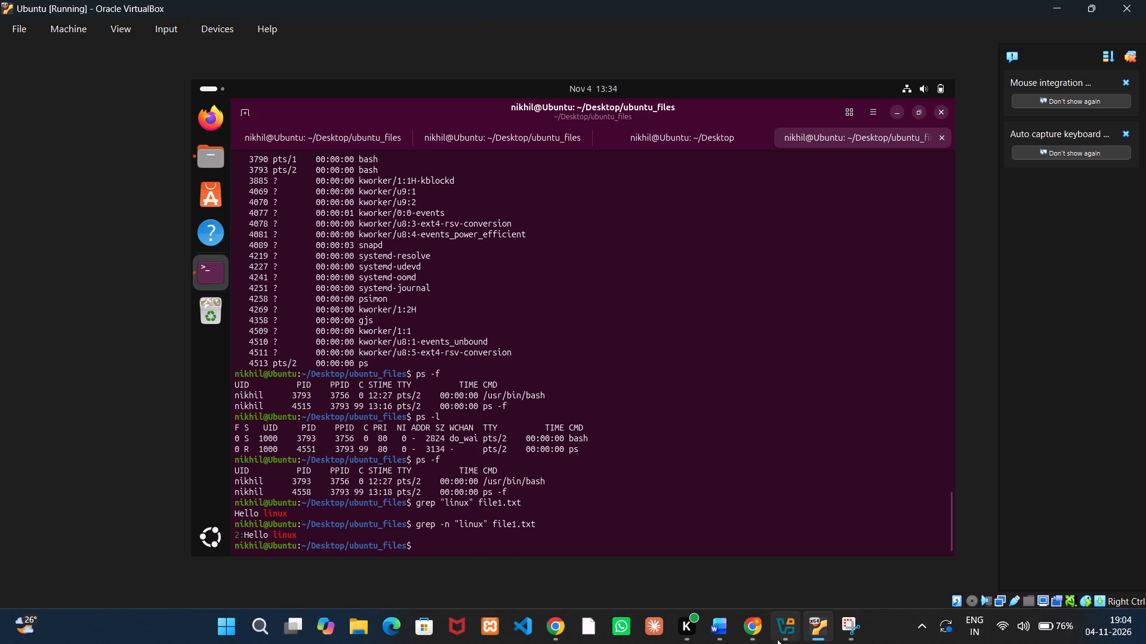
# Snip the grep -n command with its output and paste the image into the Word document on a new line below "-n : prints line numbers".
pyautogui.click(843, 587)
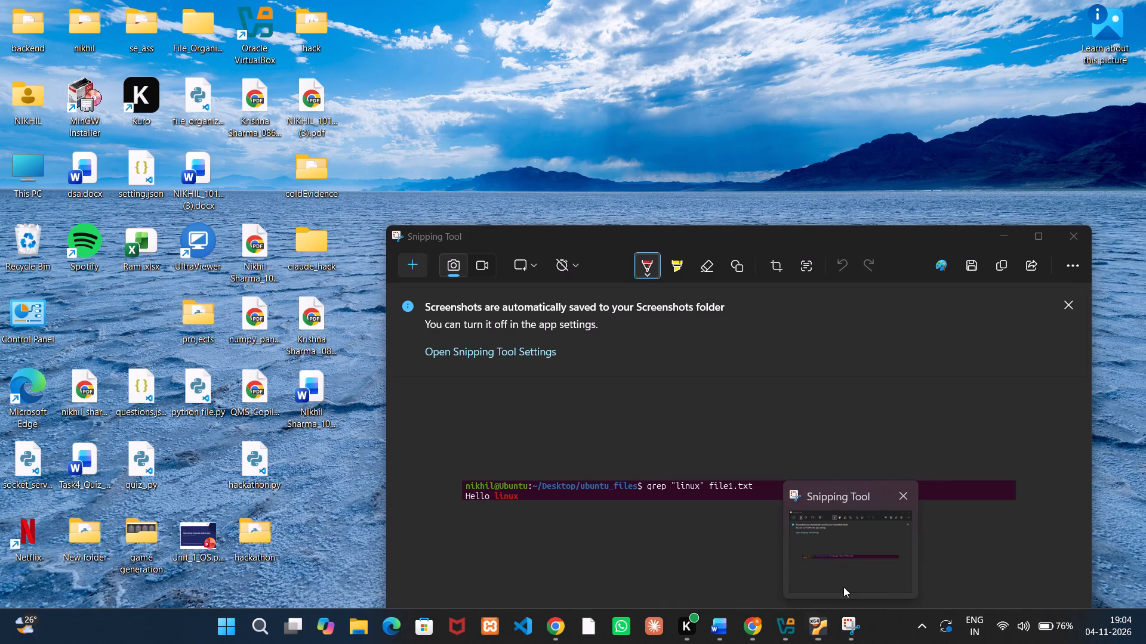
pyautogui.click(404, 267)
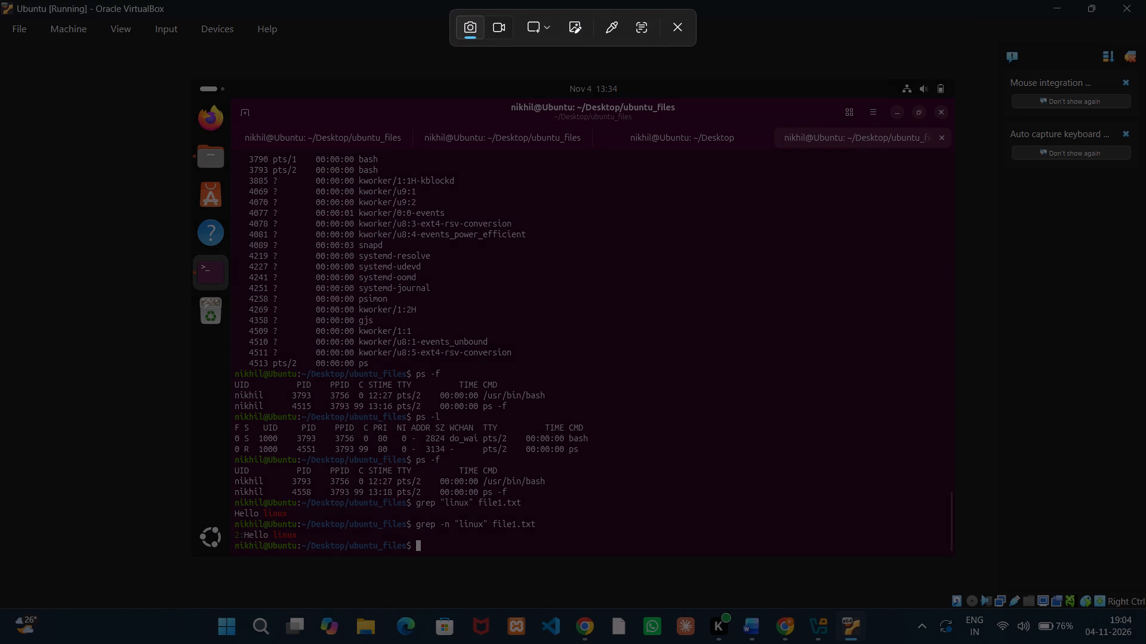
pyautogui.moveTo(232, 519); pyautogui.dragTo(724, 539)
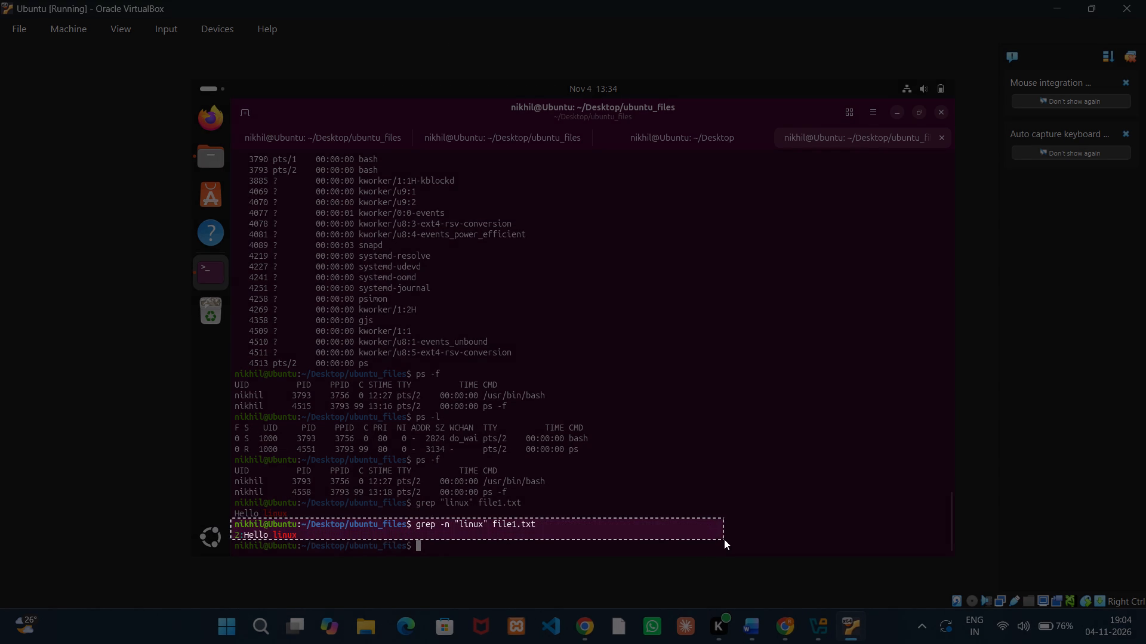
pyautogui.moveTo(724, 539); pyautogui.dragTo(716, 541)
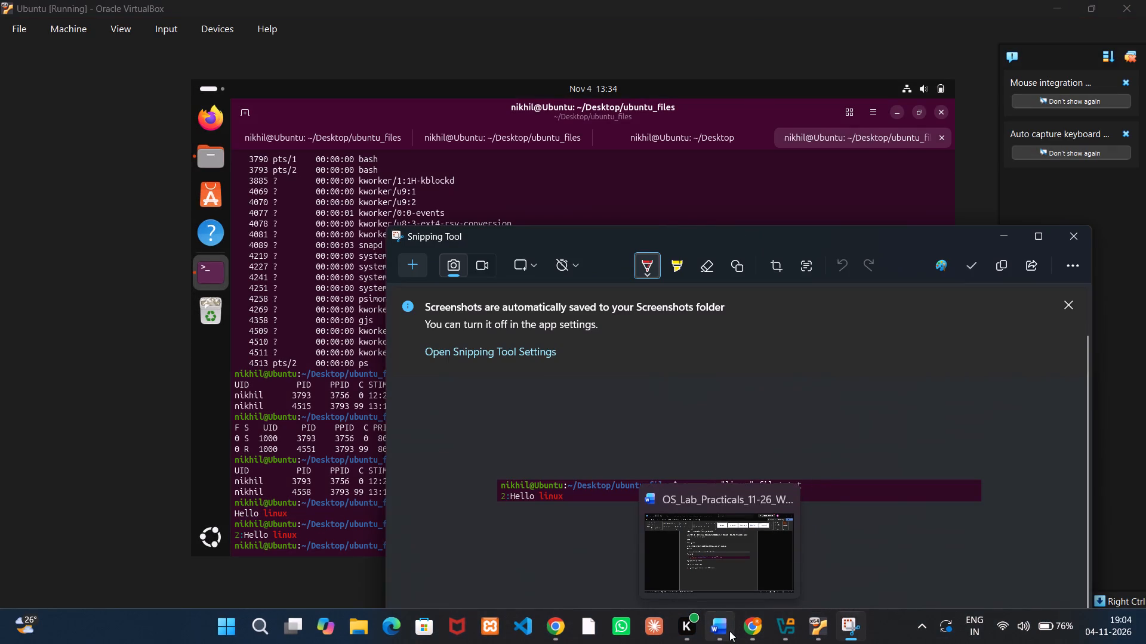
pyautogui.click(726, 582)
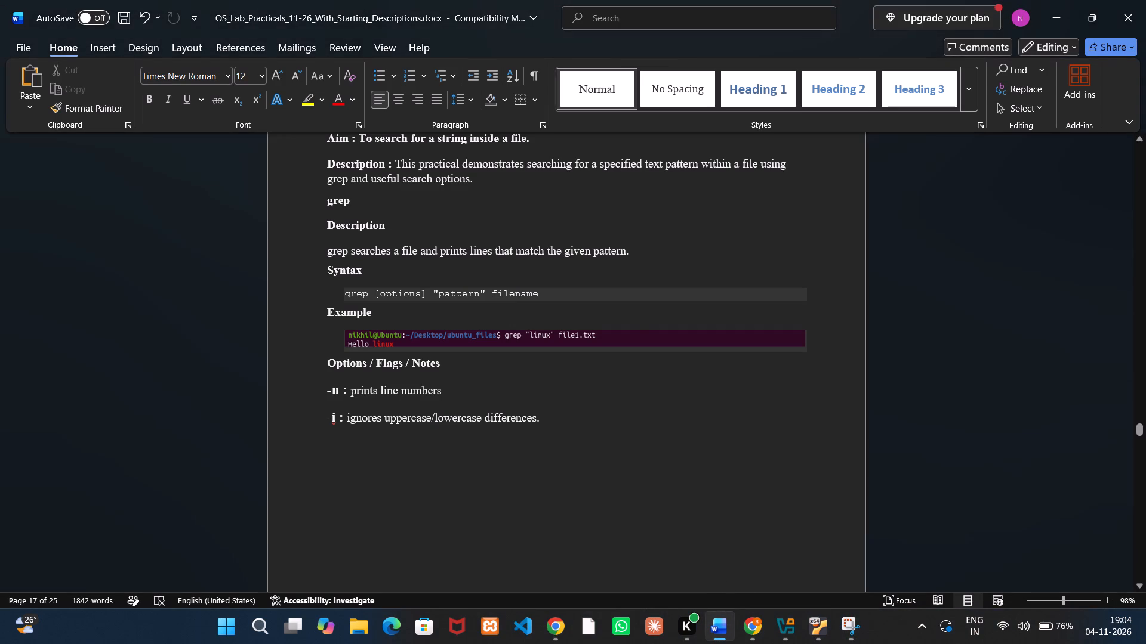
pyautogui.click(505, 398)
pyautogui.press('Return')
pyautogui.hotkey('ctrl', 'v')
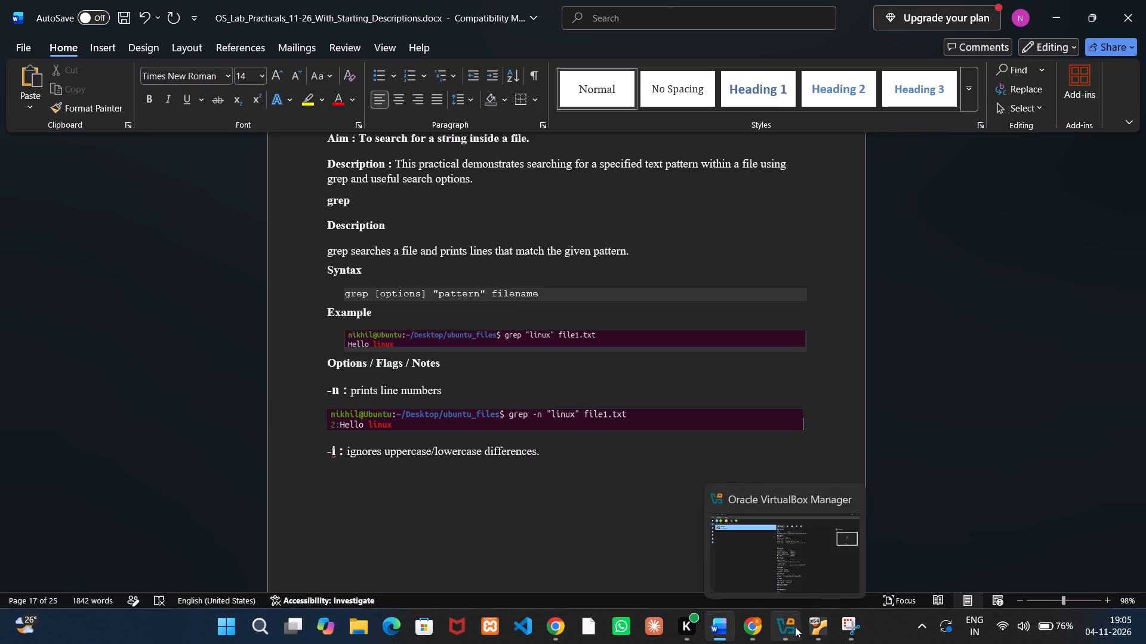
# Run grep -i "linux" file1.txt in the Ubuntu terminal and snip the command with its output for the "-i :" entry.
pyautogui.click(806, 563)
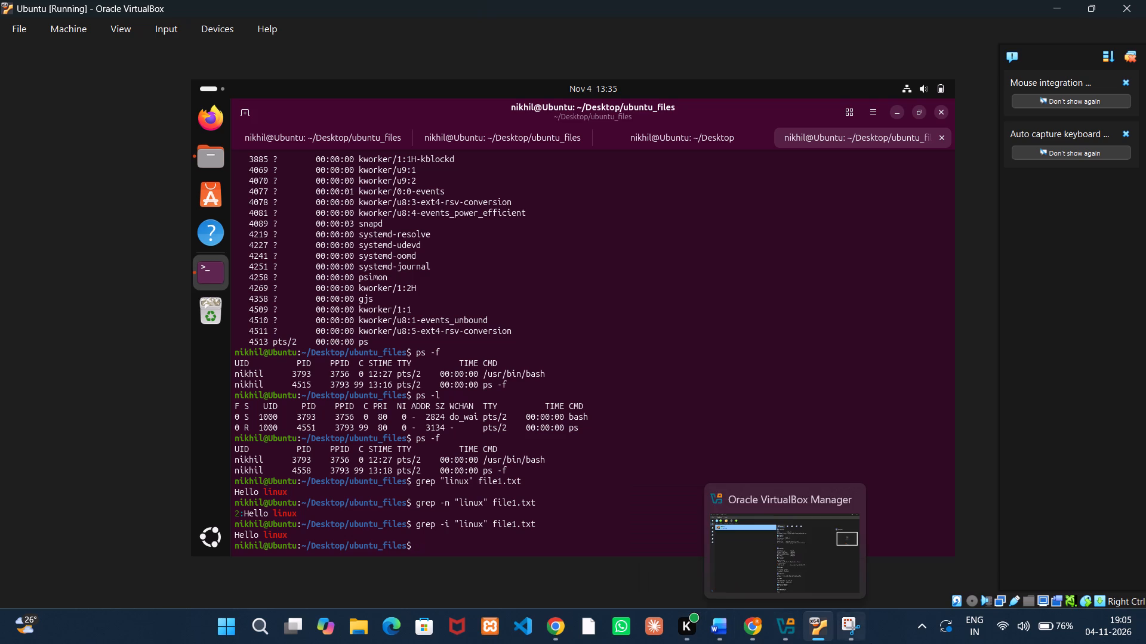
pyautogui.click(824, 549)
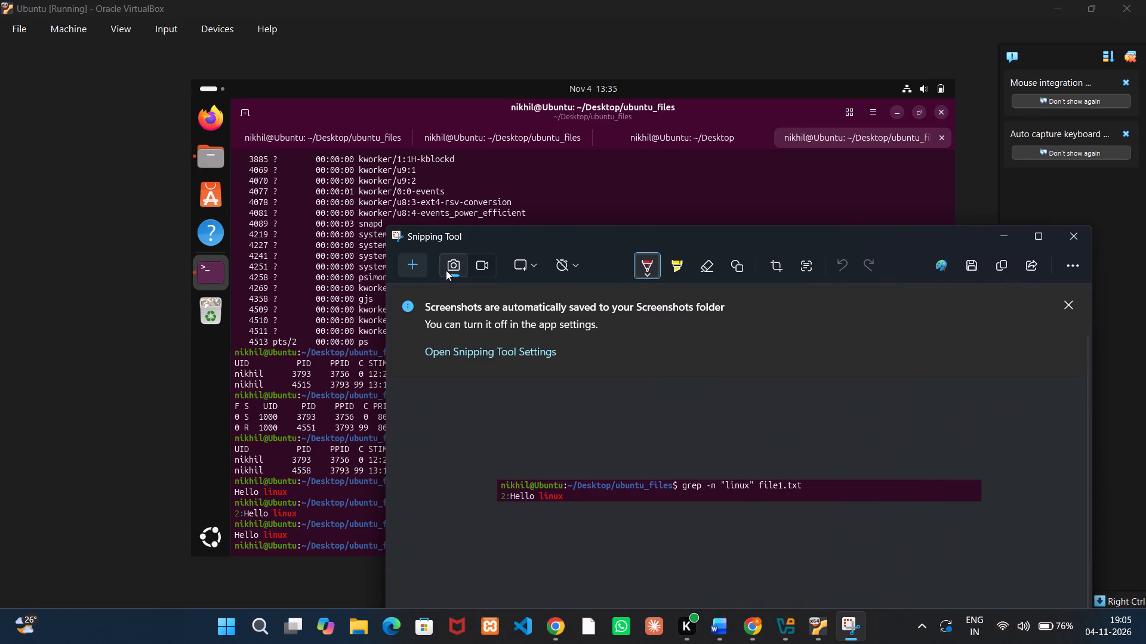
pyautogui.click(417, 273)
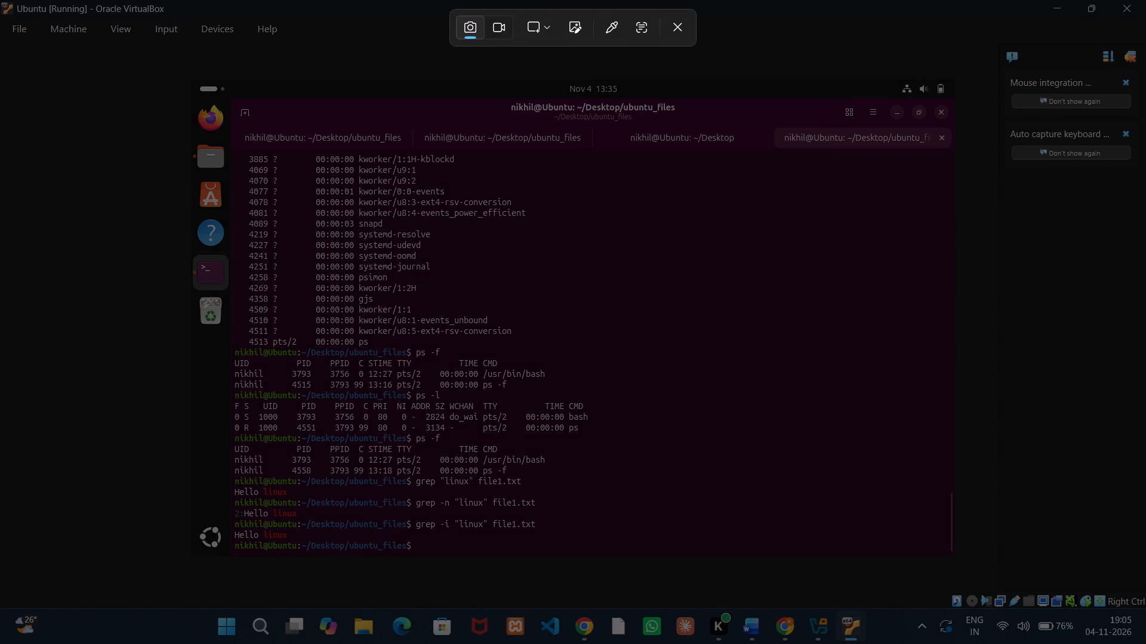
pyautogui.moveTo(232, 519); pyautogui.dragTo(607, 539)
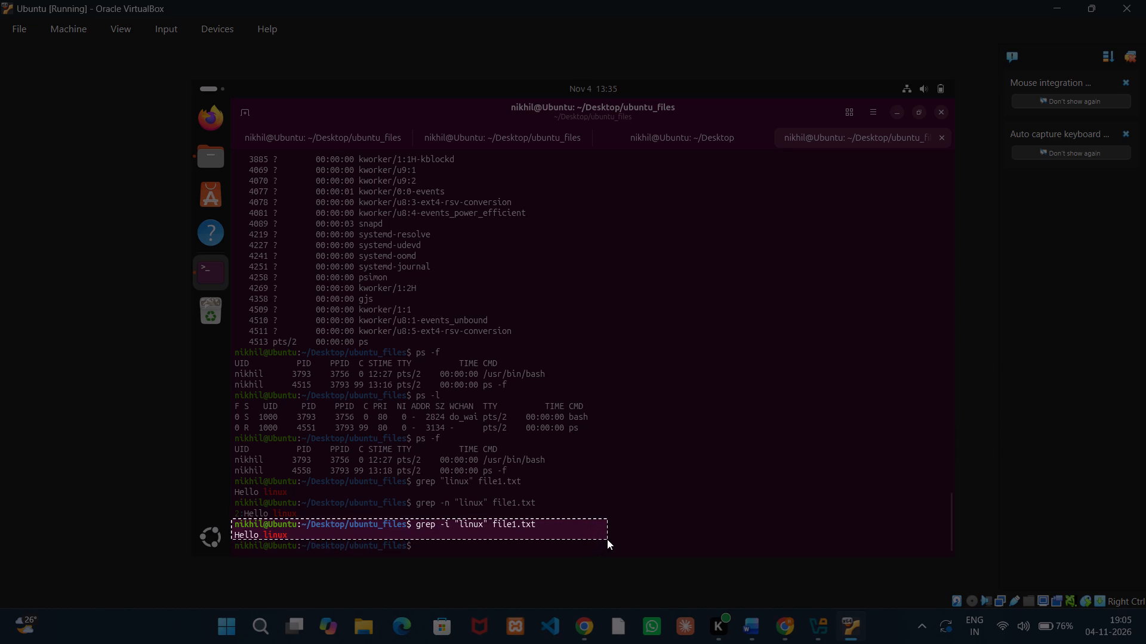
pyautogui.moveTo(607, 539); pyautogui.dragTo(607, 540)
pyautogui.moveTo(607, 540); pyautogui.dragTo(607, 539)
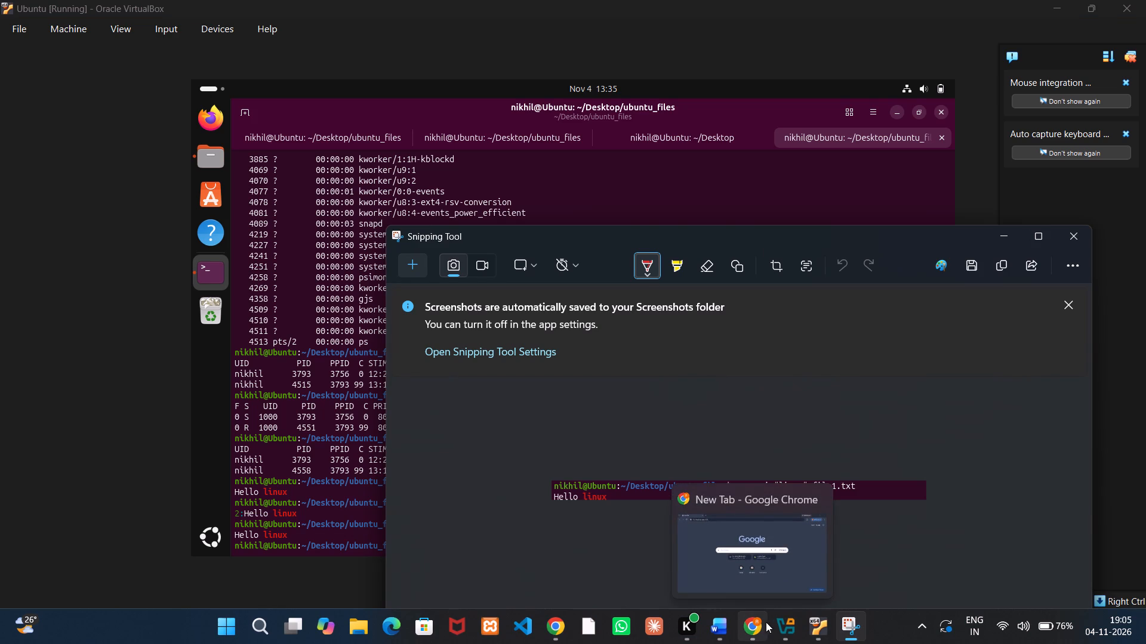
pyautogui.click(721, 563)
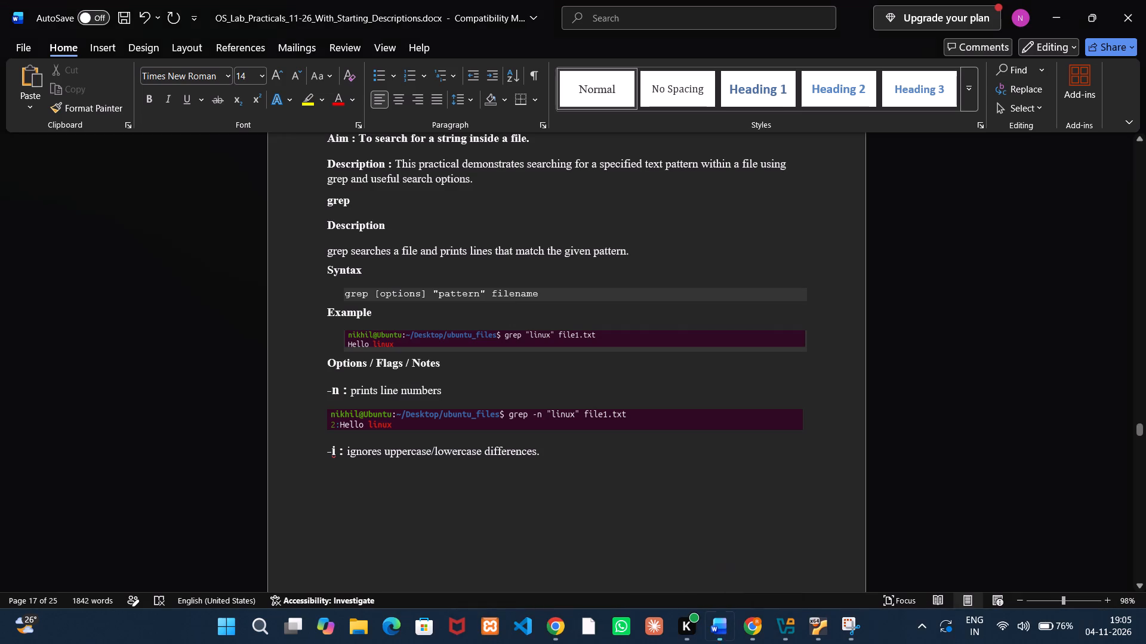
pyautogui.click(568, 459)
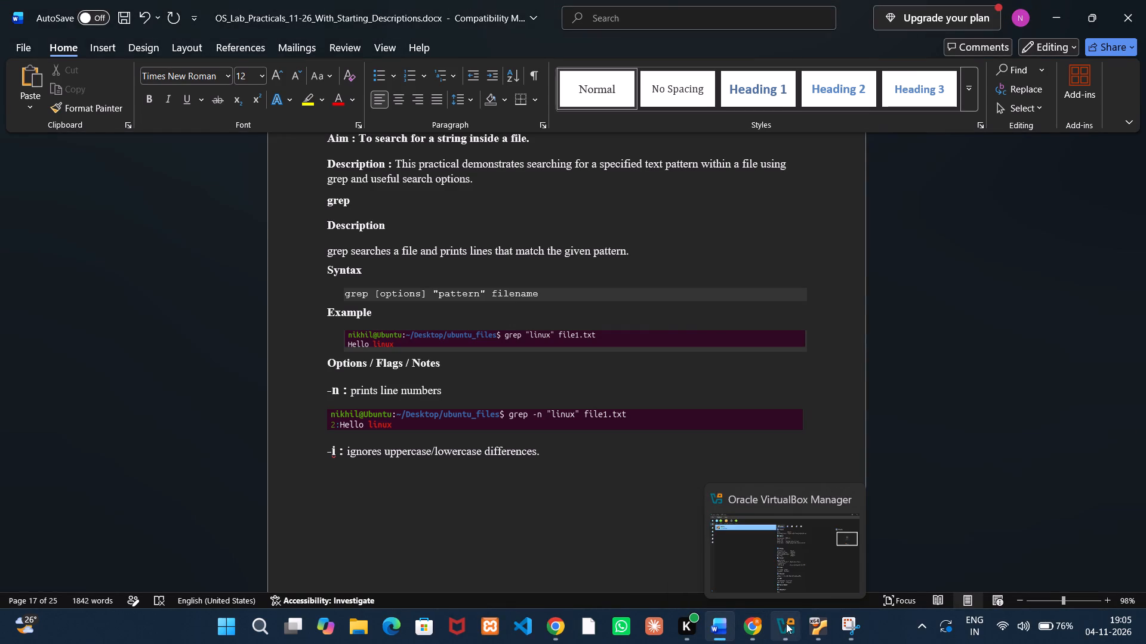
# Run grep -i "LINUX" file1.txt in the Ubuntu terminal and snip the command with its output.
pyautogui.click(806, 571)
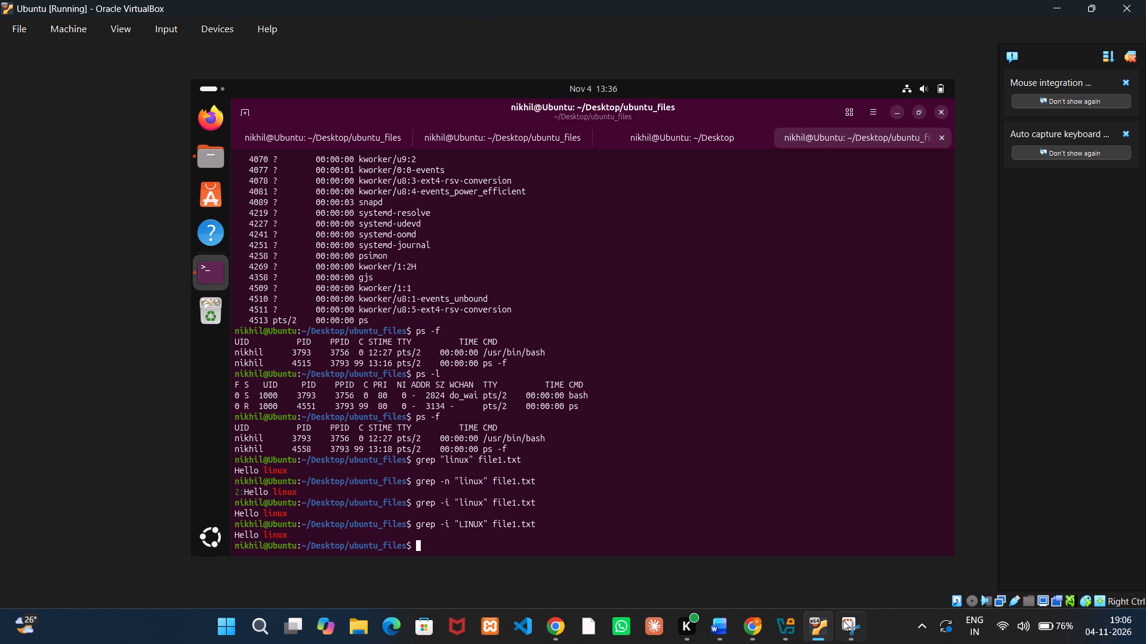
pyautogui.click(855, 529)
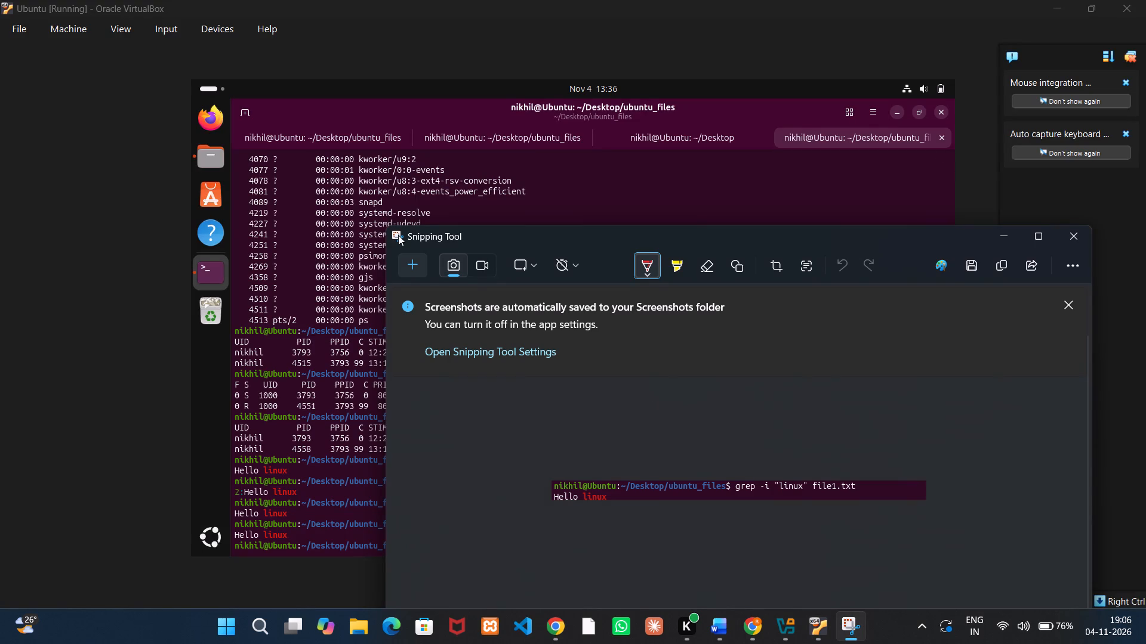
pyautogui.click(417, 259)
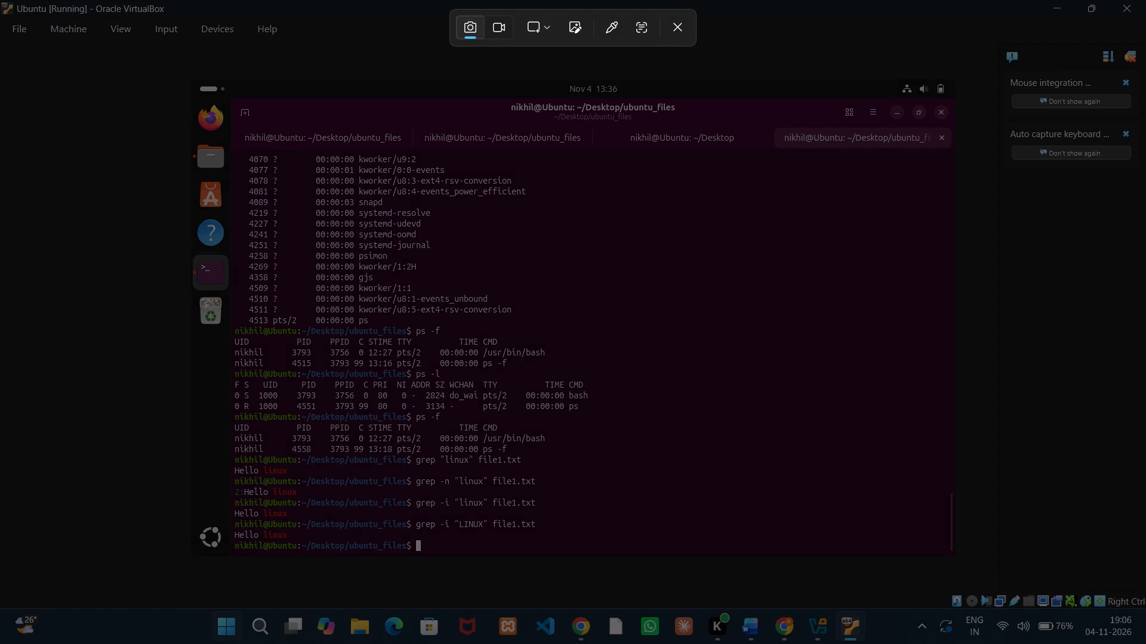
pyautogui.moveTo(232, 519); pyautogui.dragTo(470, 530)
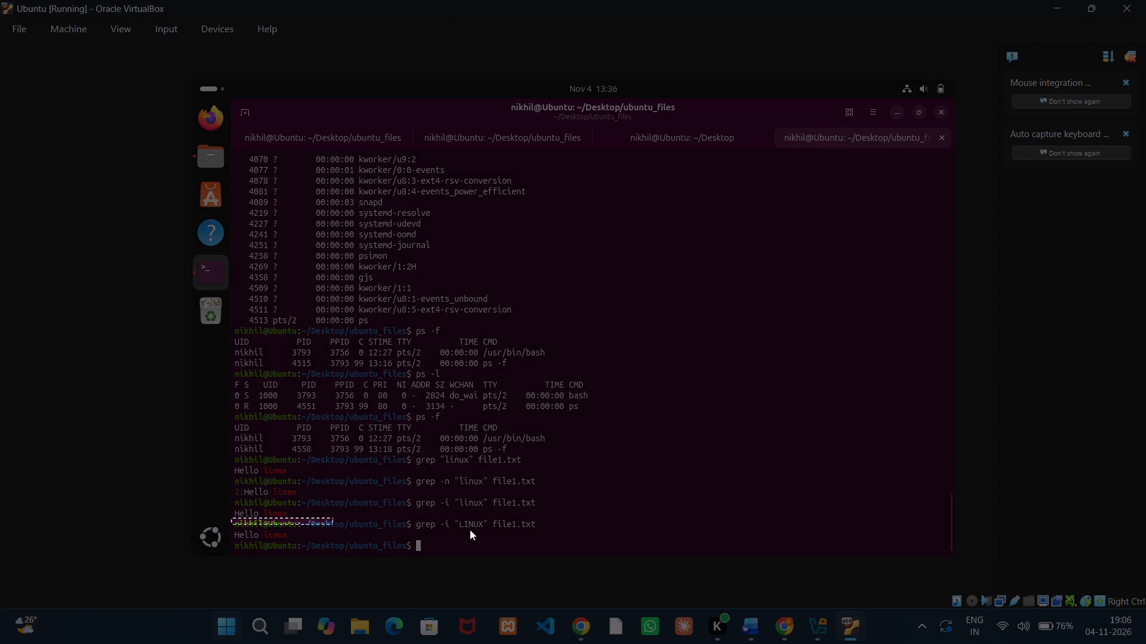
pyautogui.moveTo(470, 530); pyautogui.dragTo(674, 541)
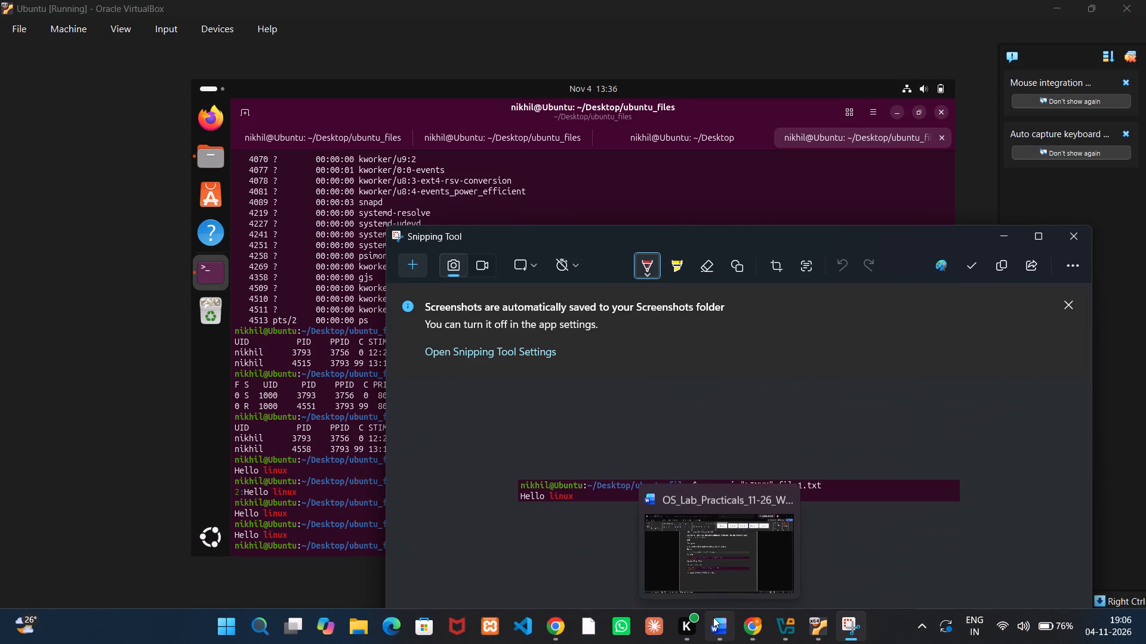
# Paste the grep -i "LINUX" snip into the Word document on a new line below the "-i :" description.
pyautogui.moveTo(735, 559); pyautogui.dragTo(537, 453)
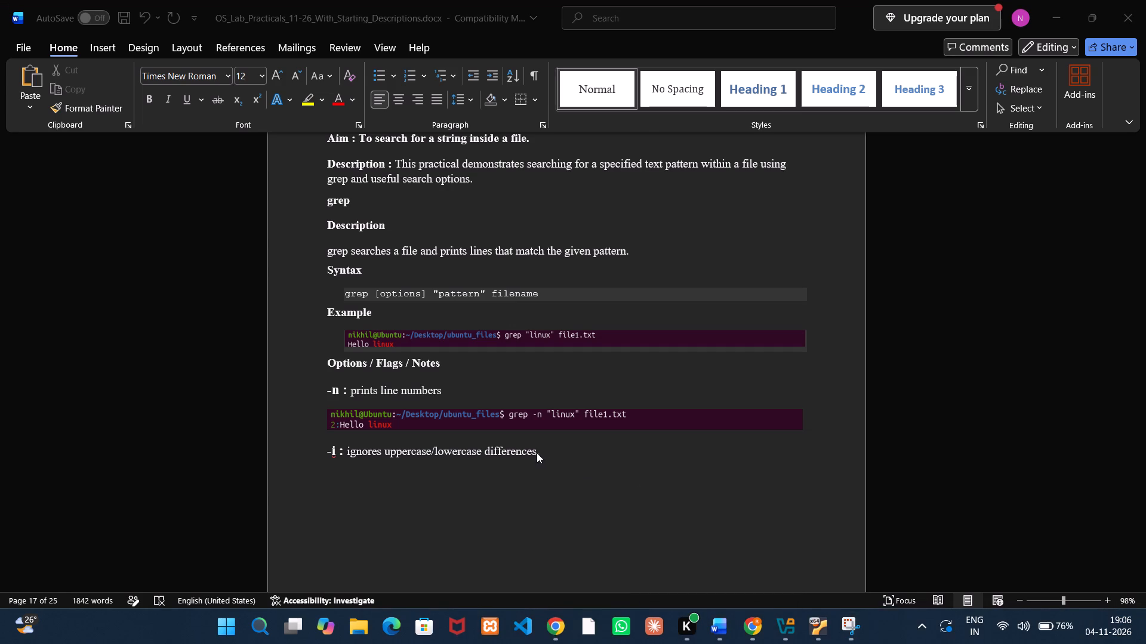
pyautogui.moveTo(537, 453); pyautogui.dragTo(714, 627)
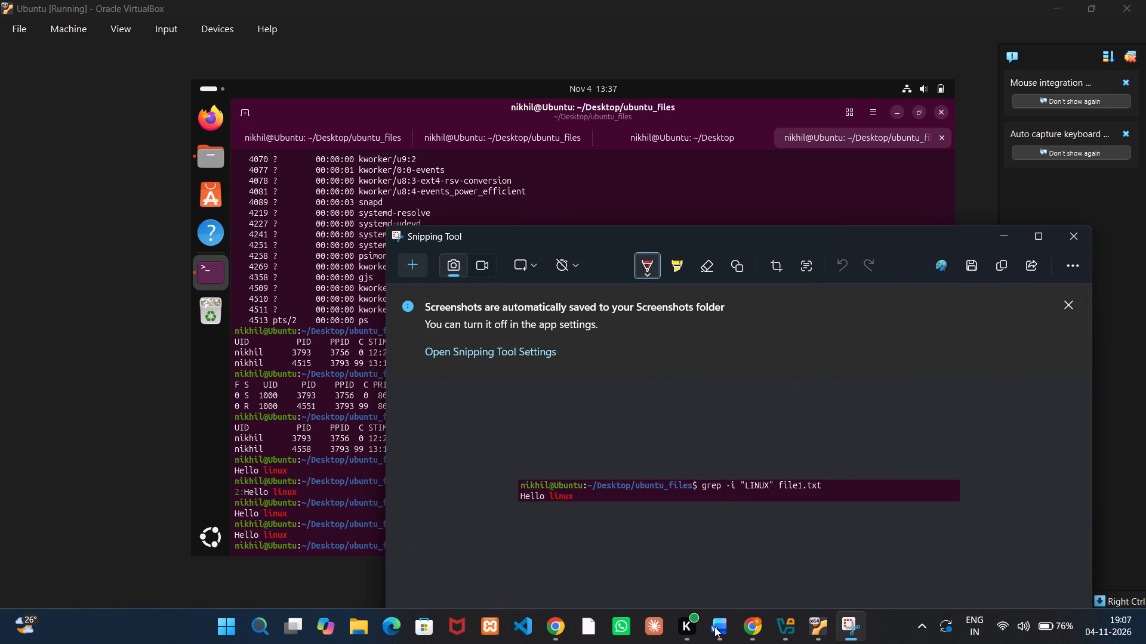
pyautogui.click(714, 627)
pyautogui.click(584, 458)
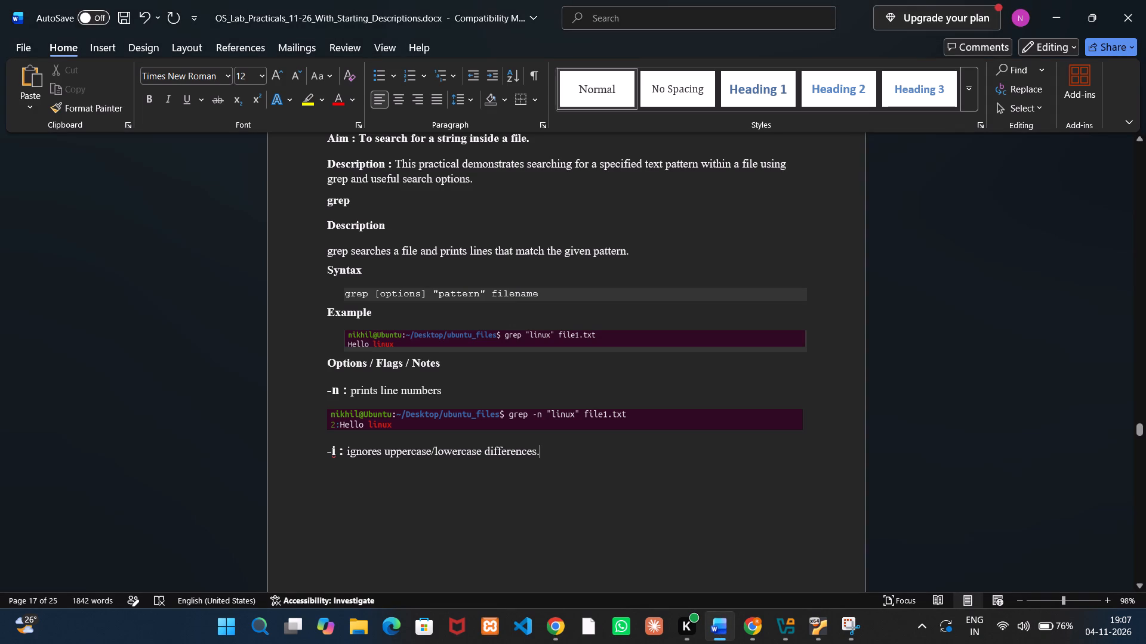
pyautogui.press('Return')
pyautogui.hotkey('ctrl', 'v')
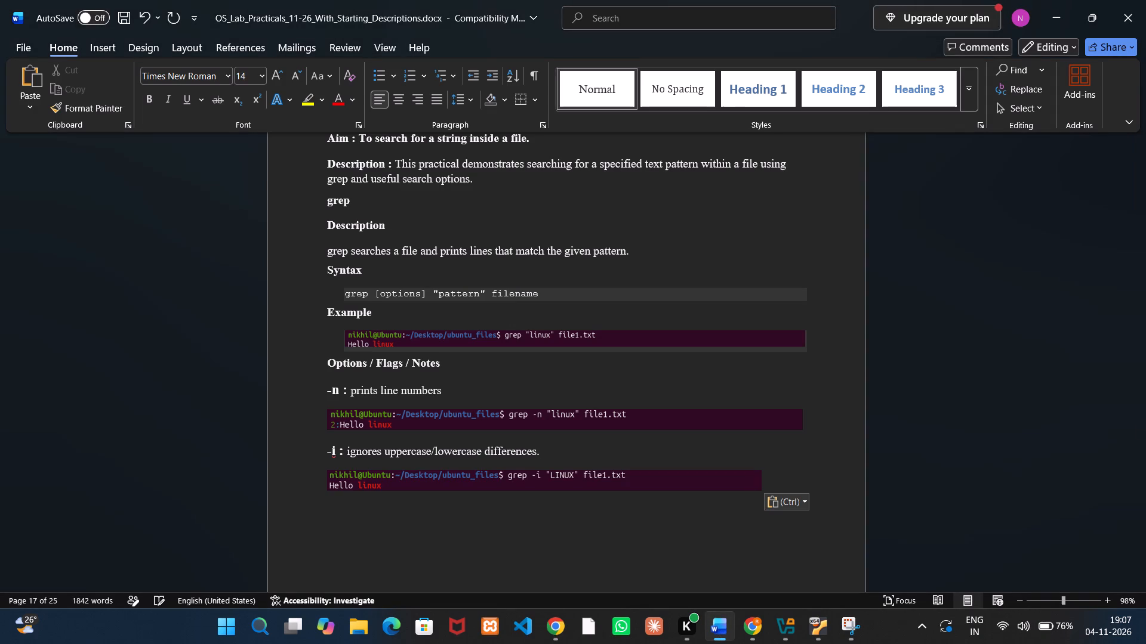
# Enlarge the pasted grep -i screenshot proportionally to match the width of the grep -n screenshot above it.
pyautogui.click(637, 473)
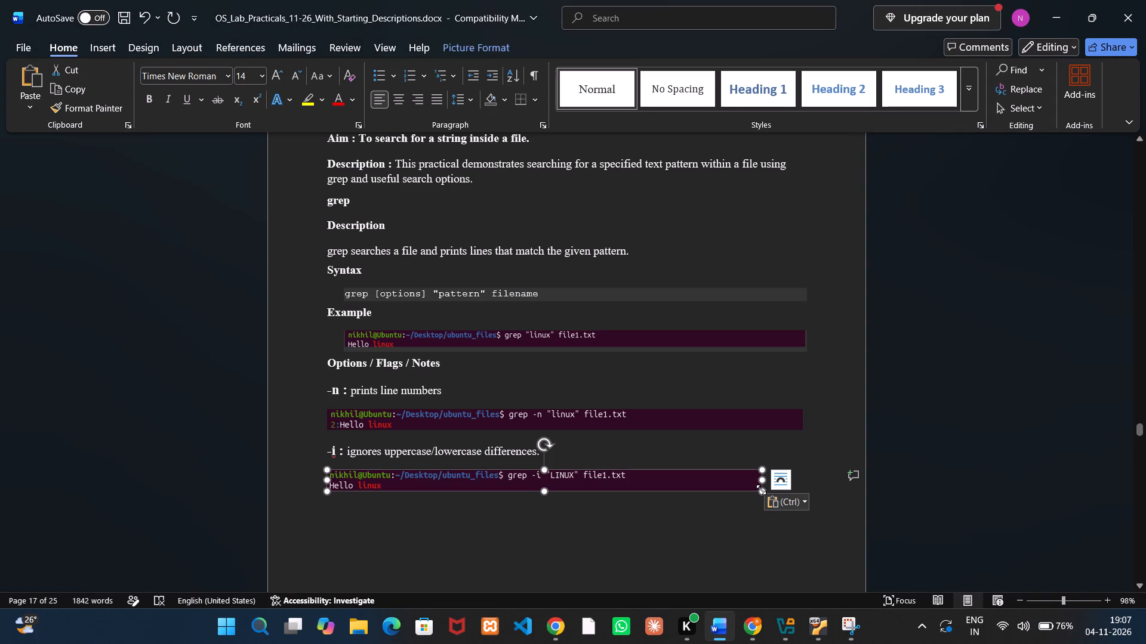
pyautogui.moveTo(761, 490); pyautogui.dragTo(783, 491)
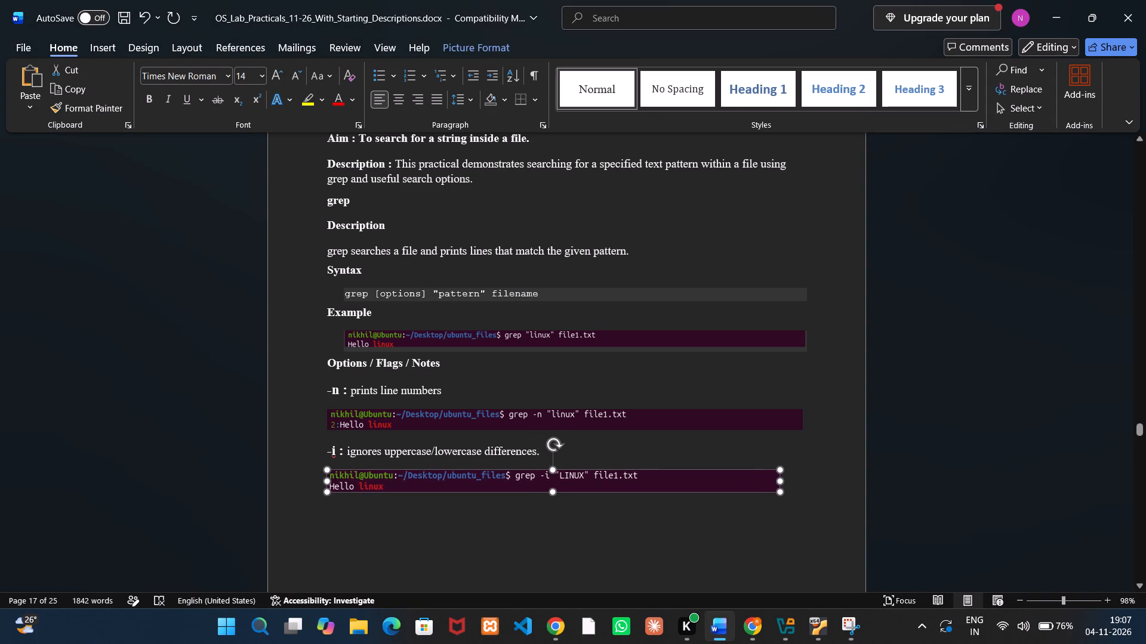
pyautogui.moveTo(783, 491); pyautogui.dragTo(806, 488)
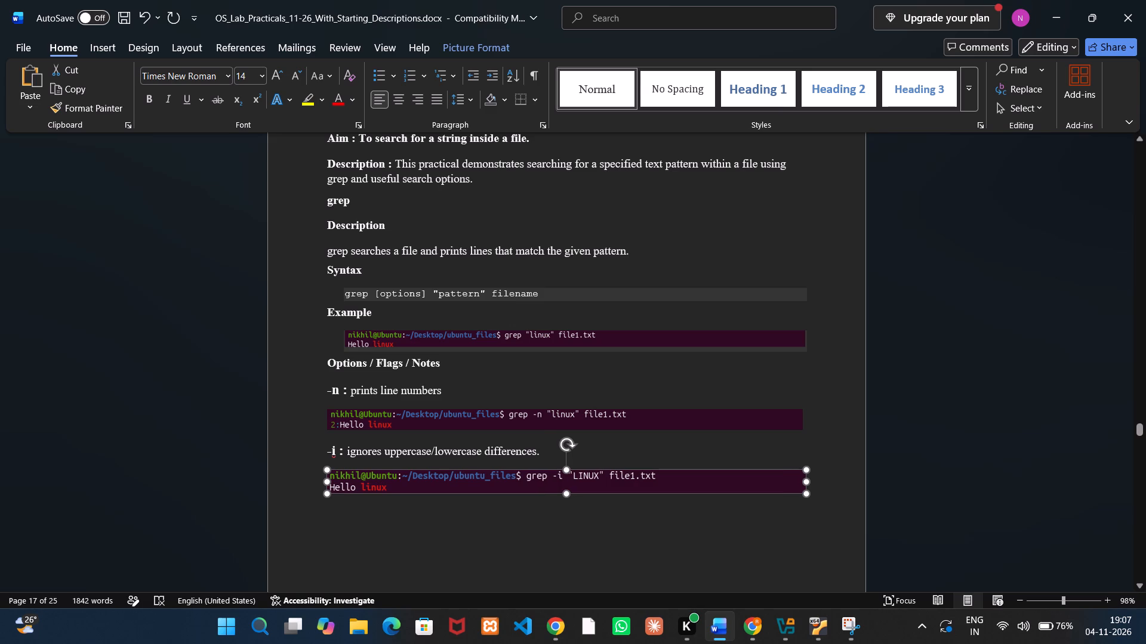
pyautogui.moveTo(806, 488); pyautogui.dragTo(803, 488)
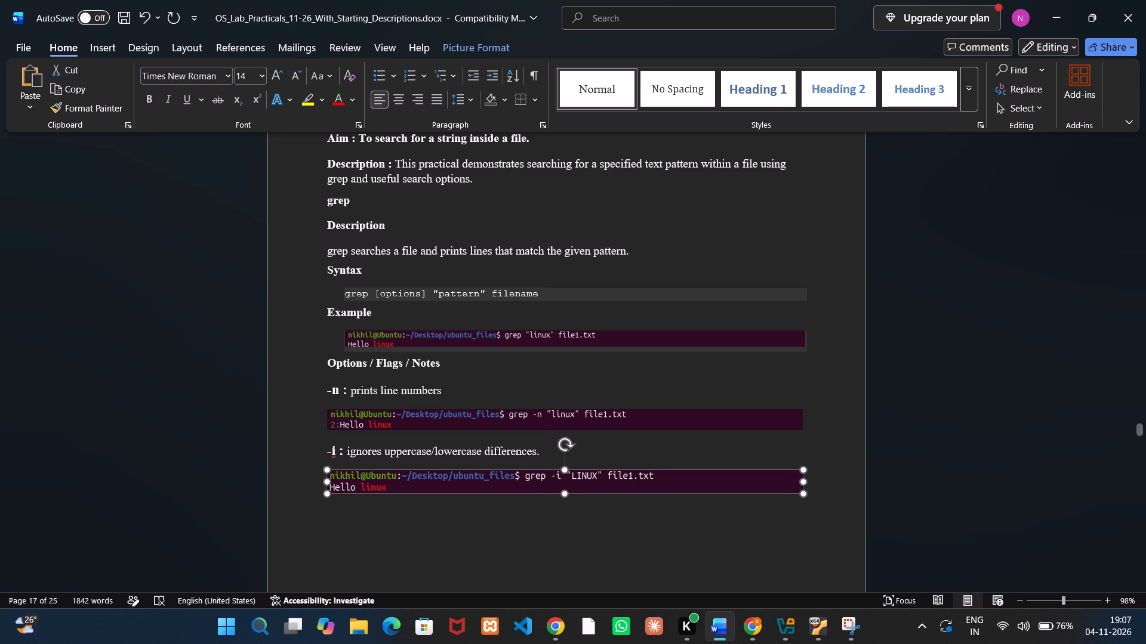
pyautogui.moveTo(803, 488); pyautogui.dragTo(804, 488)
pyautogui.click(814, 456)
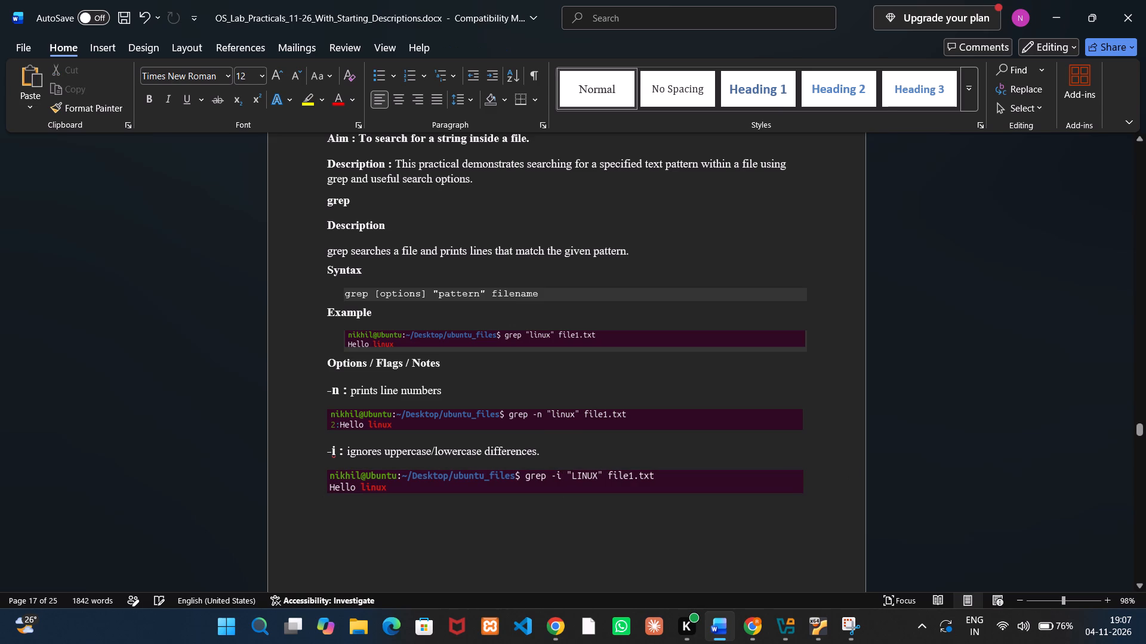
# Go to Practical 20, on searching for a string inside the current directory.
pyautogui.scroll(-4, 707, 476)
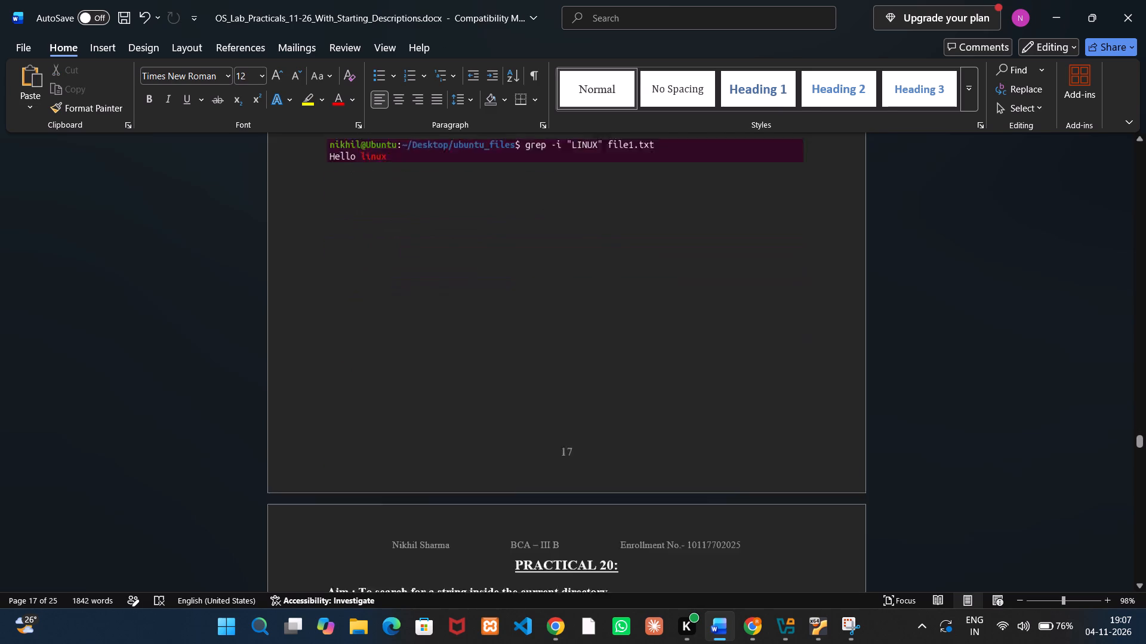
pyautogui.scroll(-1, 707, 476)
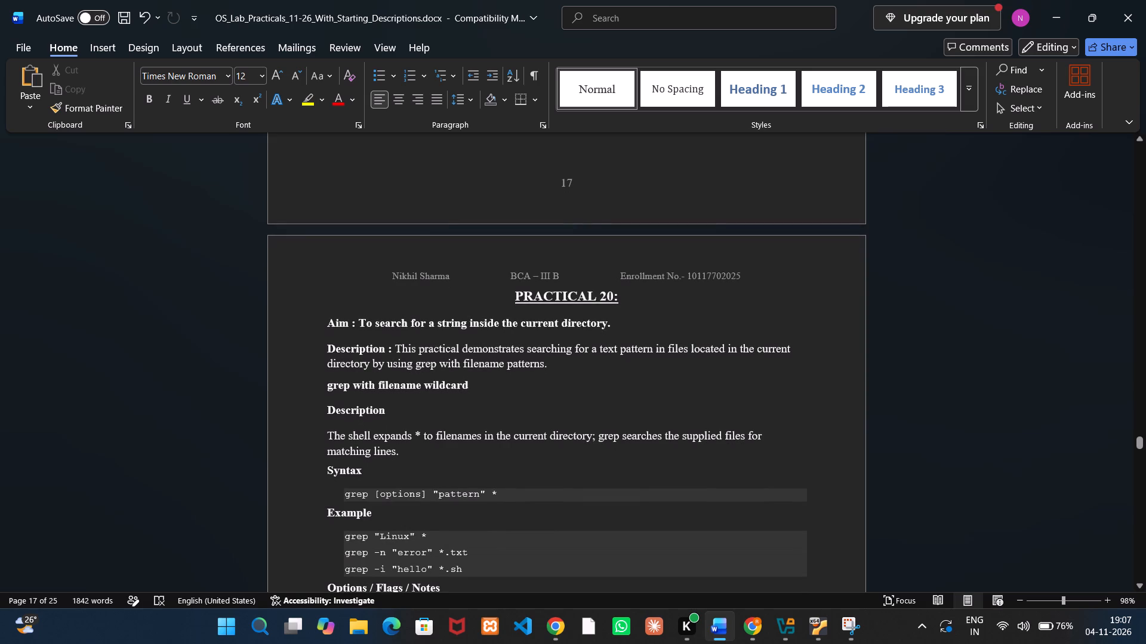
pyautogui.scroll(-1, 515, 491)
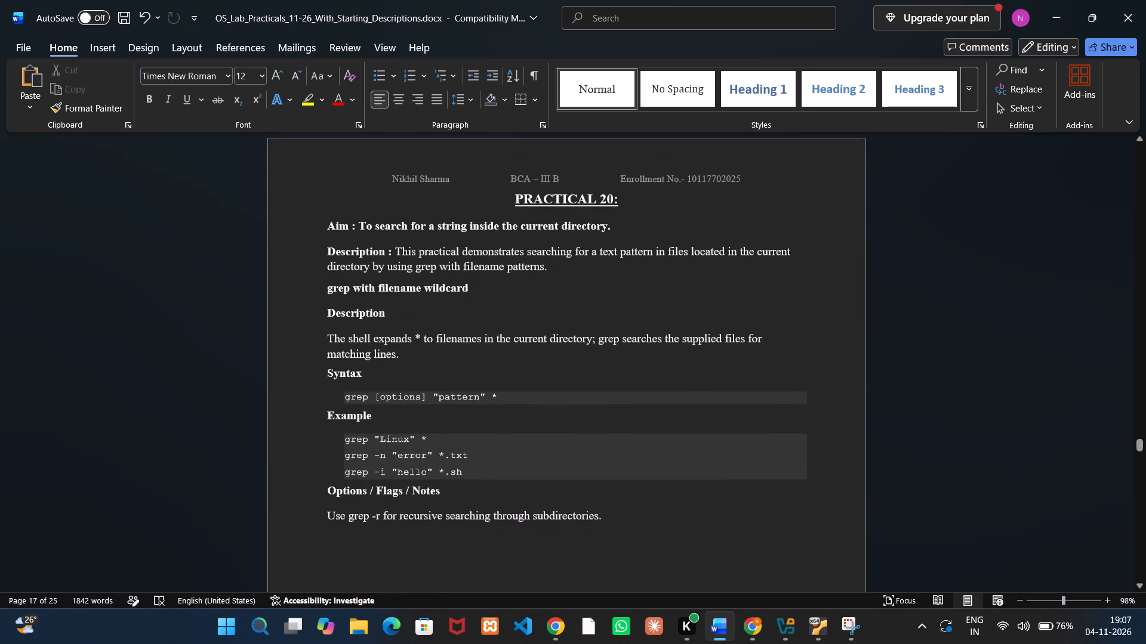